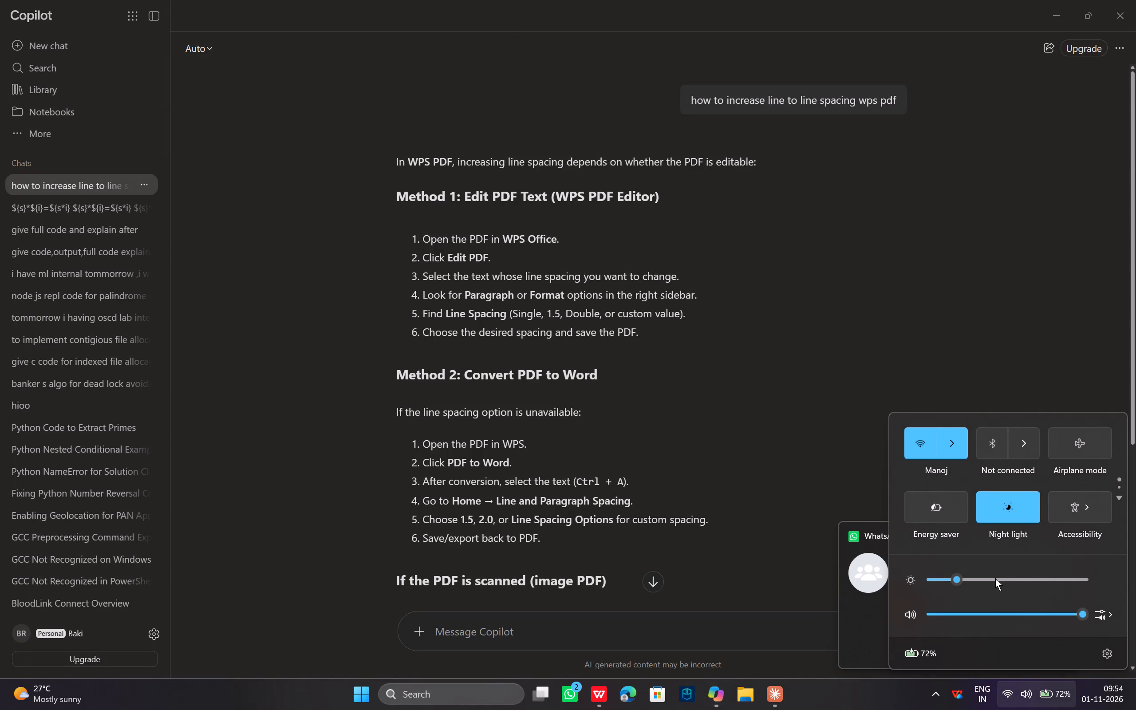
left_click(994, 579)
left_click(868, 607)
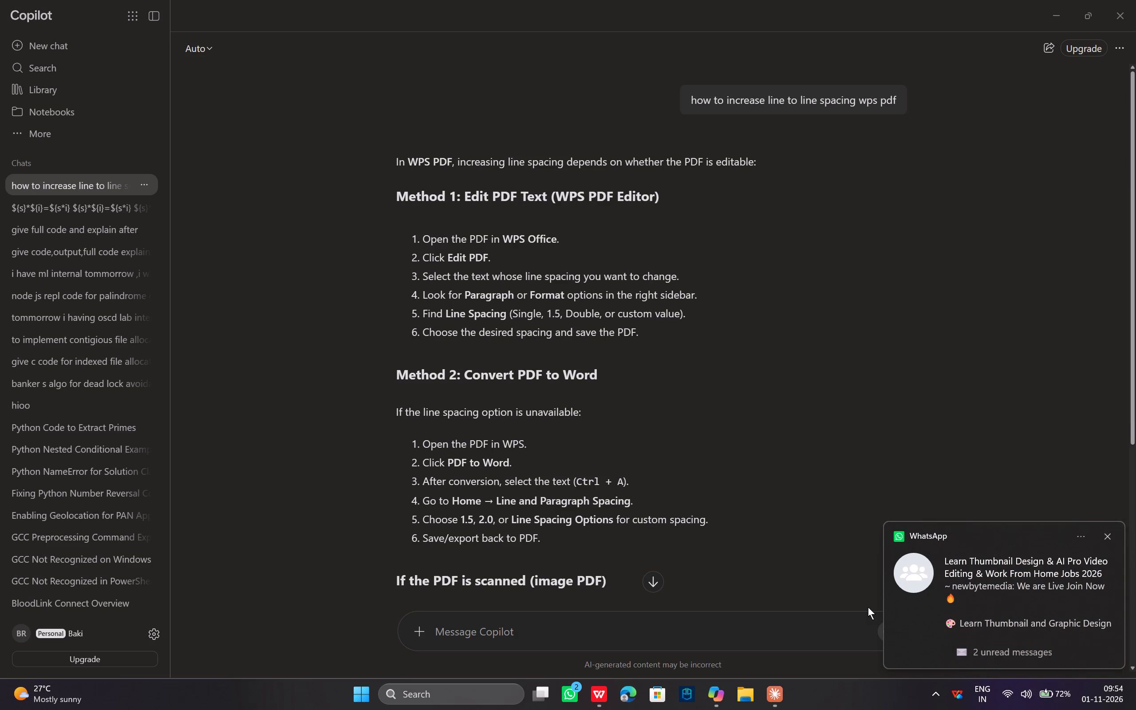
left_click(1110, 536)
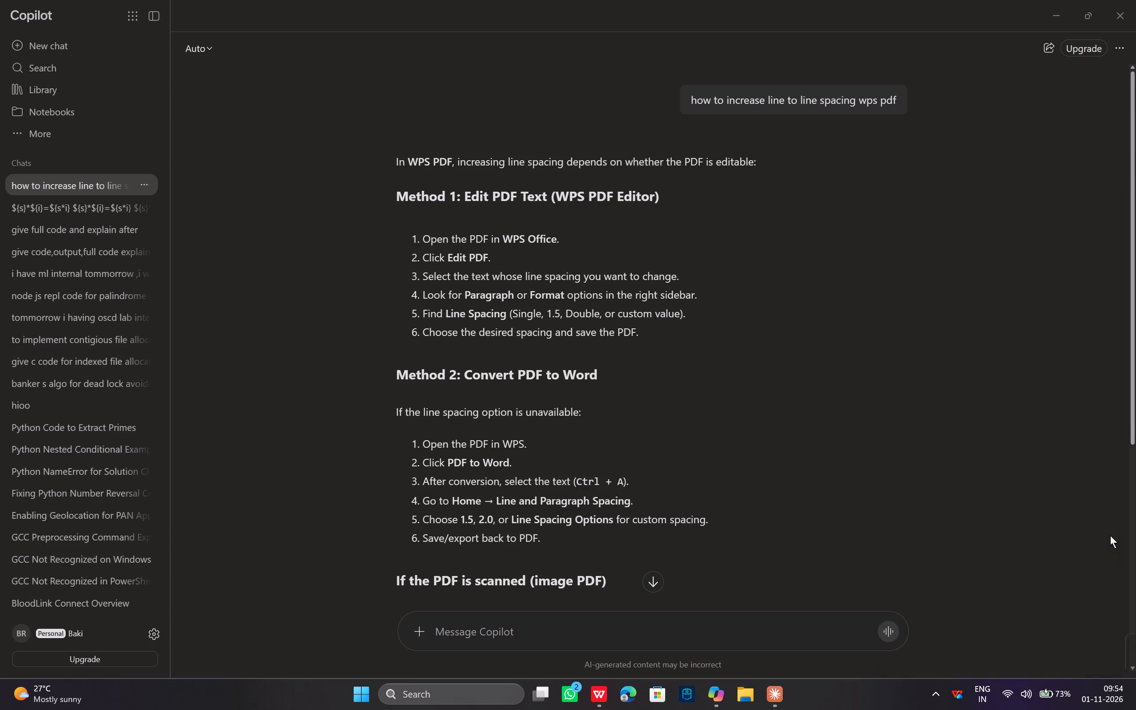
Switch to the Community Service Project report PDF in WPS Office and maximize its window.
left_click(598, 699)
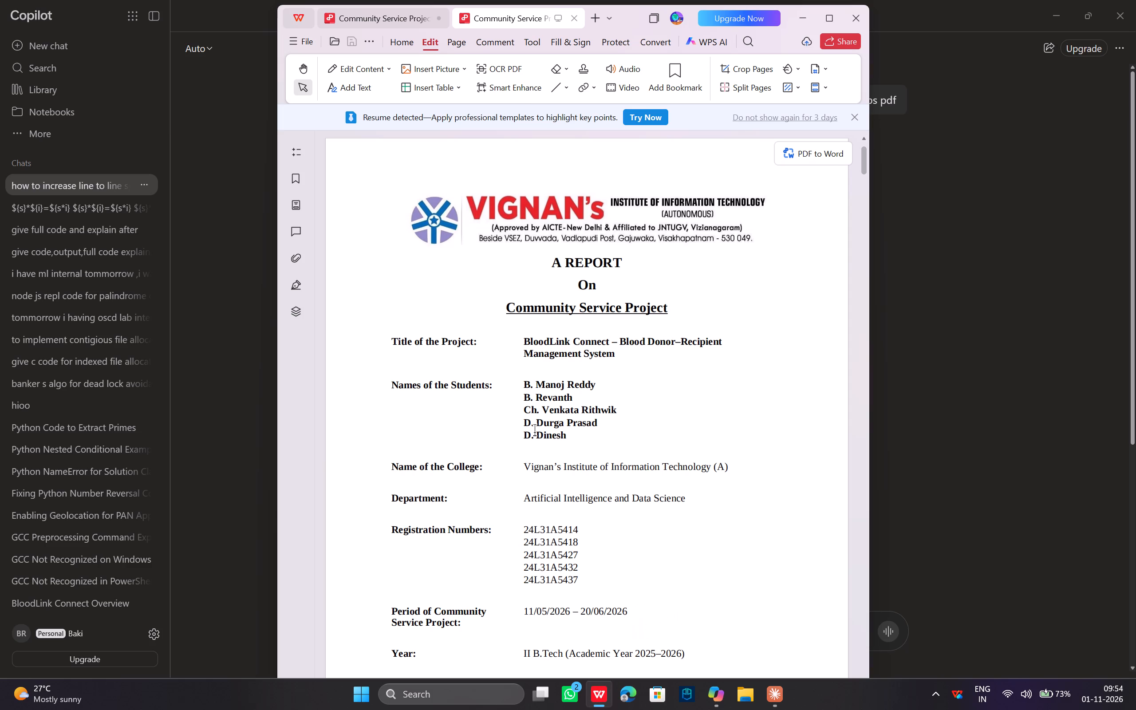
left_click(832, 10)
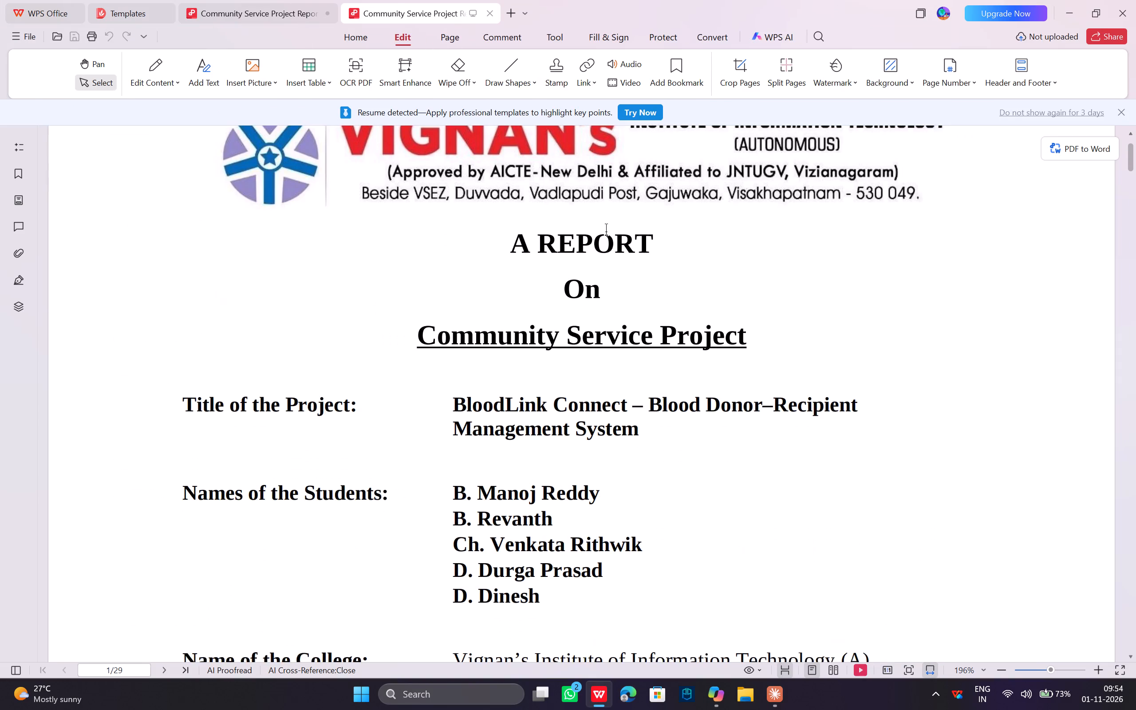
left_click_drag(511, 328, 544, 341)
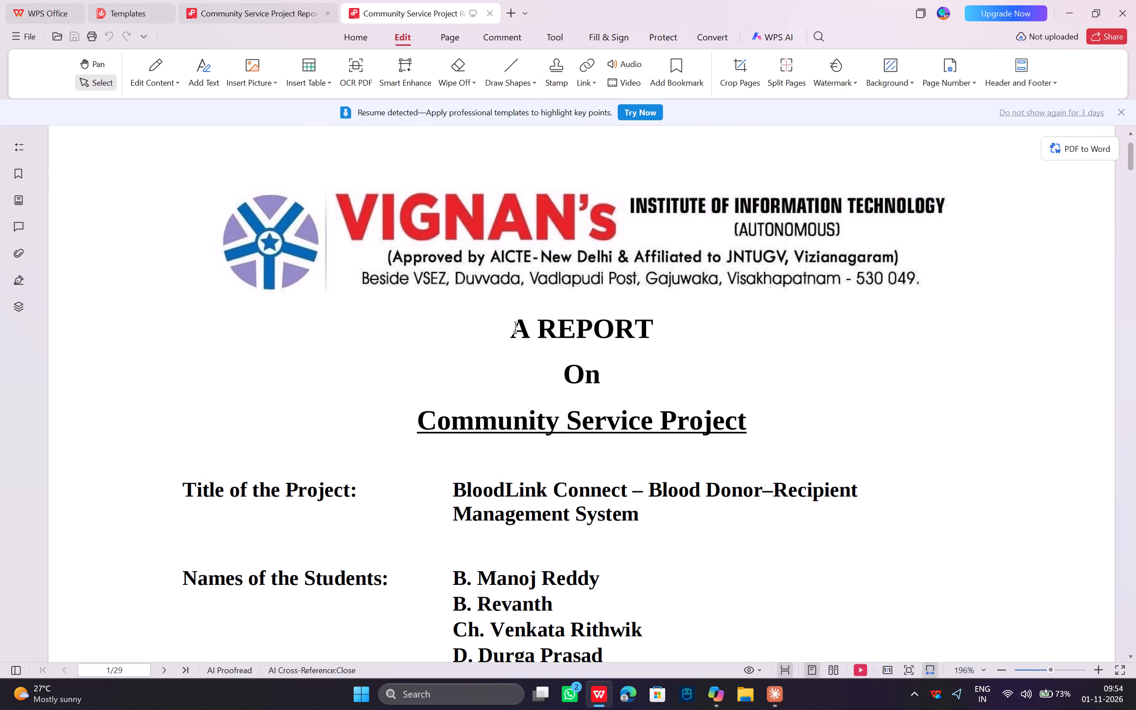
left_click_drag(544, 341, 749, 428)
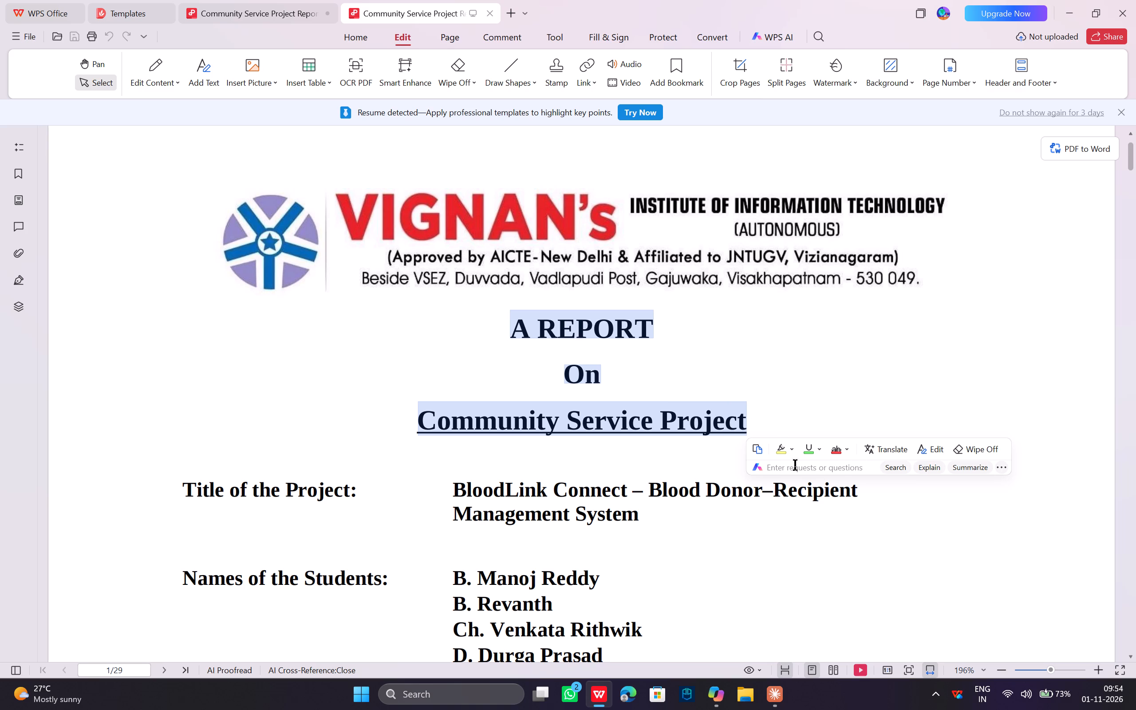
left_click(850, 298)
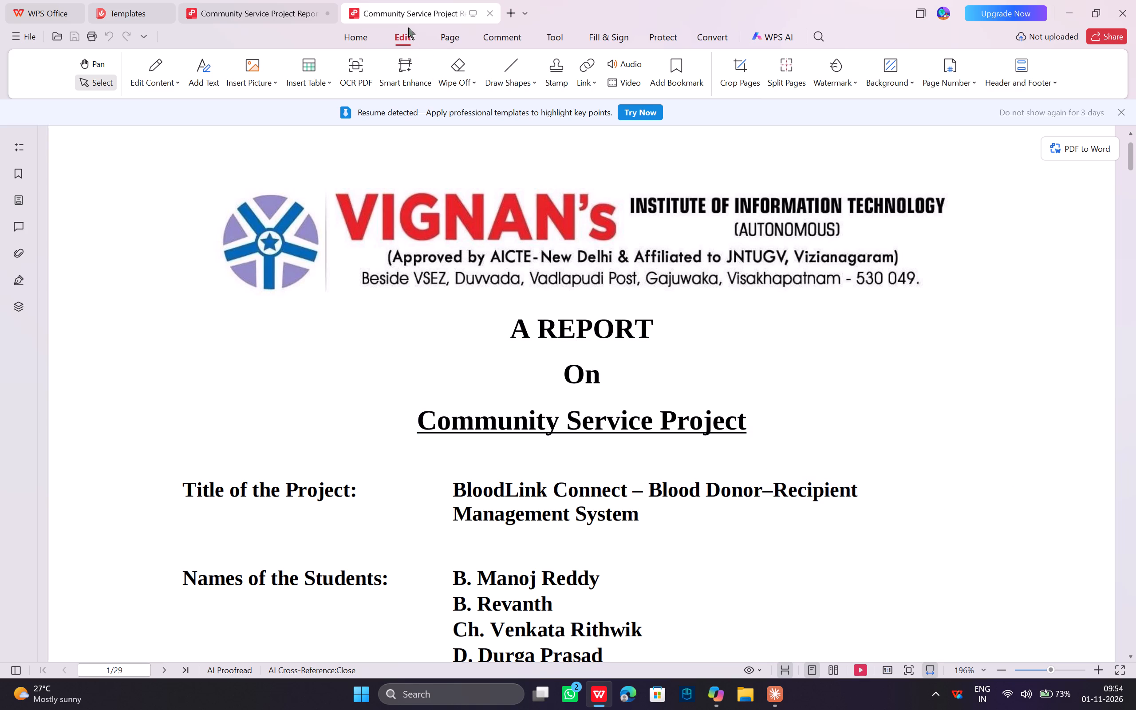
Turn on content editing for the PDF so its text blocks can be modified.
double_click(408, 28)
triple_click(407, 33)
left_click(407, 33)
left_click(150, 49)
left_click(151, 60)
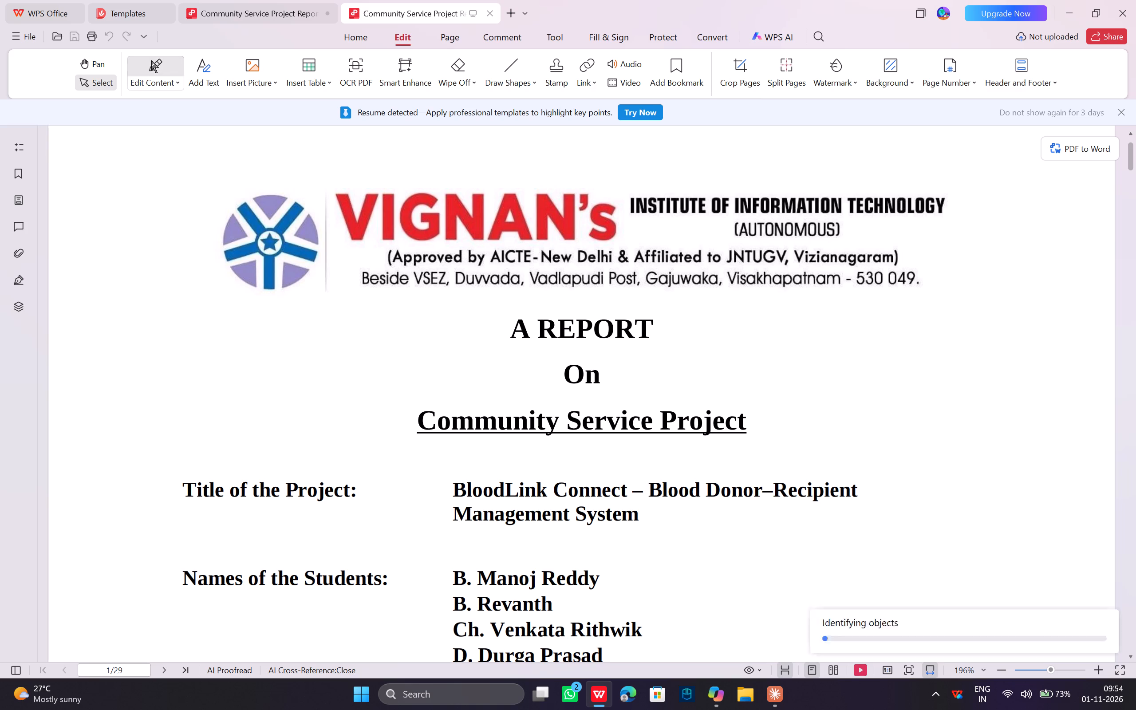
Change the font of the three-line heading "A REPORT On Community Service Project" on page 1 to Times New Roman.
scroll(291, 295, "down", 1)
scroll(291, 295, "down", 1, "ctrl")
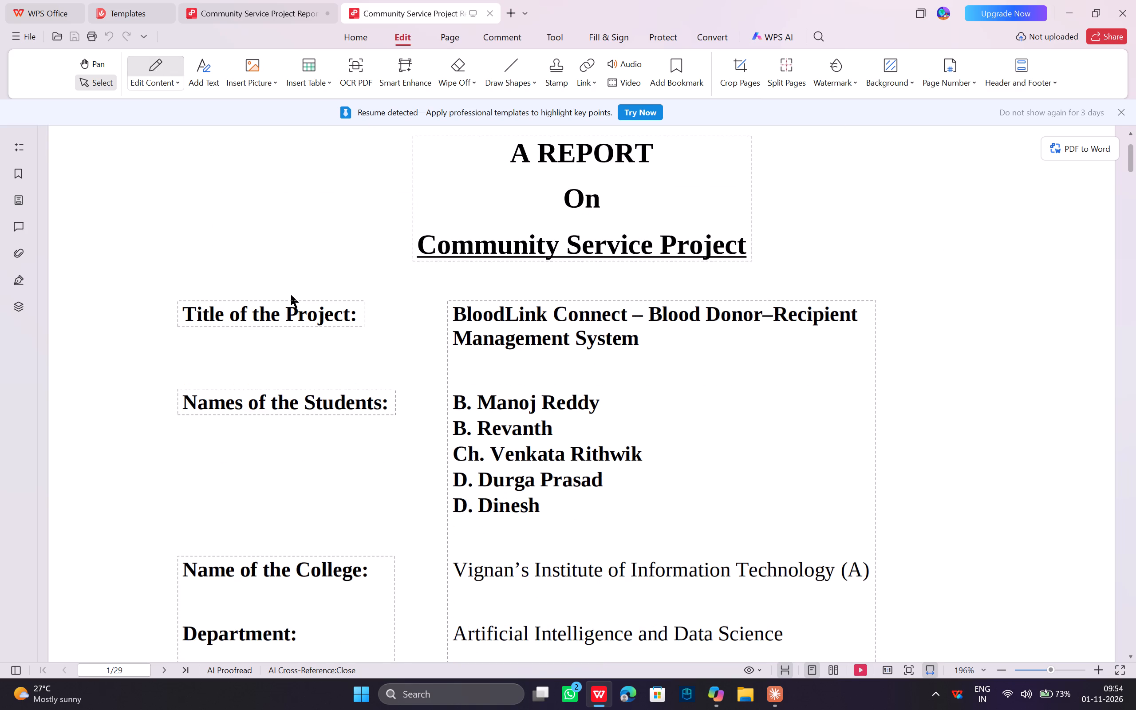
scroll(291, 295, "down", 3, "ctrl")
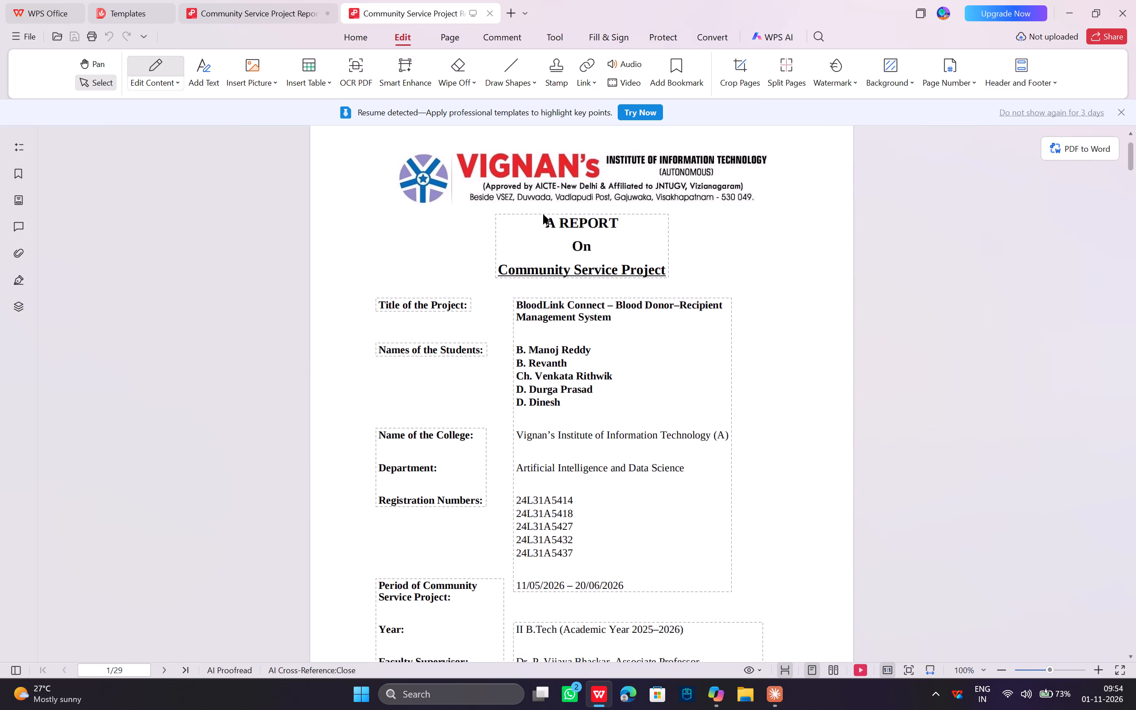
left_click_drag(544, 224, 672, 278)
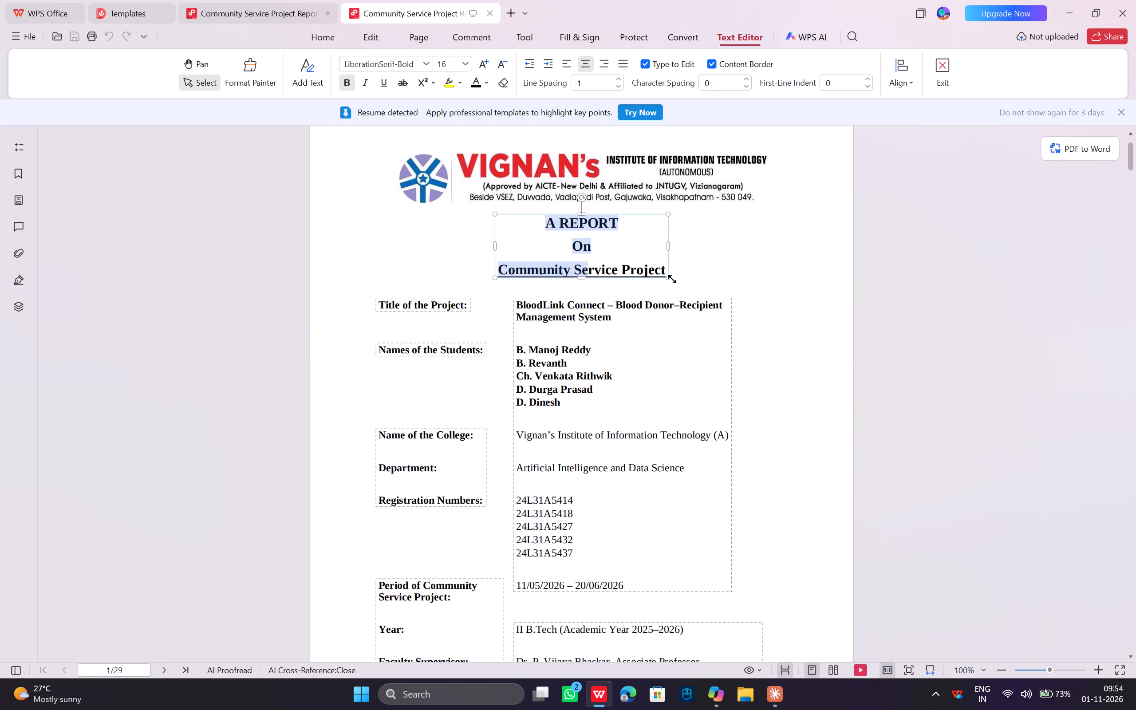
left_click_drag(672, 278, 617, 504)
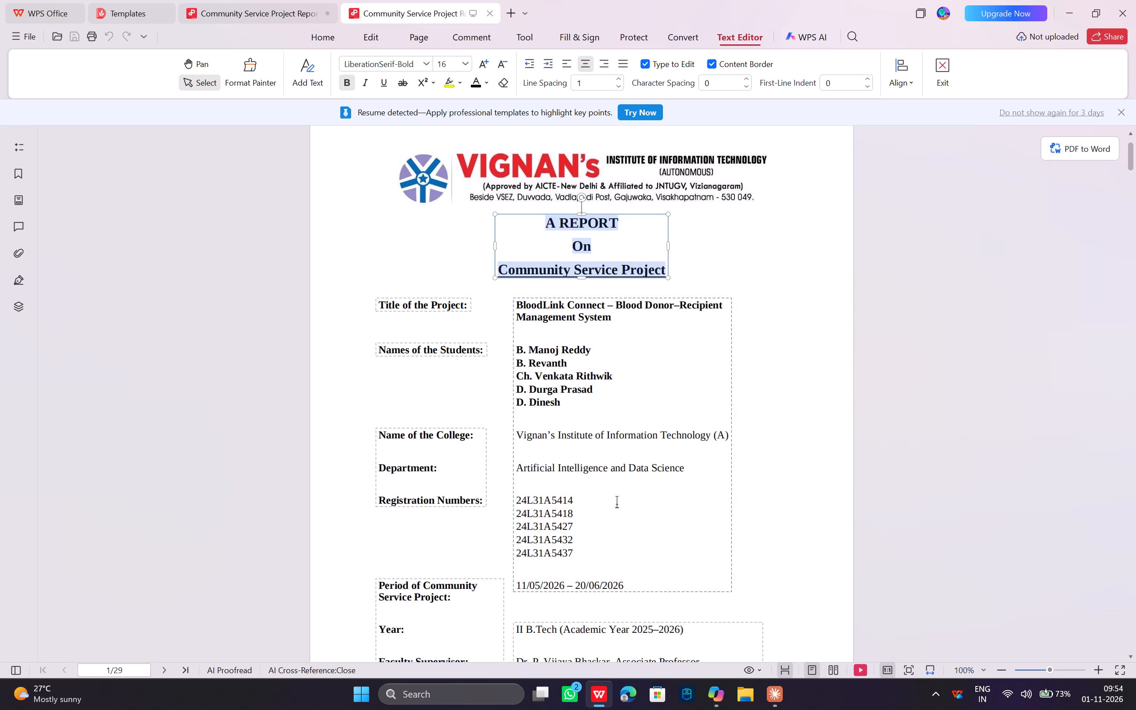
left_click_drag(617, 504, 722, 307)
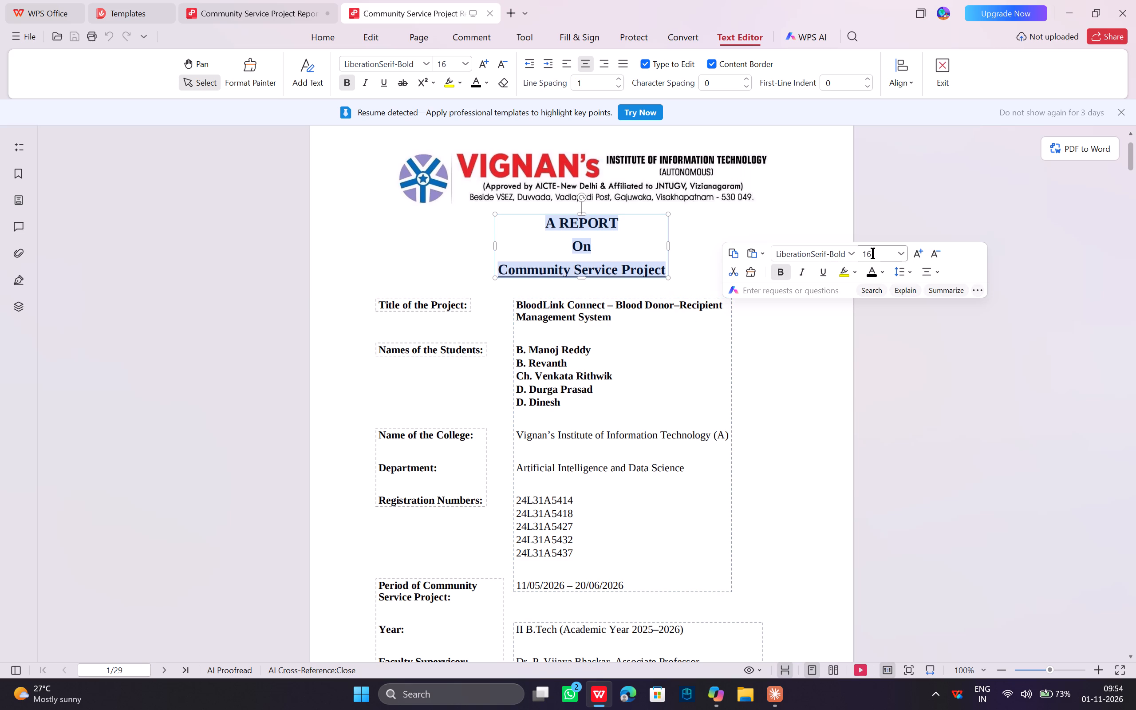
left_click(851, 251)
type("ti")
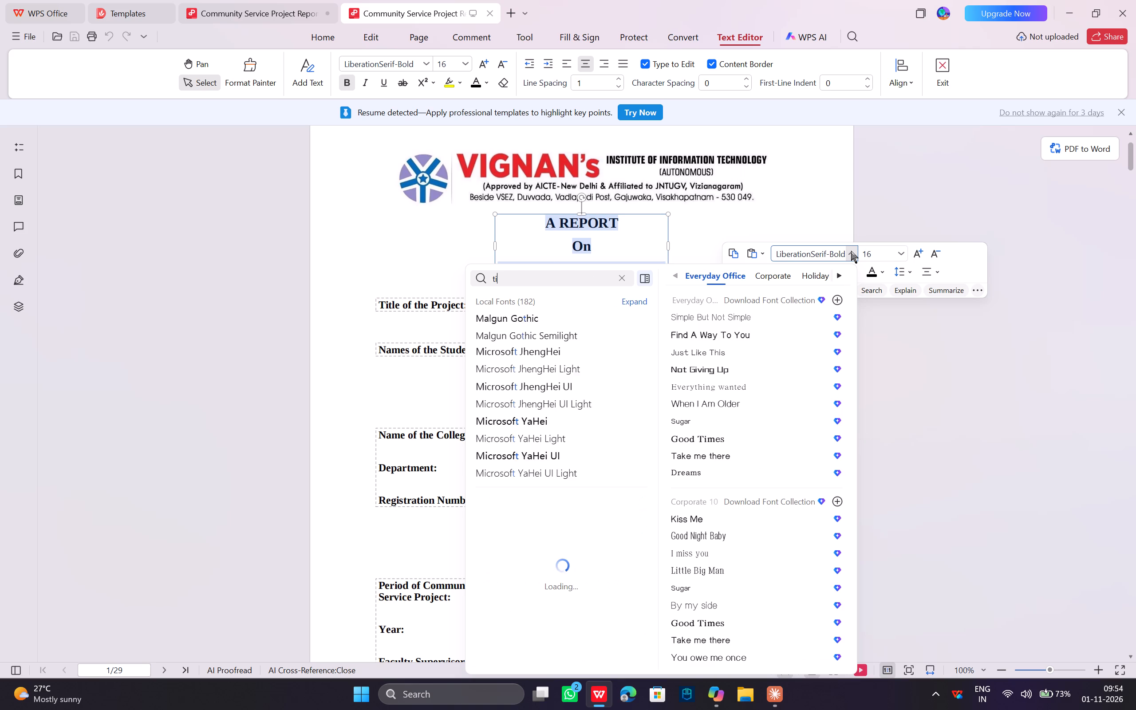
type("me")
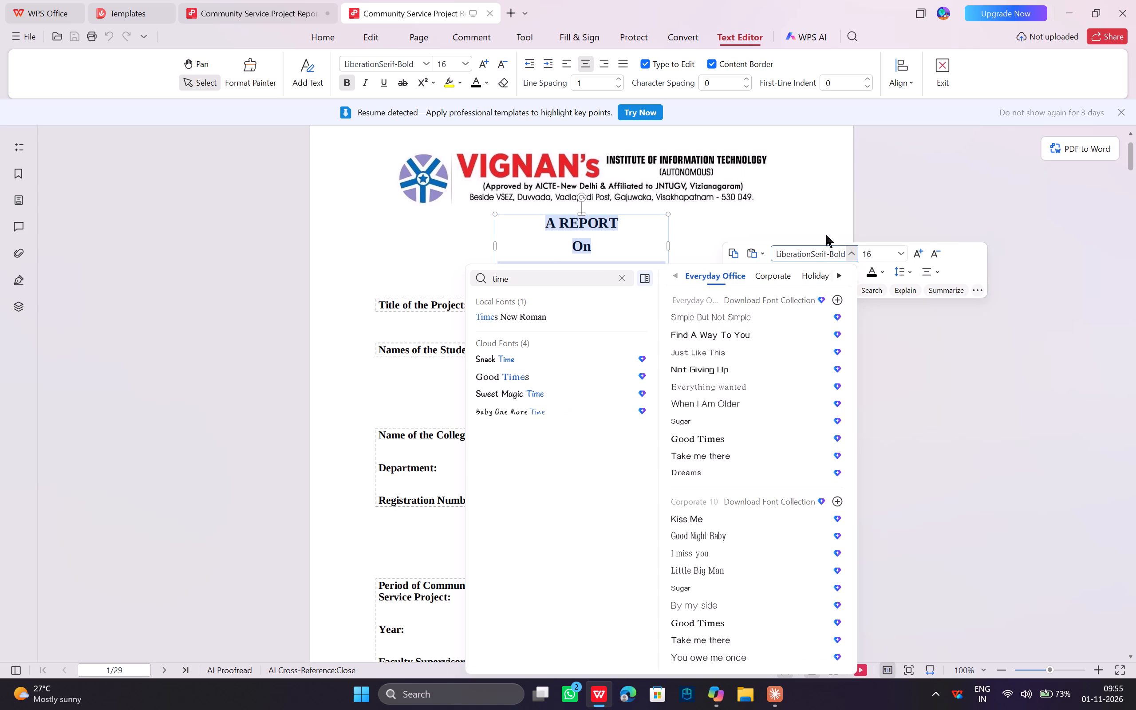
left_click(549, 321)
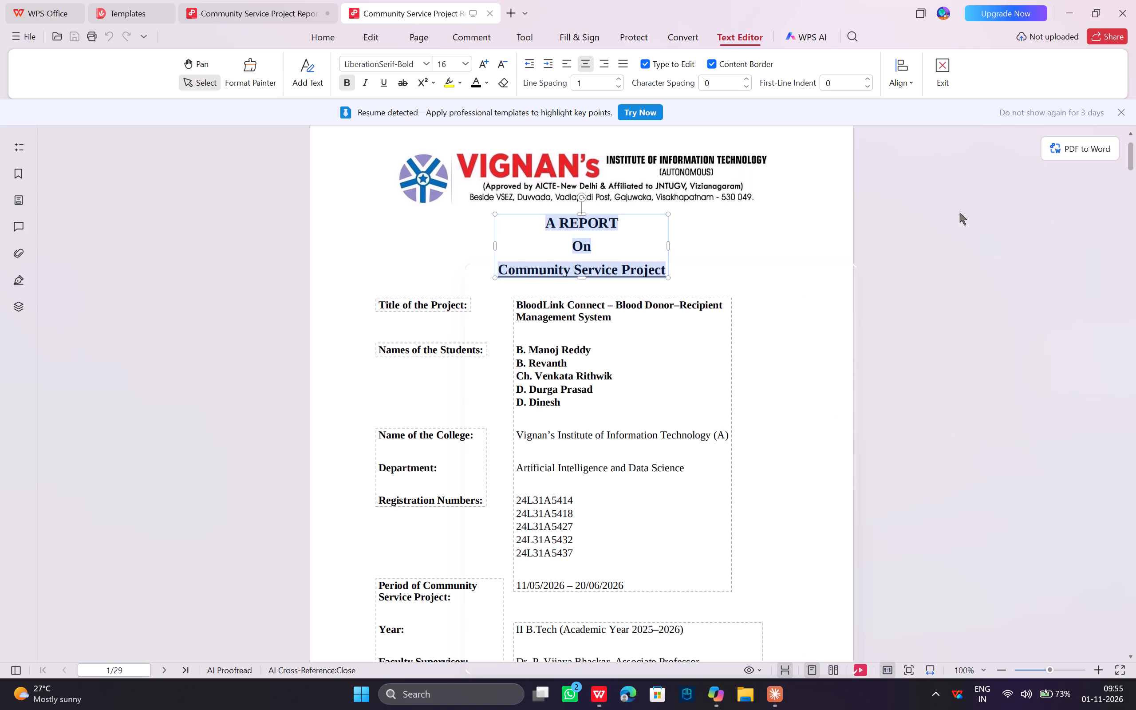
left_click(785, 228)
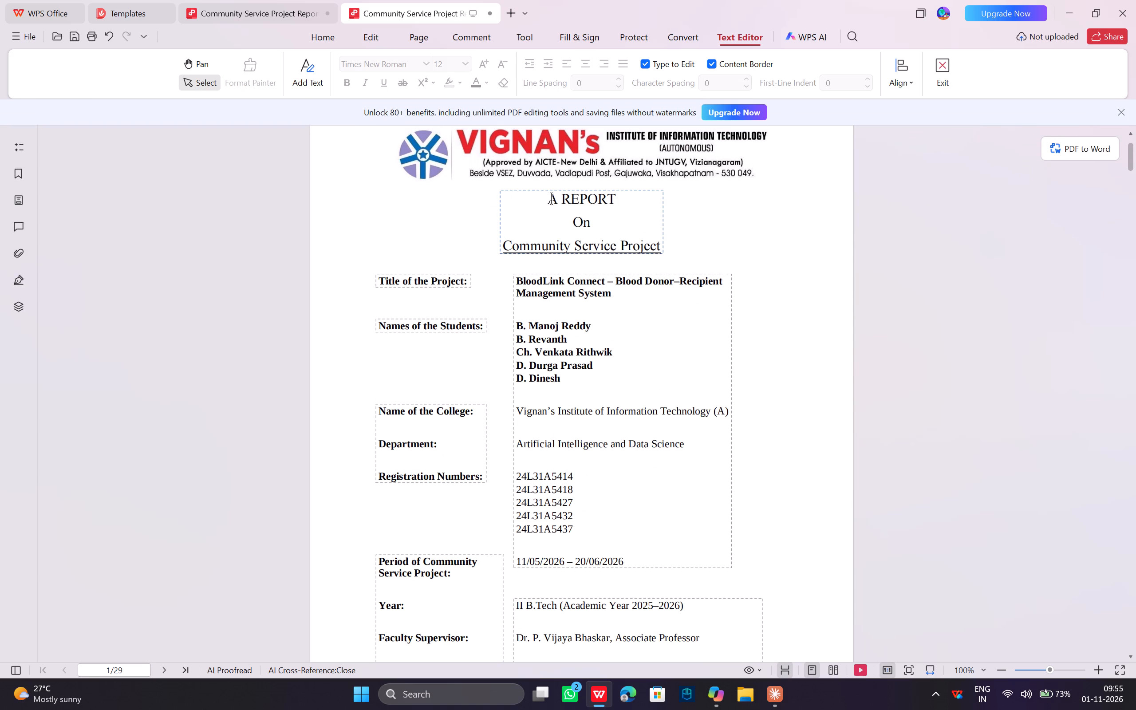
Make the three-line report heading "A REPORT On Community Service Project" bold.
left_click_drag(549, 201, 603, 247)
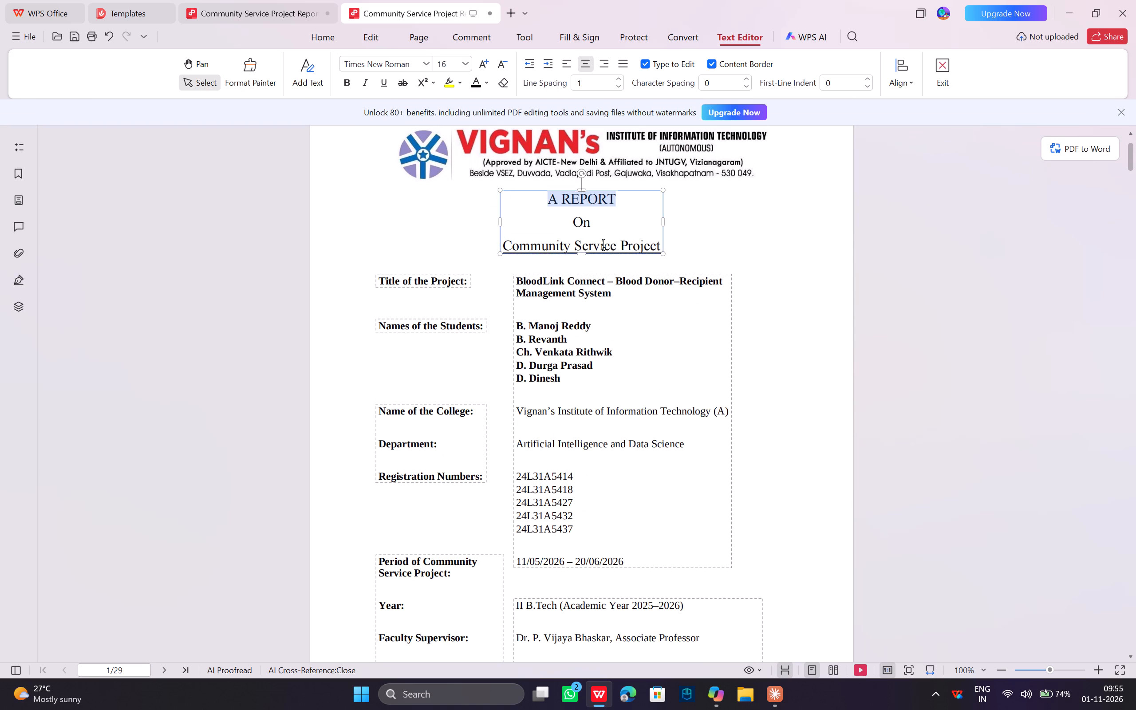
left_click_drag(603, 247, 673, 253)
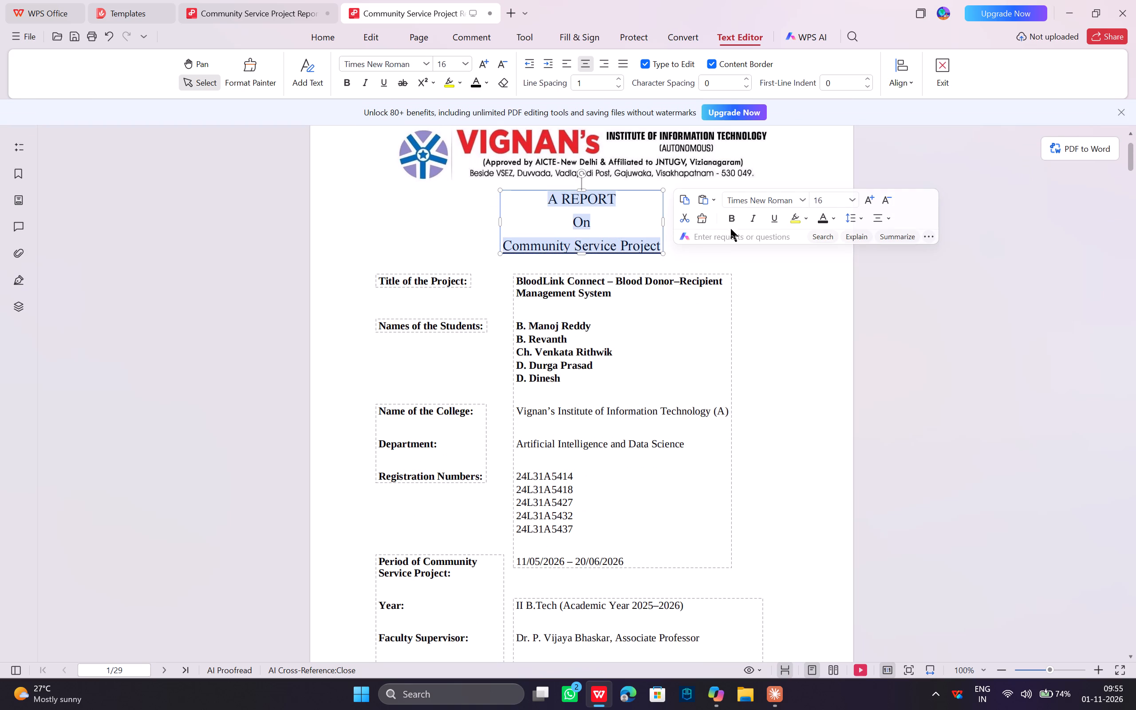
left_click(728, 219)
left_click(740, 281)
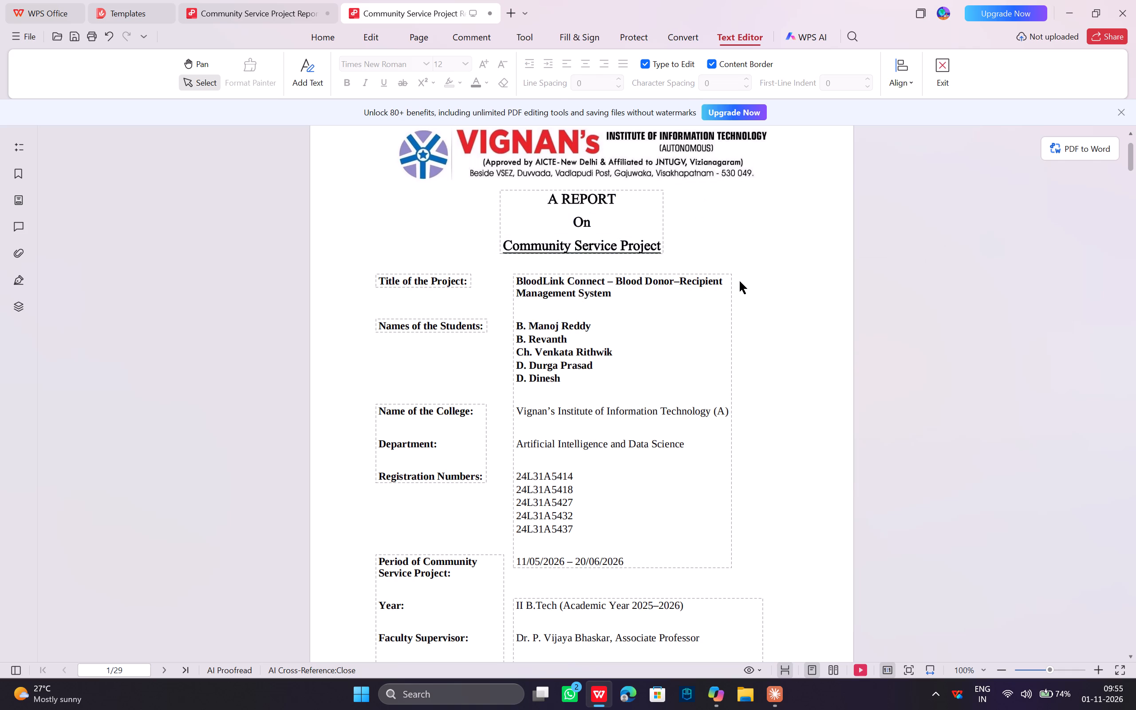
Change the font of the "Title of the Project:" label on page 1 to Times New Roman.
scroll(740, 281, "down", 2)
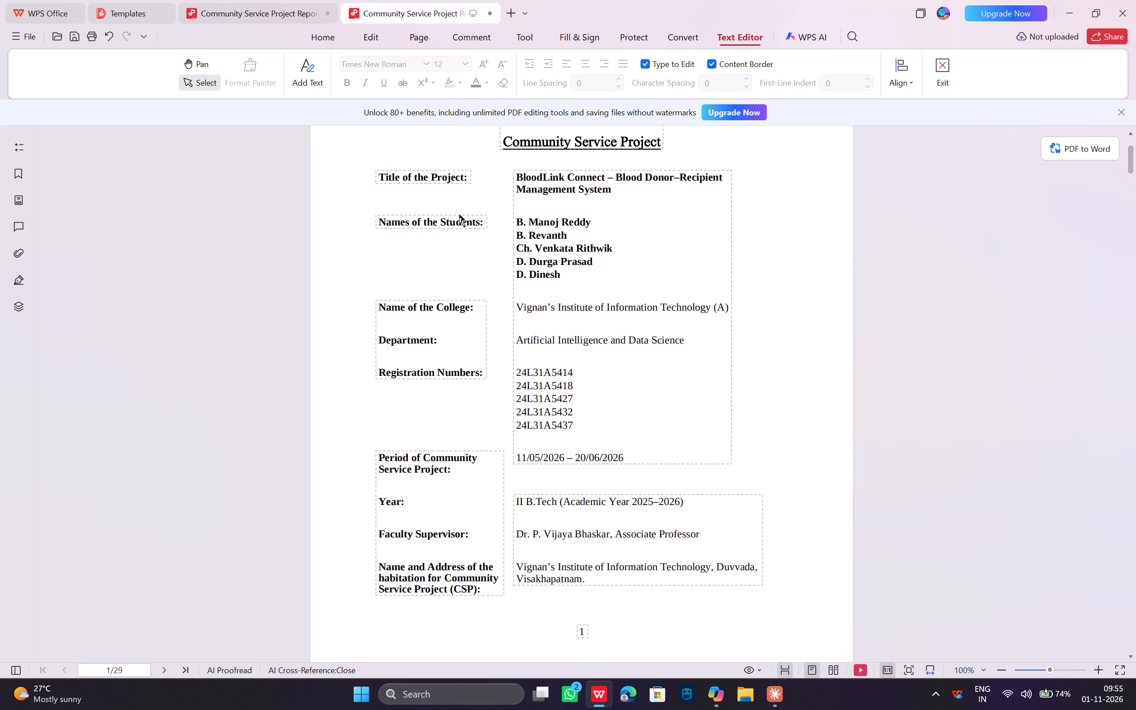
left_click(382, 171)
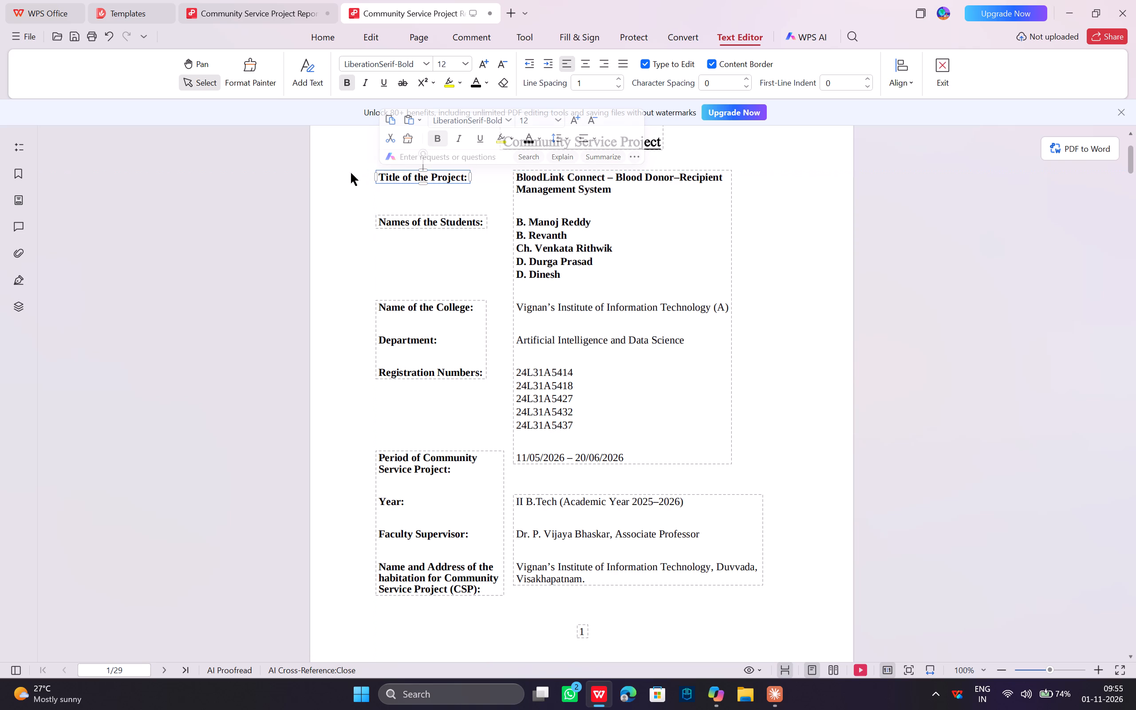
left_click(329, 174)
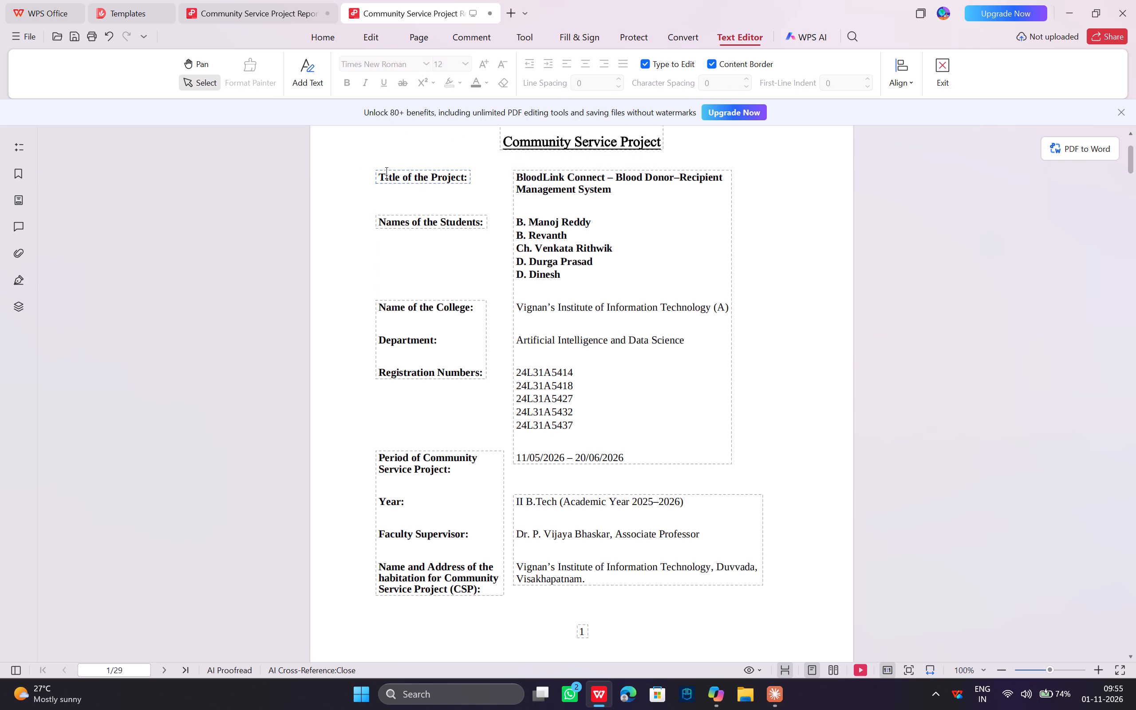
left_click_drag(382, 177, 470, 175)
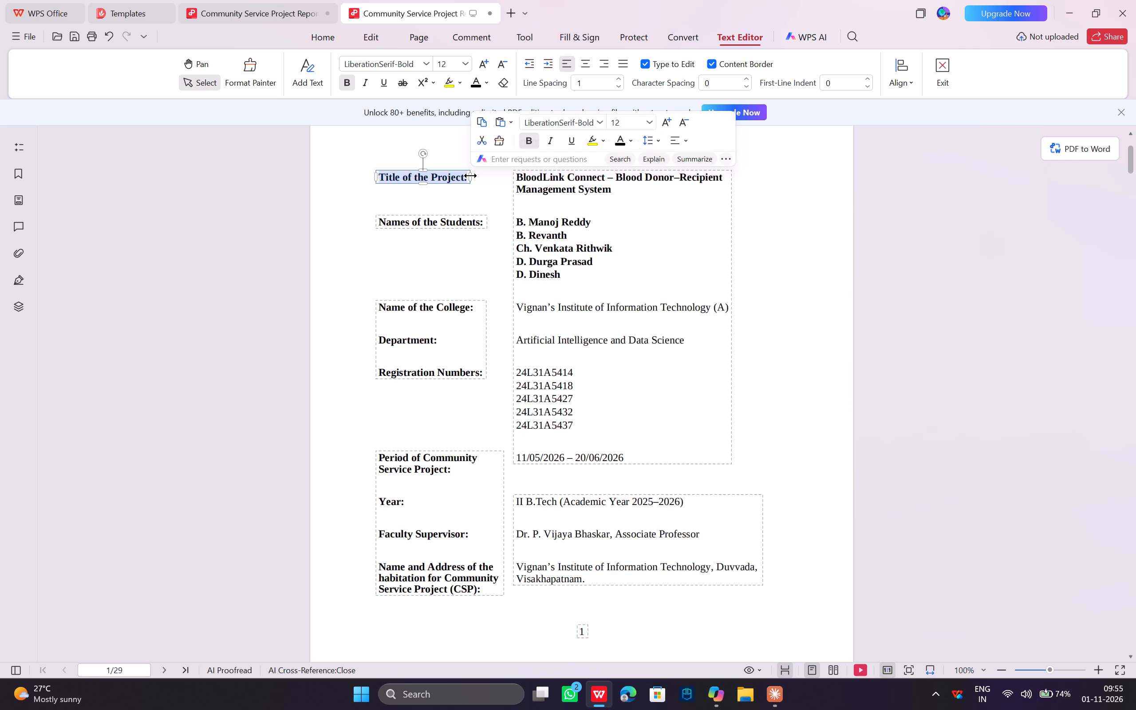
left_click(597, 122)
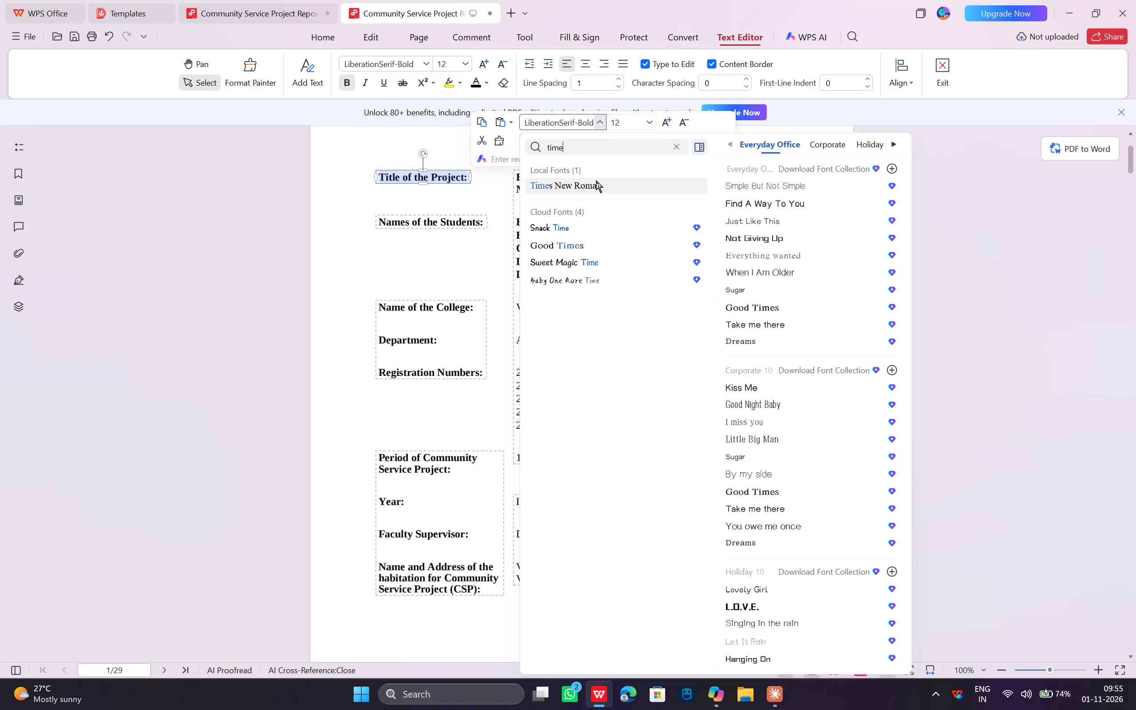
left_click(596, 180)
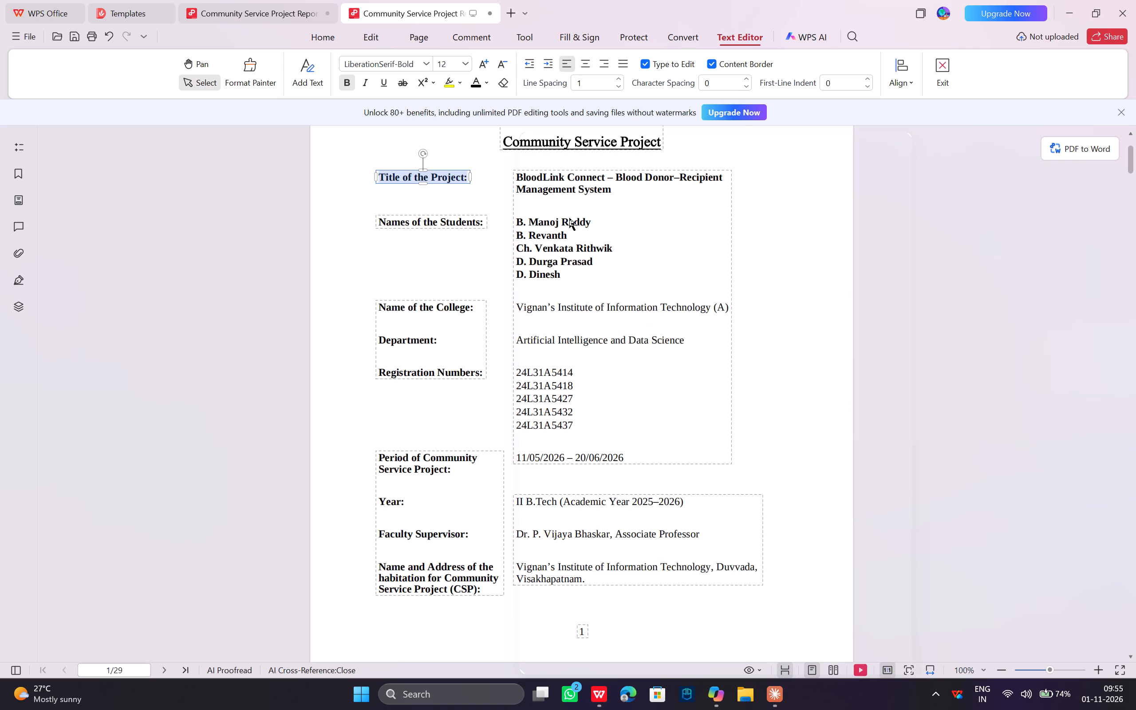
left_click(661, 249)
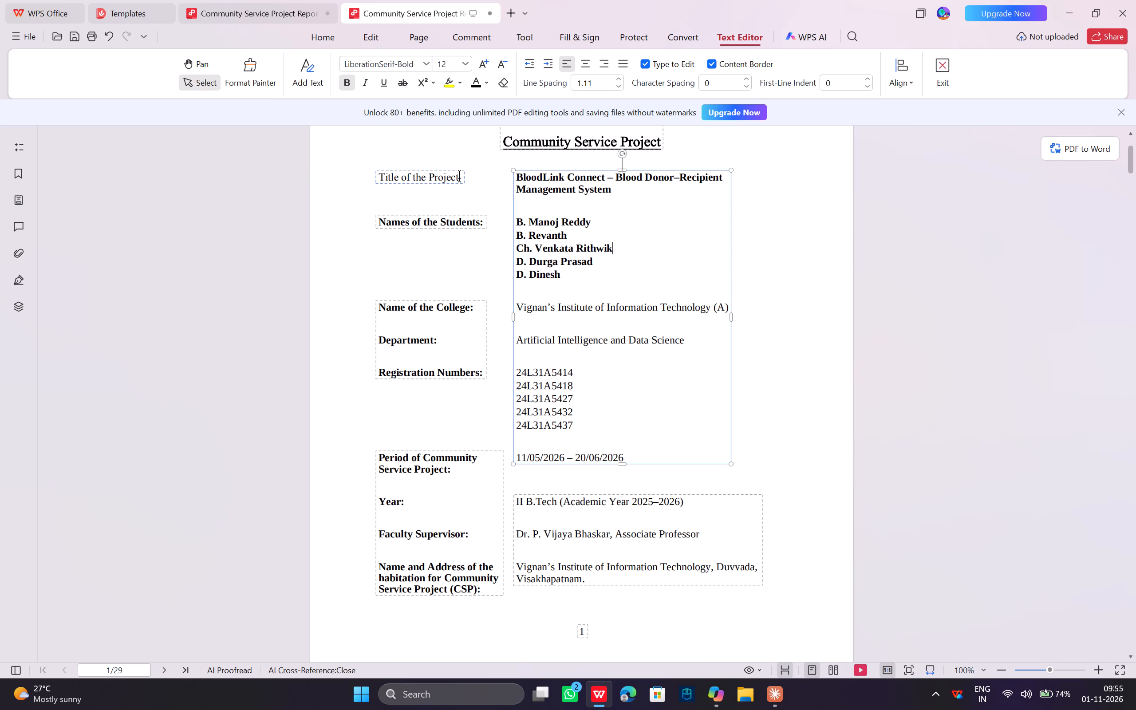
Make the "Title of the Project:" label bold.
left_click_drag(459, 178, 379, 169)
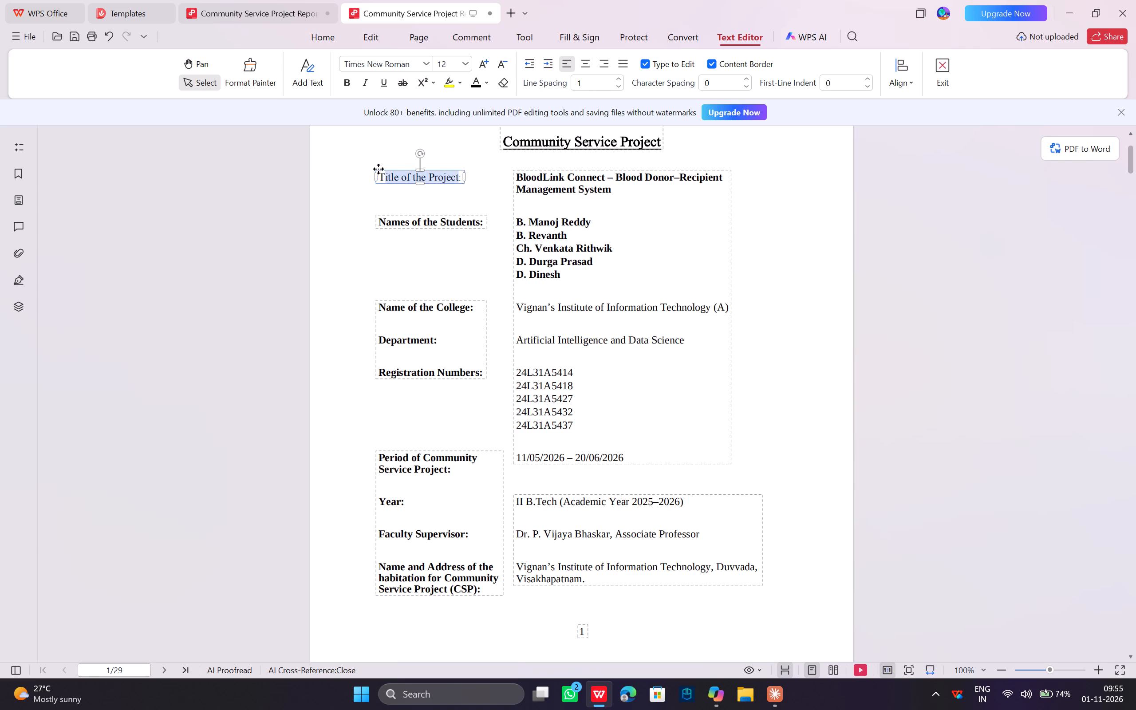
left_click_drag(379, 169, 375, 180)
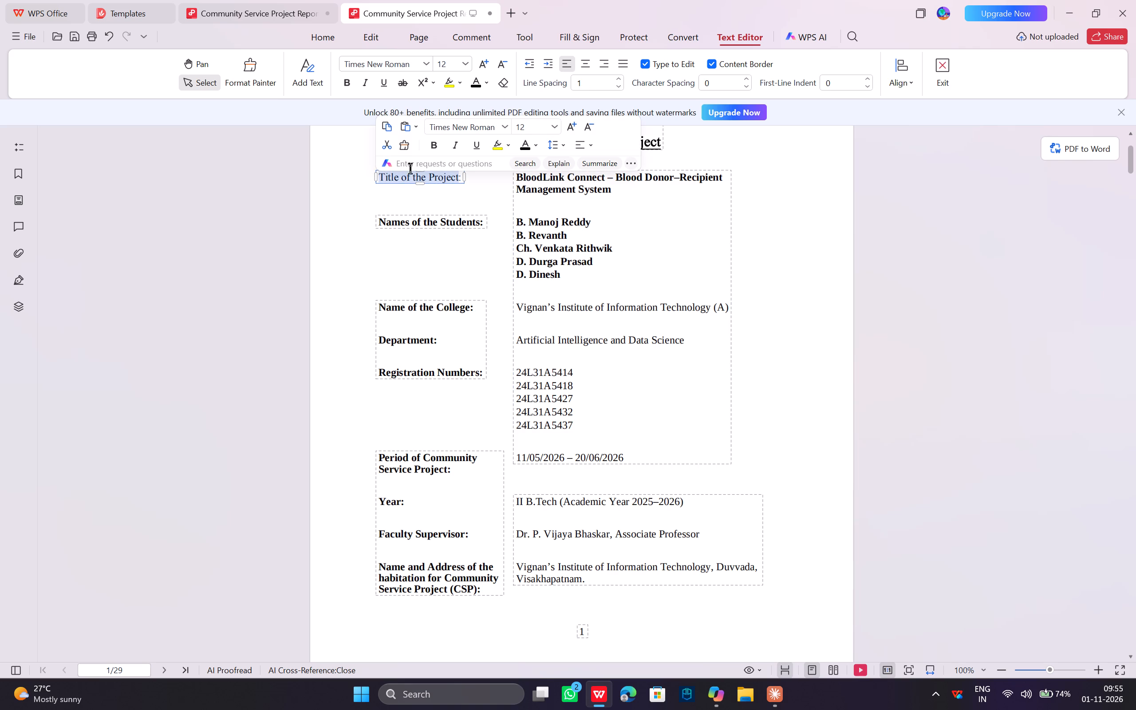
left_click(434, 148)
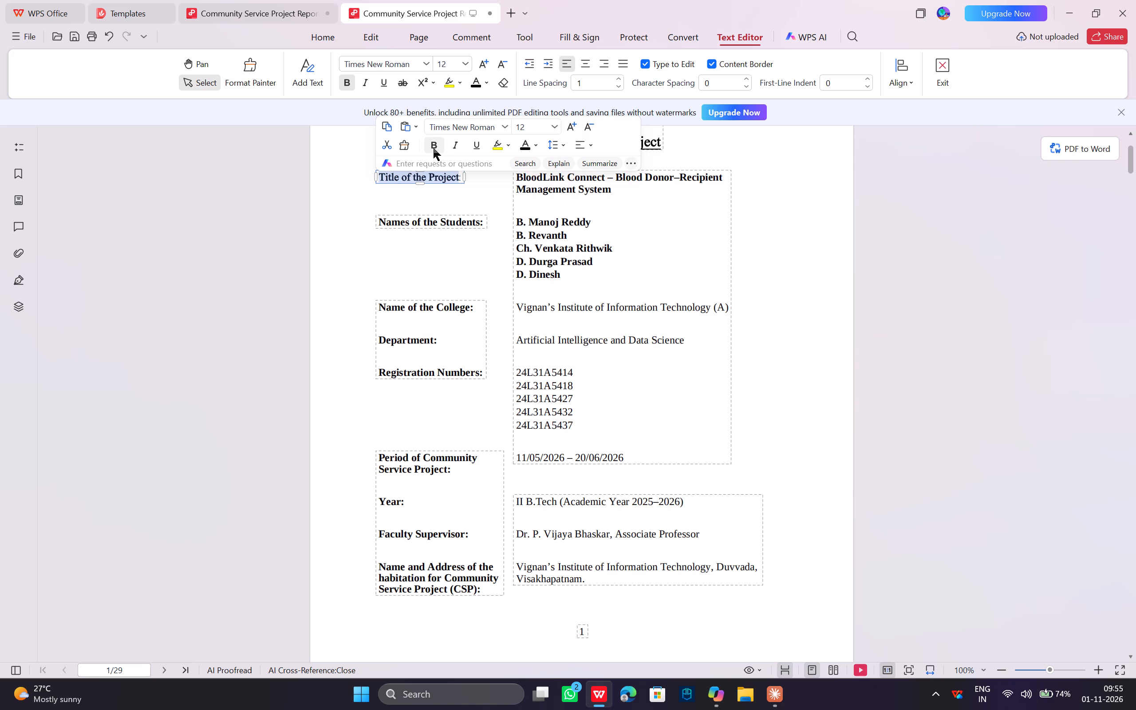
left_click(355, 178)
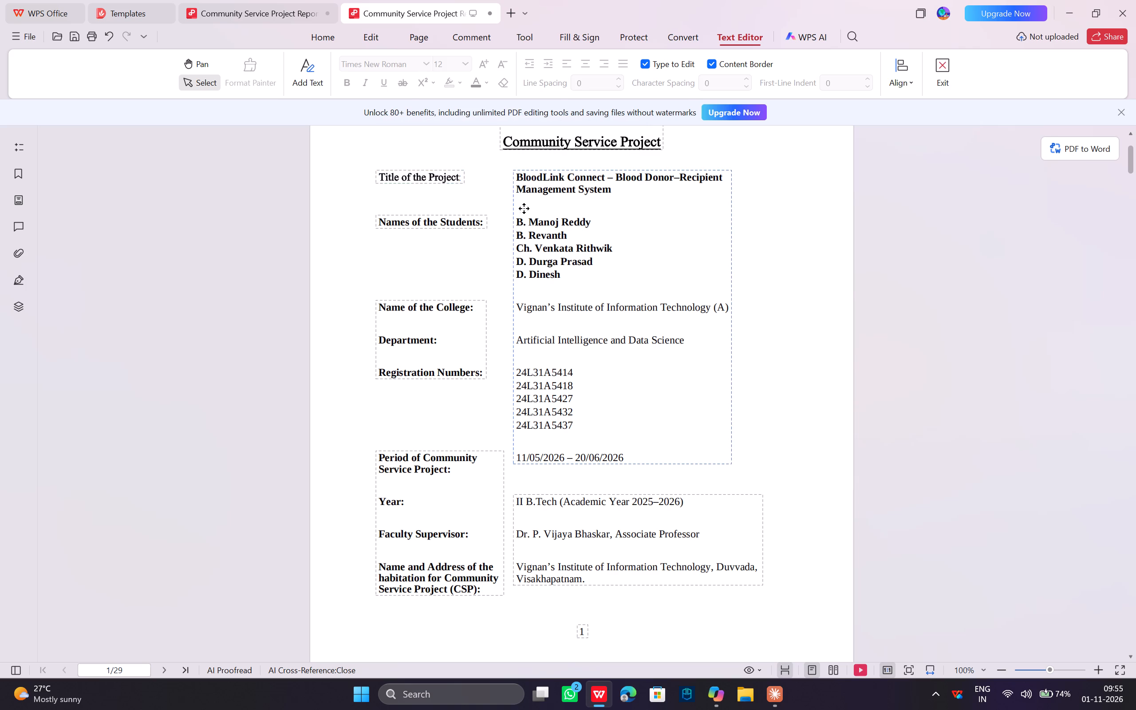
Change the font of the page 1 details block, from the BloodLink Connect project title through the project period dates, to Times New Roman.
left_click_drag(518, 178, 645, 443)
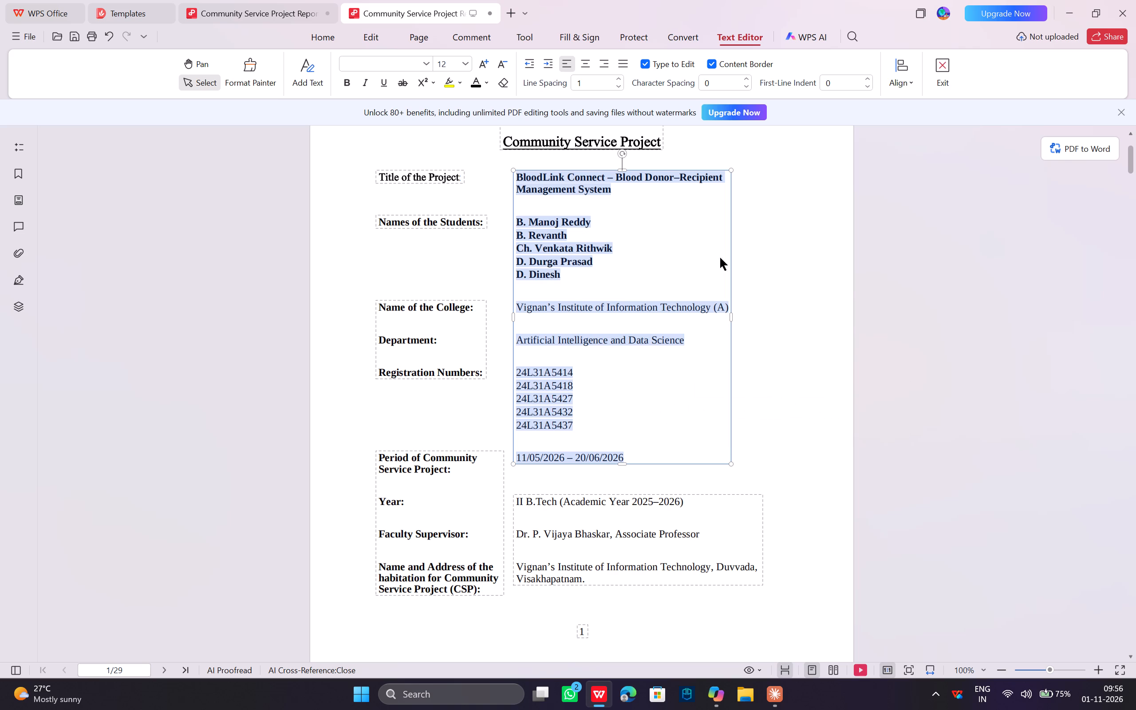
right_click(630, 349)
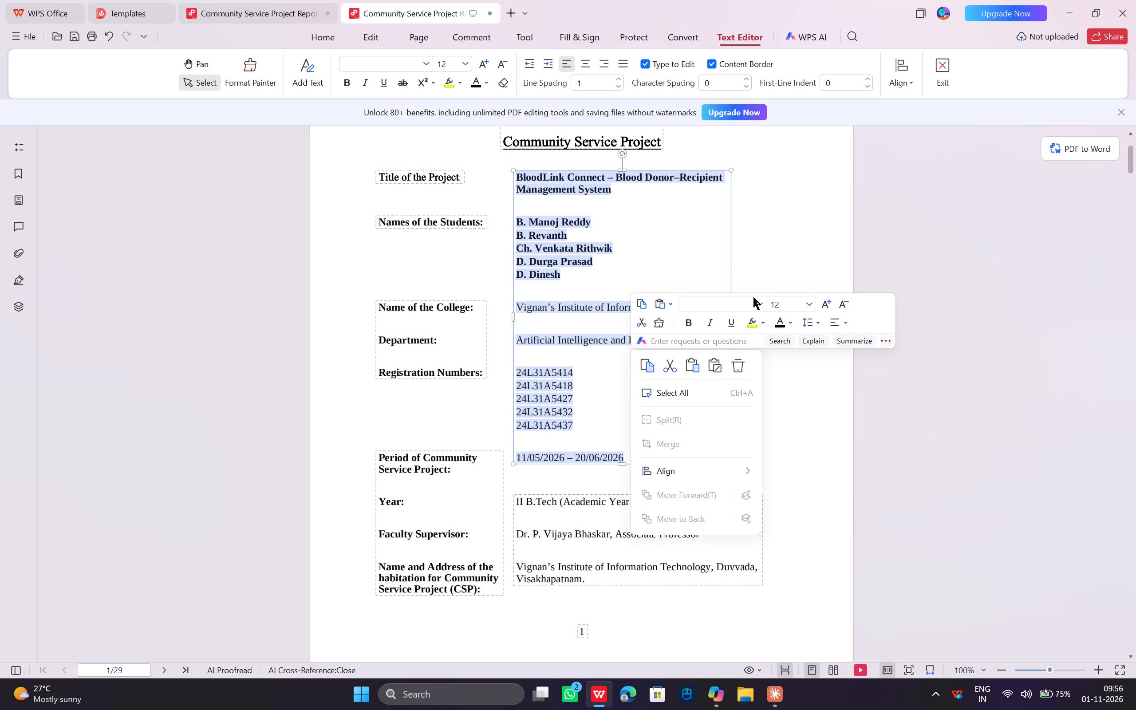
left_click(753, 306)
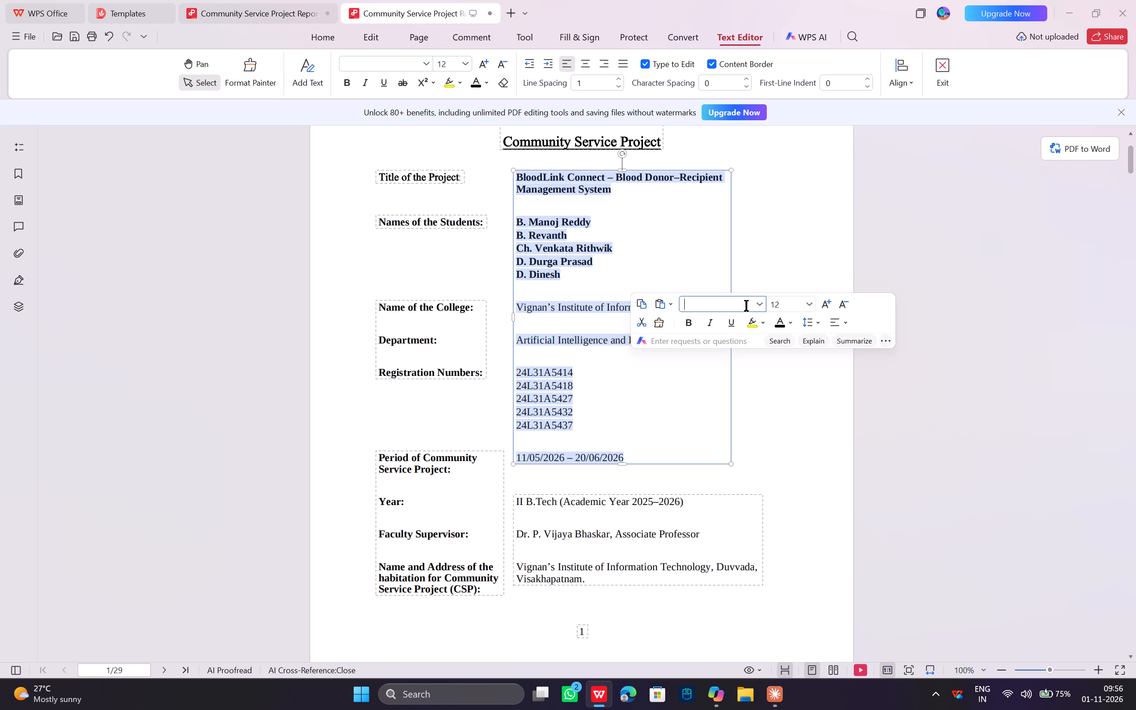
type("ti")
type("mes")
left_click(734, 343)
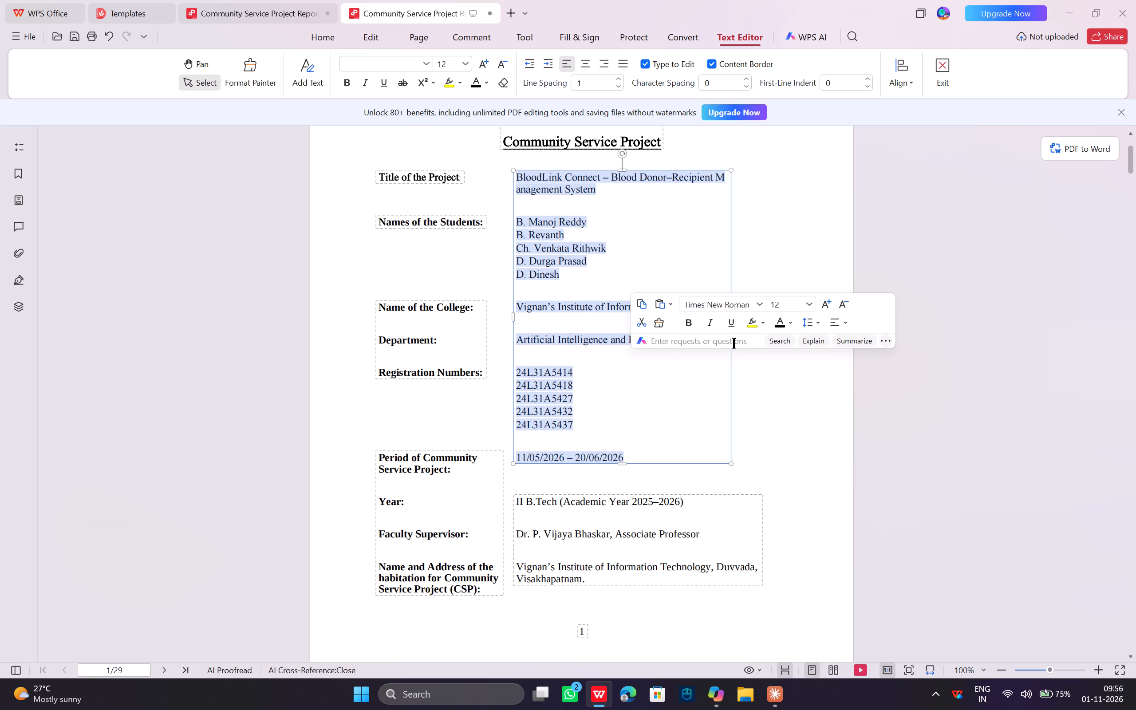
left_click(788, 225)
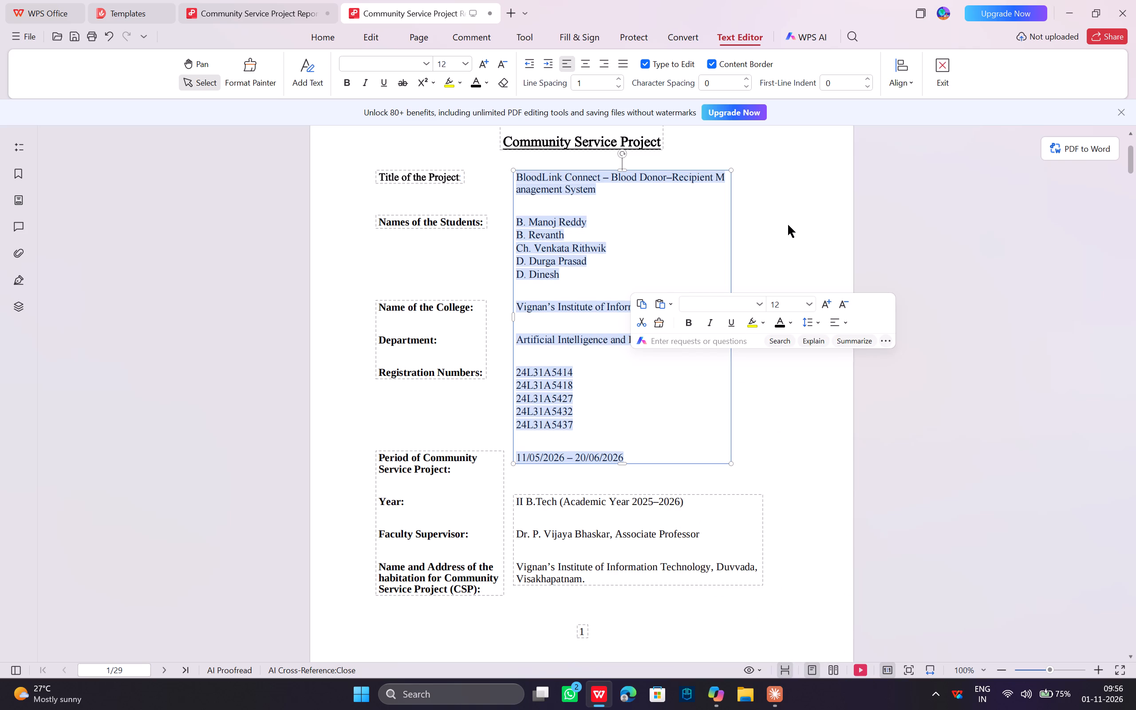
left_click(788, 225)
left_click(675, 263)
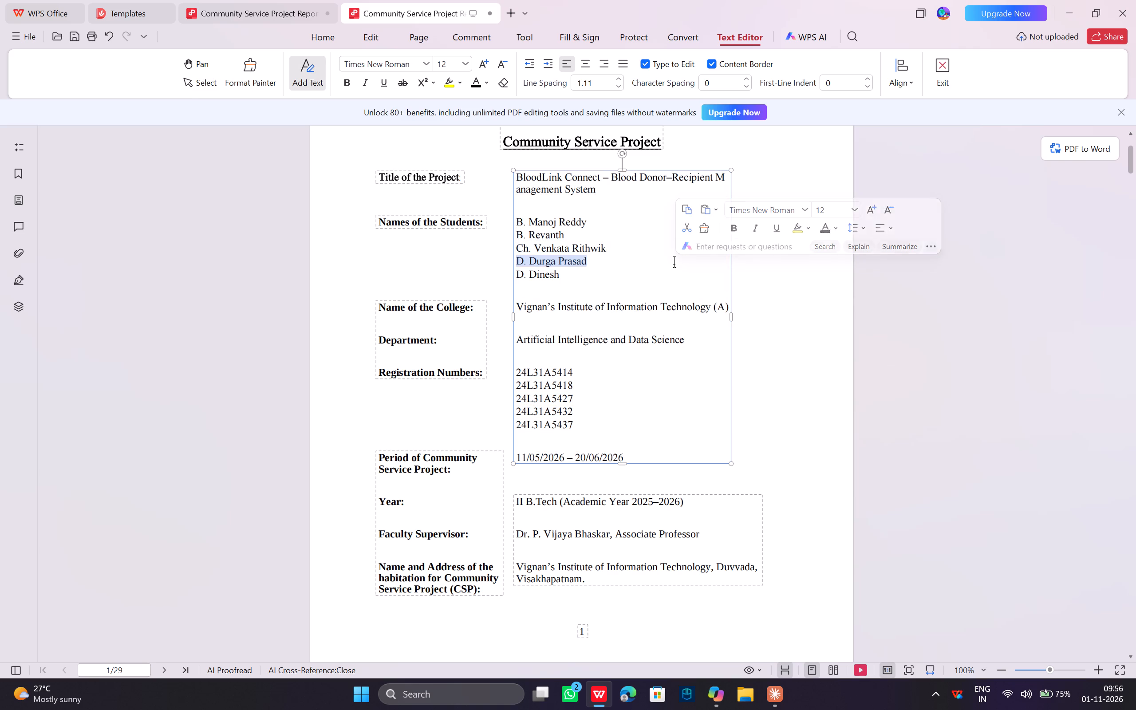
left_click(663, 280)
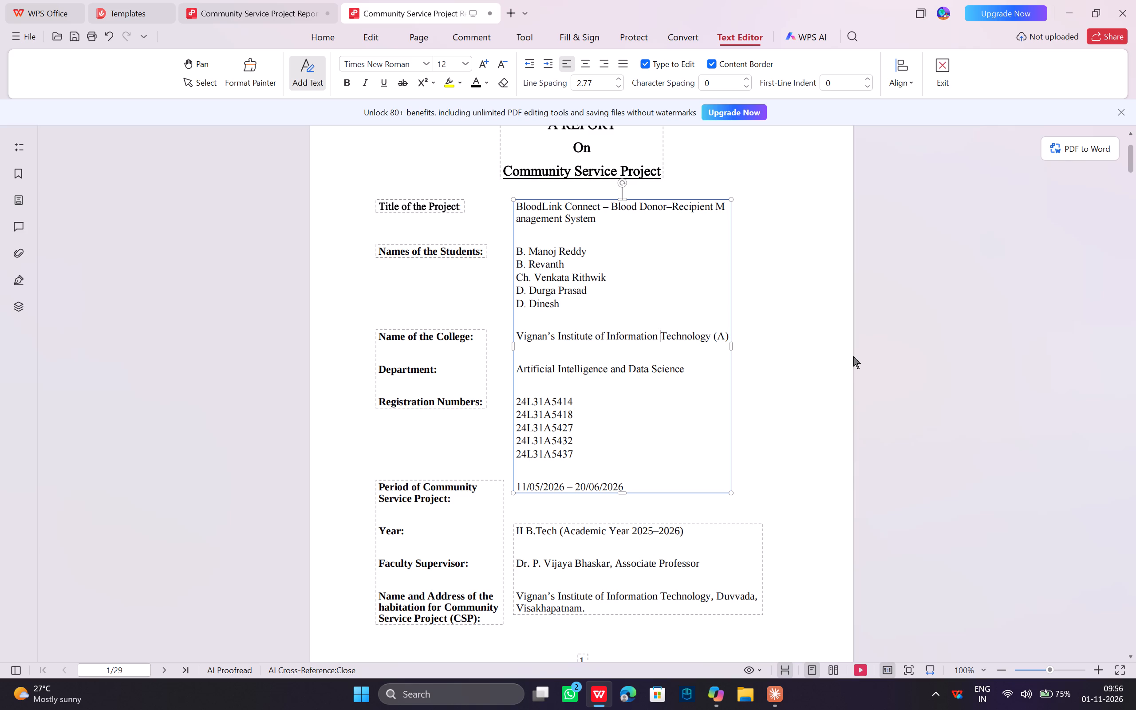
Set the "Names of the Students:" label on page 1 in bold Times New Roman.
scroll(853, 356, "down", 2)
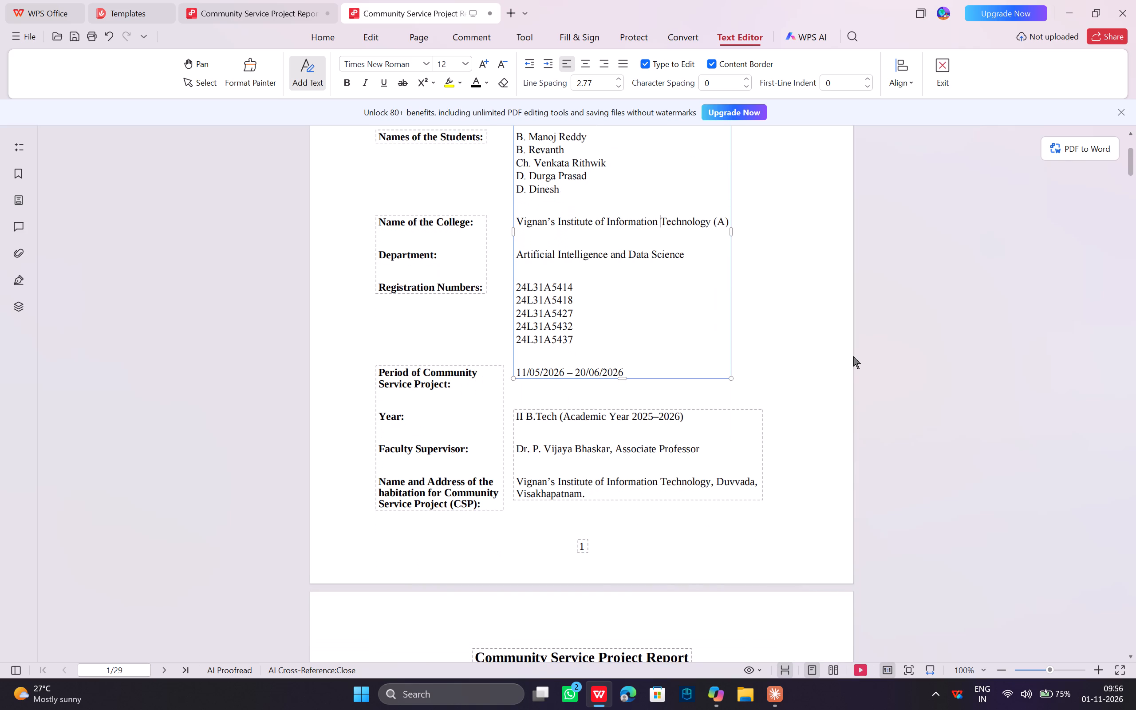
scroll(853, 356, "down", 1)
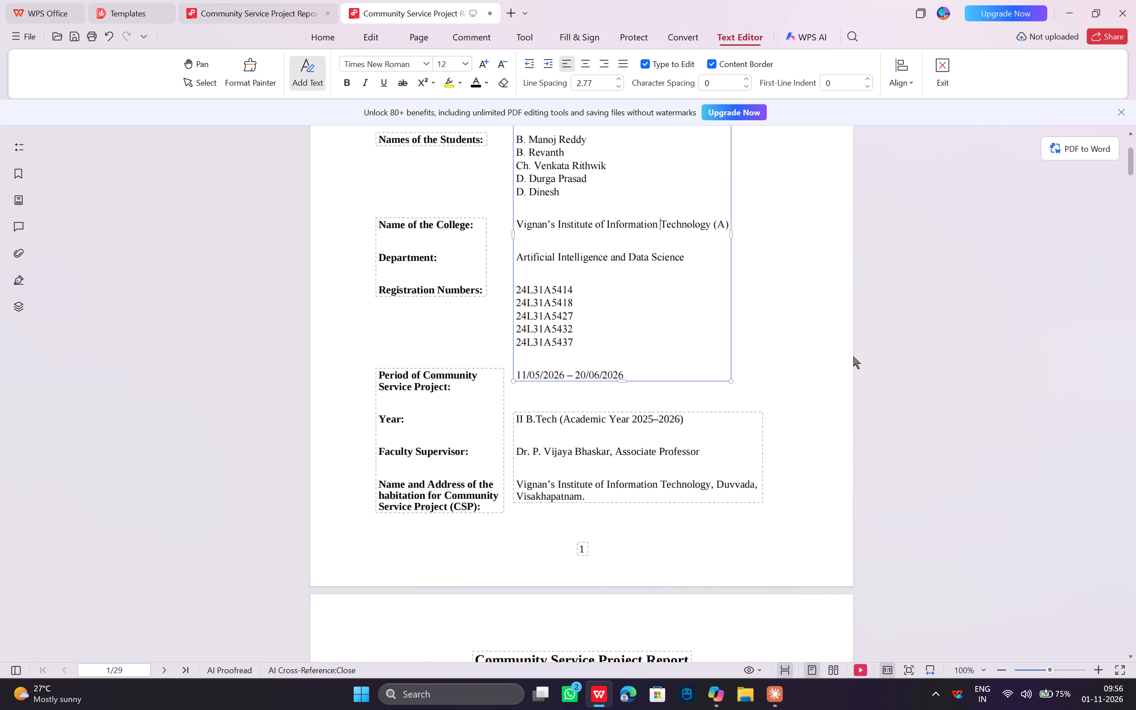
scroll(853, 356, "up", 1)
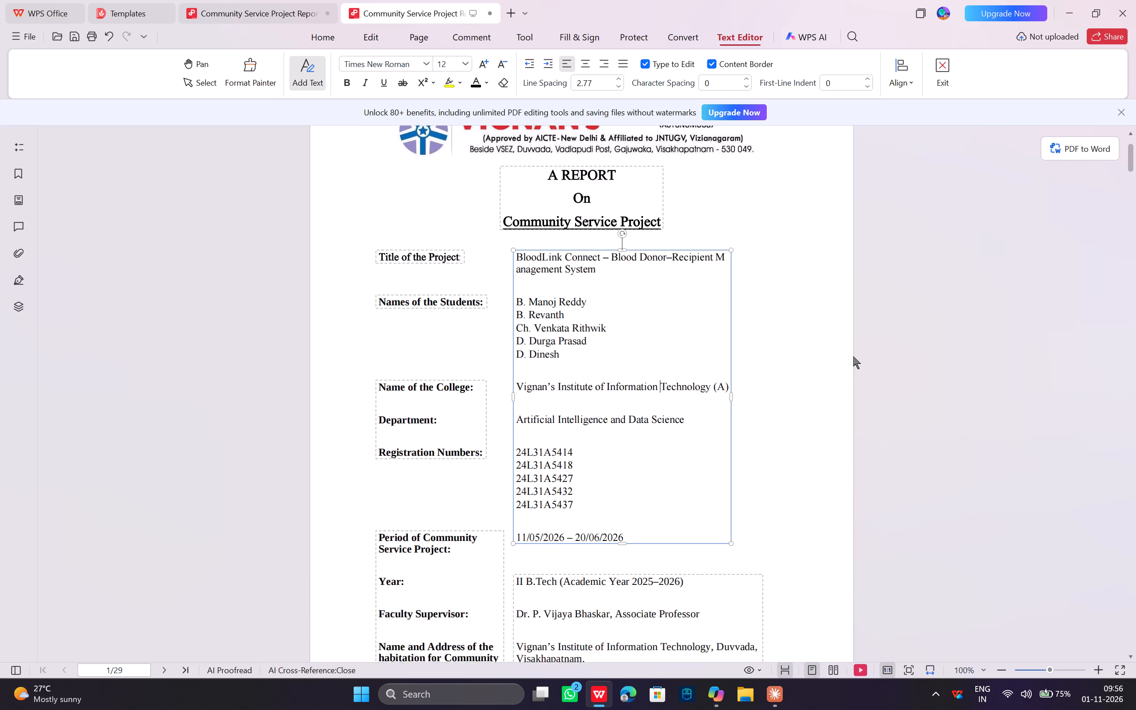
scroll(853, 356, "up", 1)
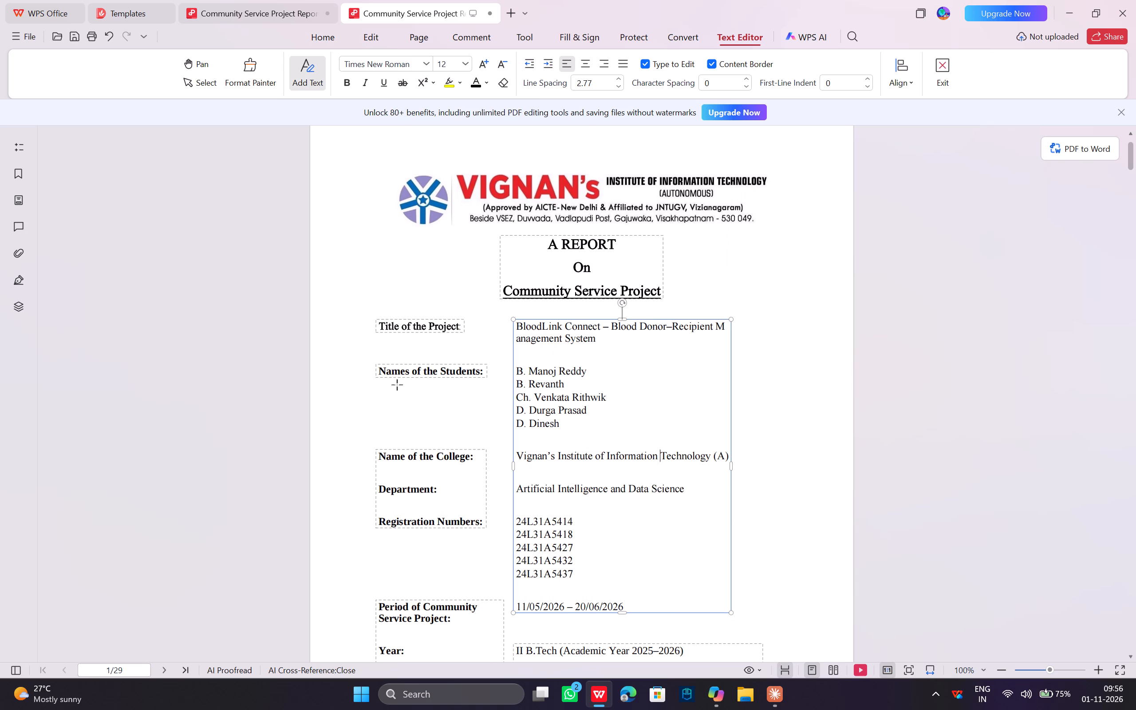
left_click_drag(379, 372, 481, 370)
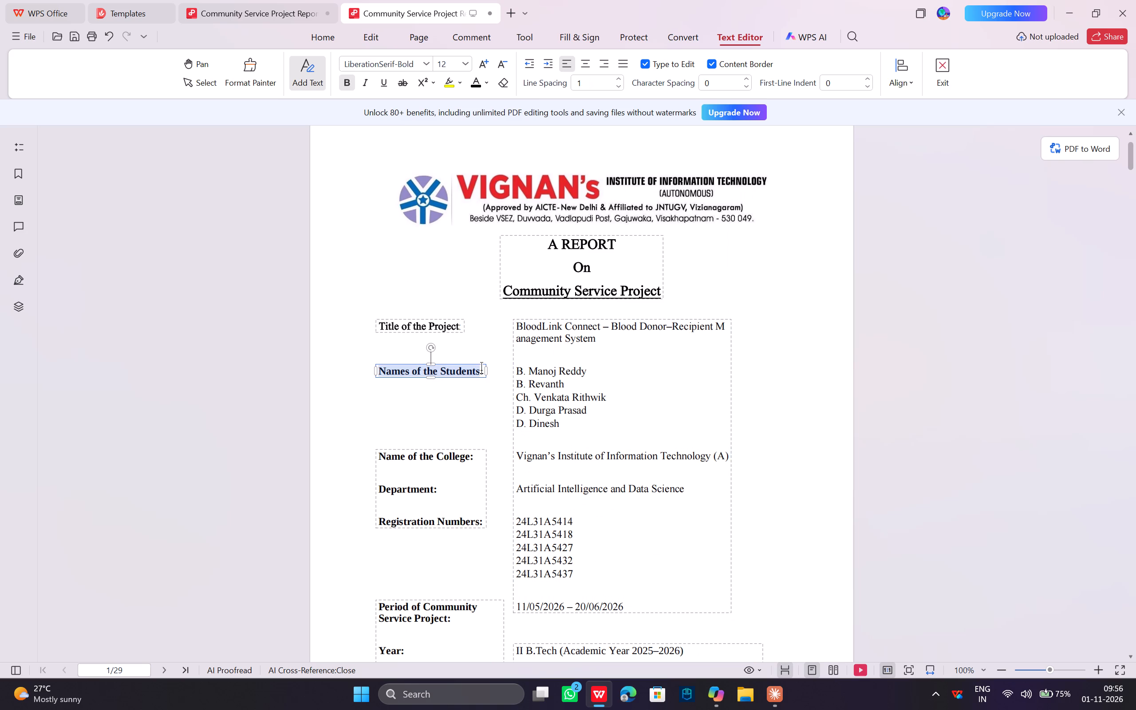
left_click_drag(481, 370, 485, 369)
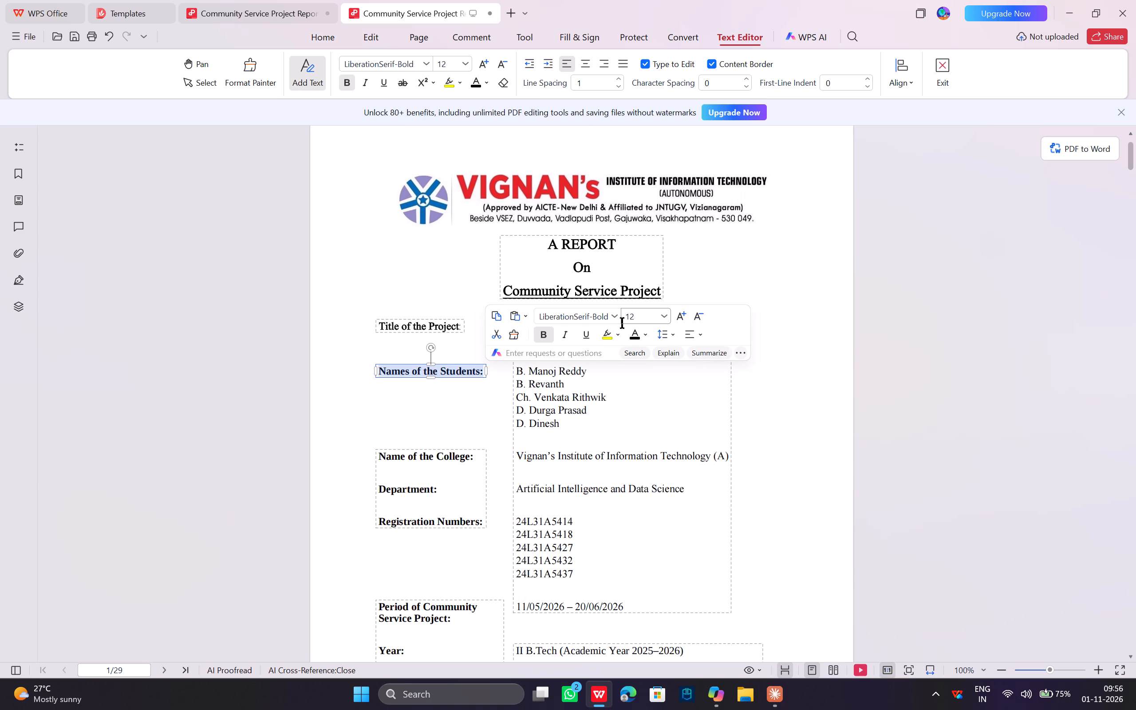
left_click(612, 319)
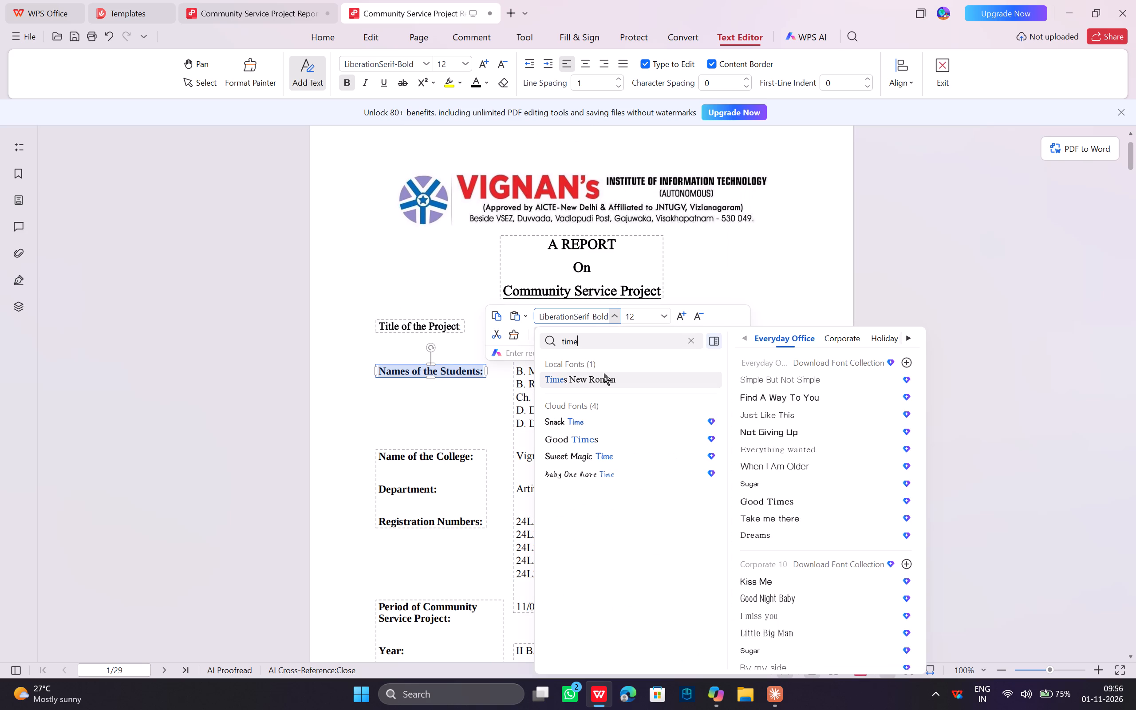
left_click(603, 385)
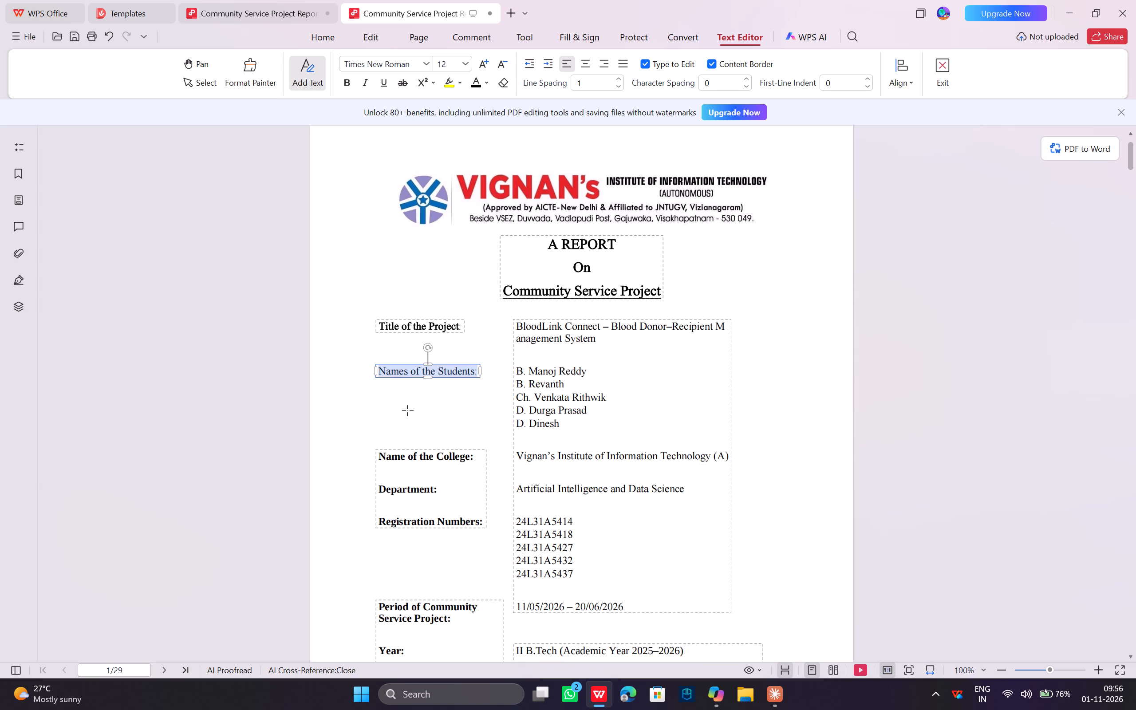
right_click(431, 375)
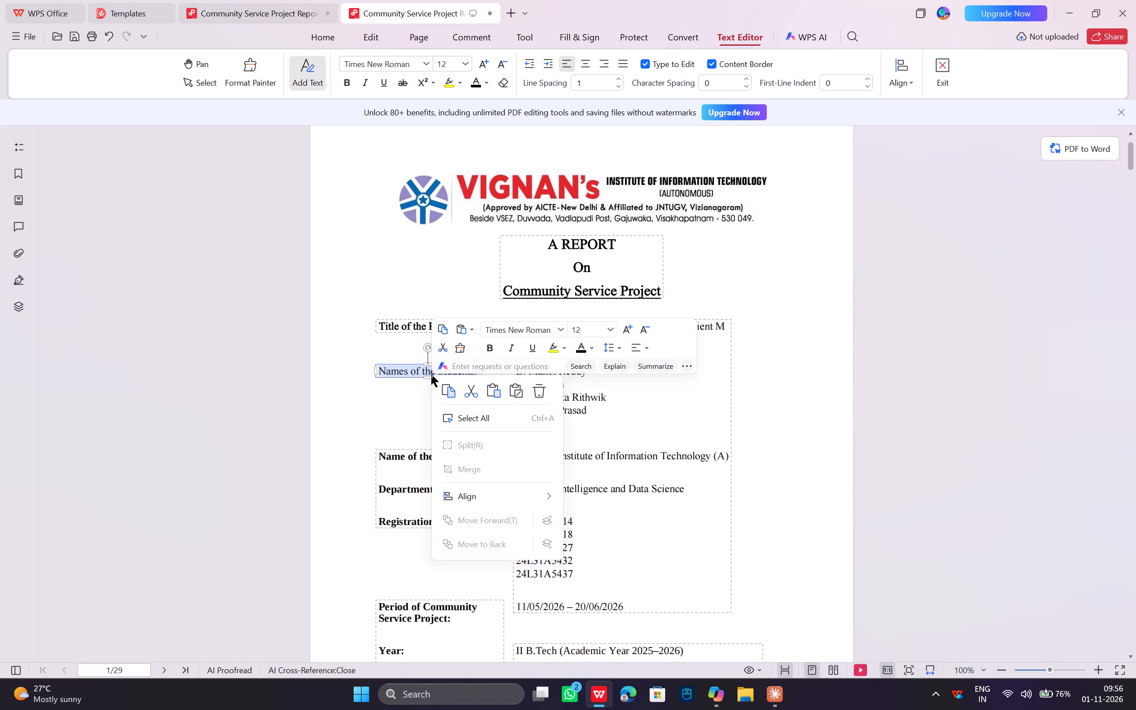
left_click(489, 351)
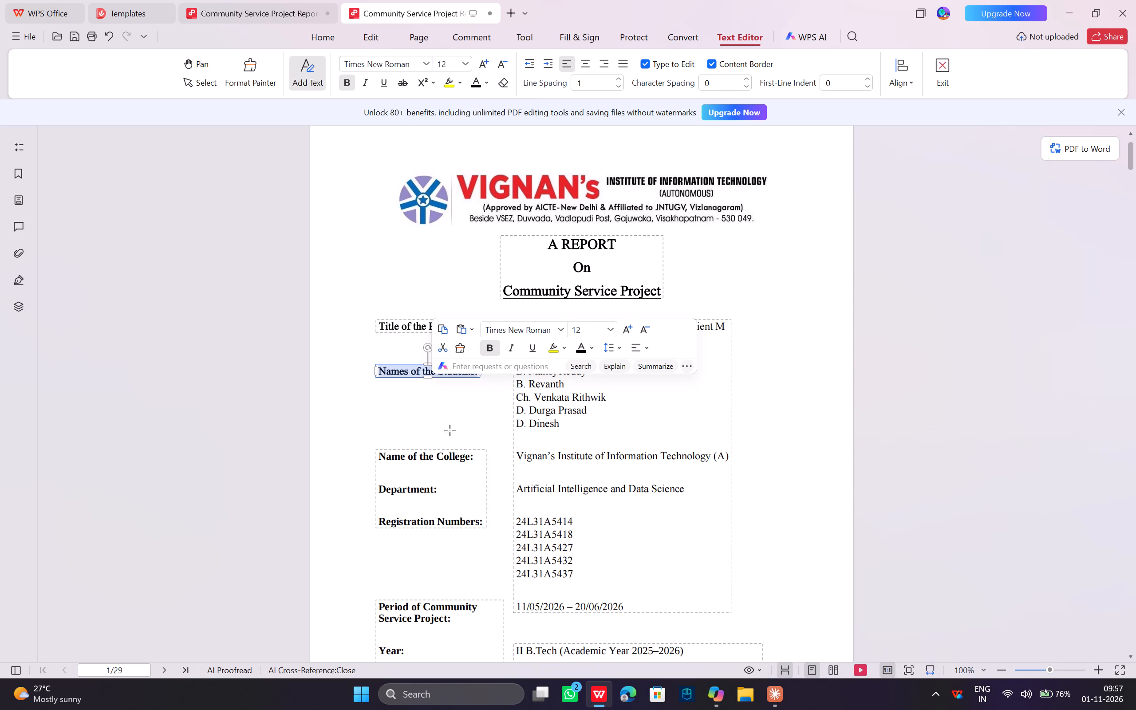
left_click(445, 432)
Set the "Name of the College:", "Department:" and "Registration Numbers:" labels on page 1 in bold Times New Roman.
scroll(445, 432, "down", 1)
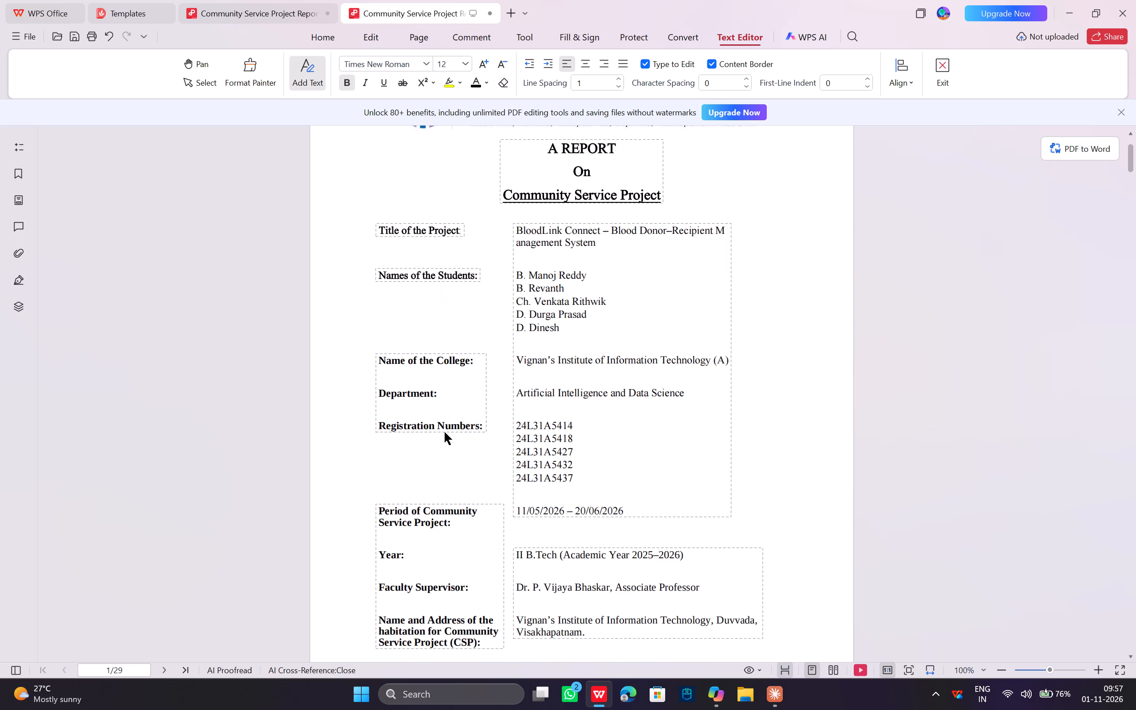
left_click_drag(380, 362, 481, 430)
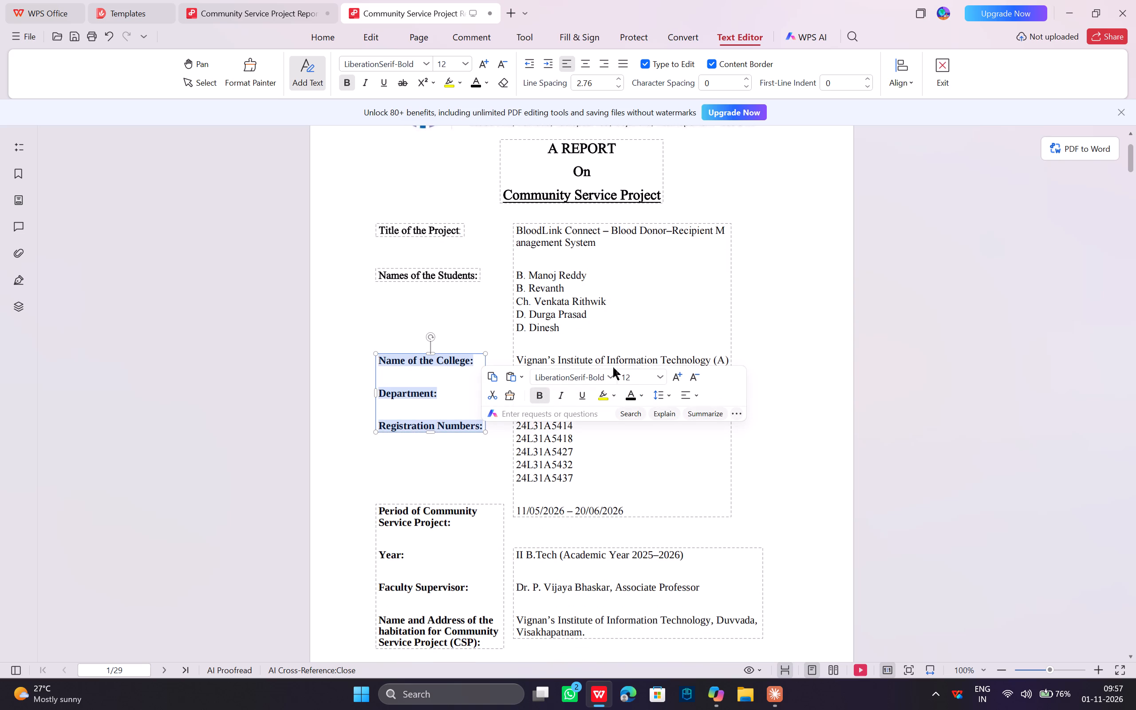
left_click(611, 377)
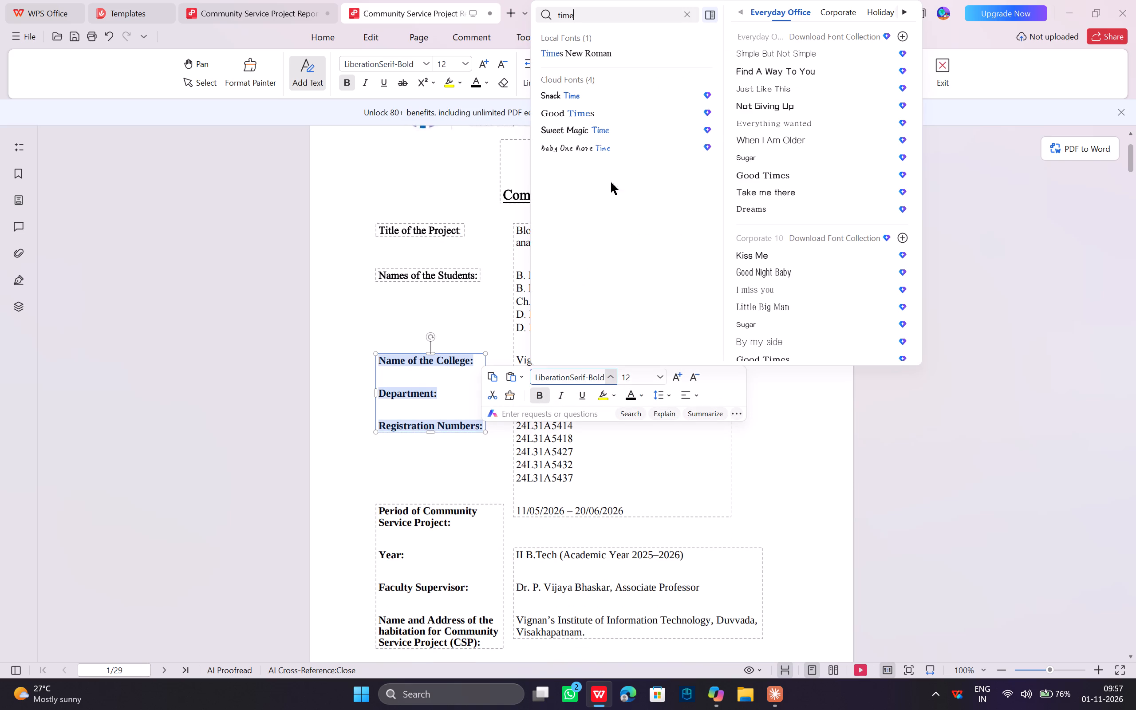
left_click(576, 55)
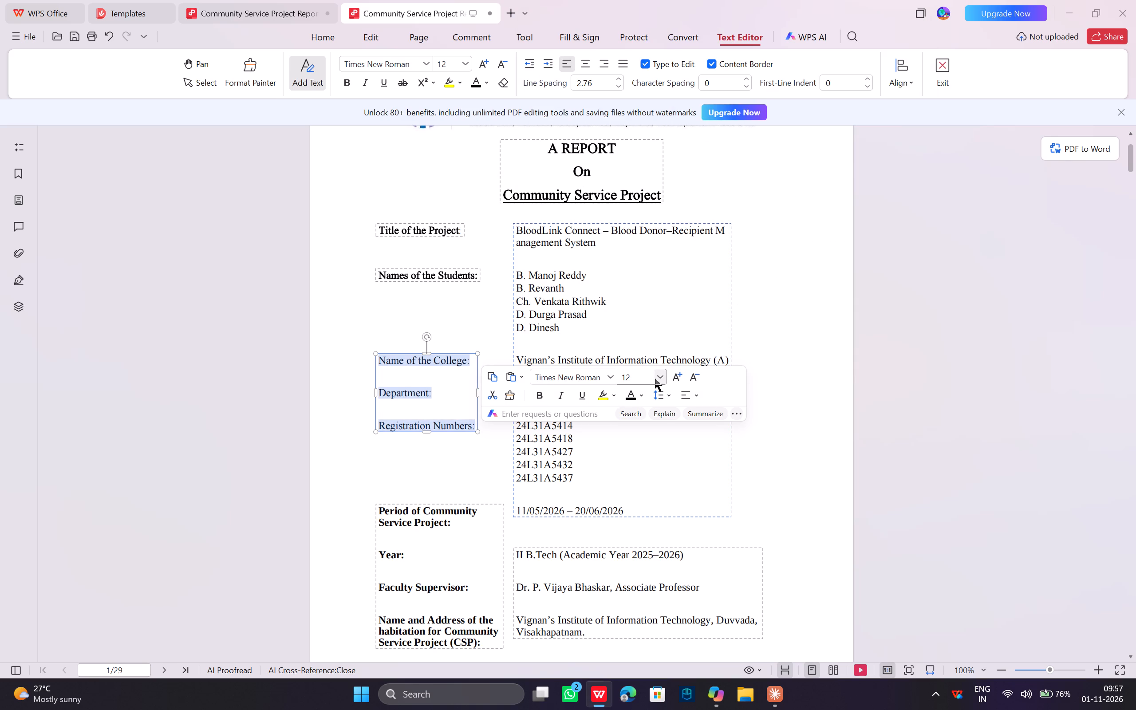
left_click(540, 393)
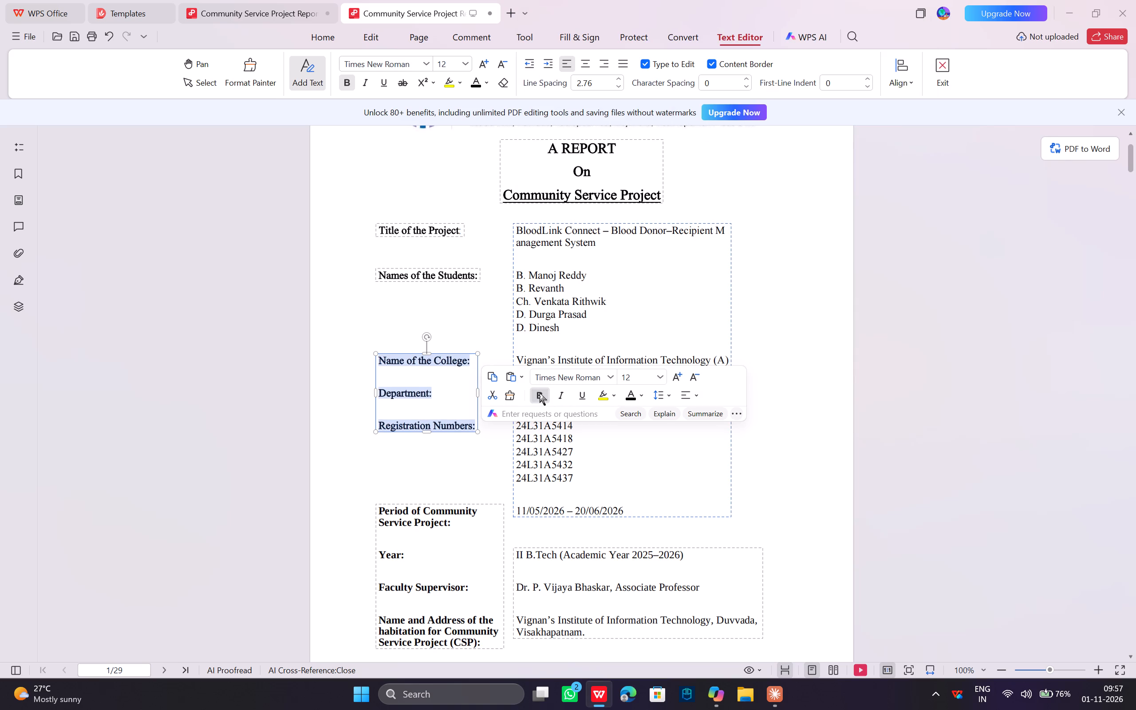
left_click(478, 478)
Set the page 1 label block from "Period of Community Service Project:" through "Name and Address of the habitation" in bold Times New Roman.
scroll(478, 478, "down", 1)
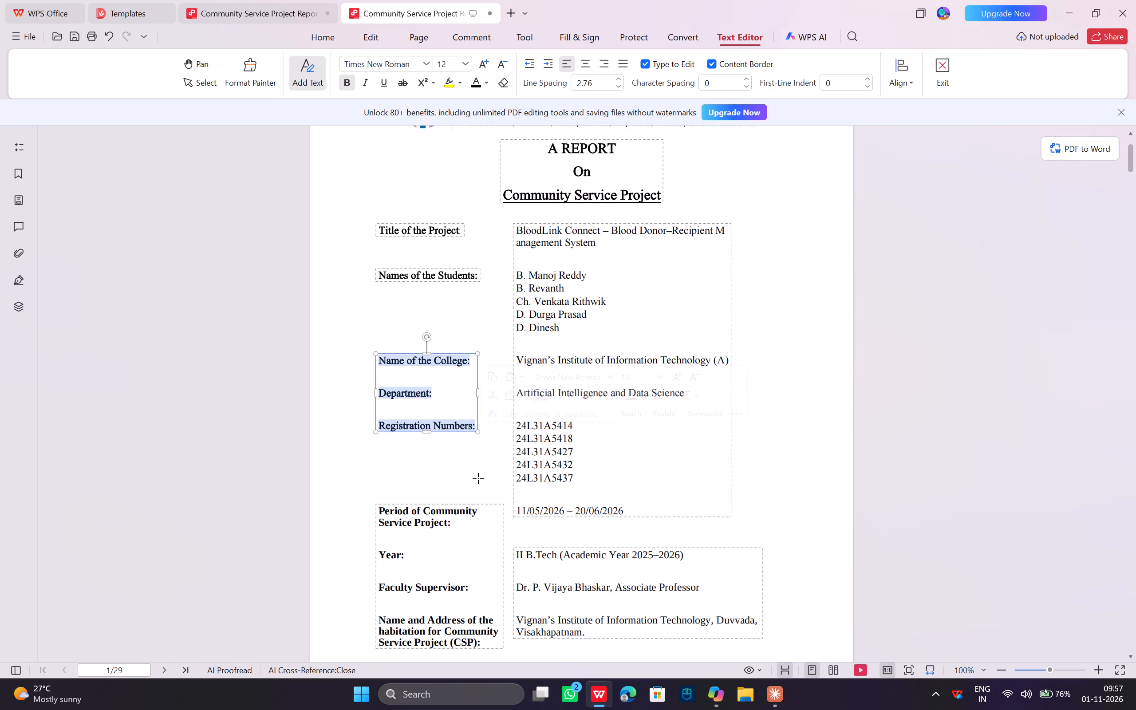
scroll(478, 478, "down", 1)
scroll(901, 411, "down", 4)
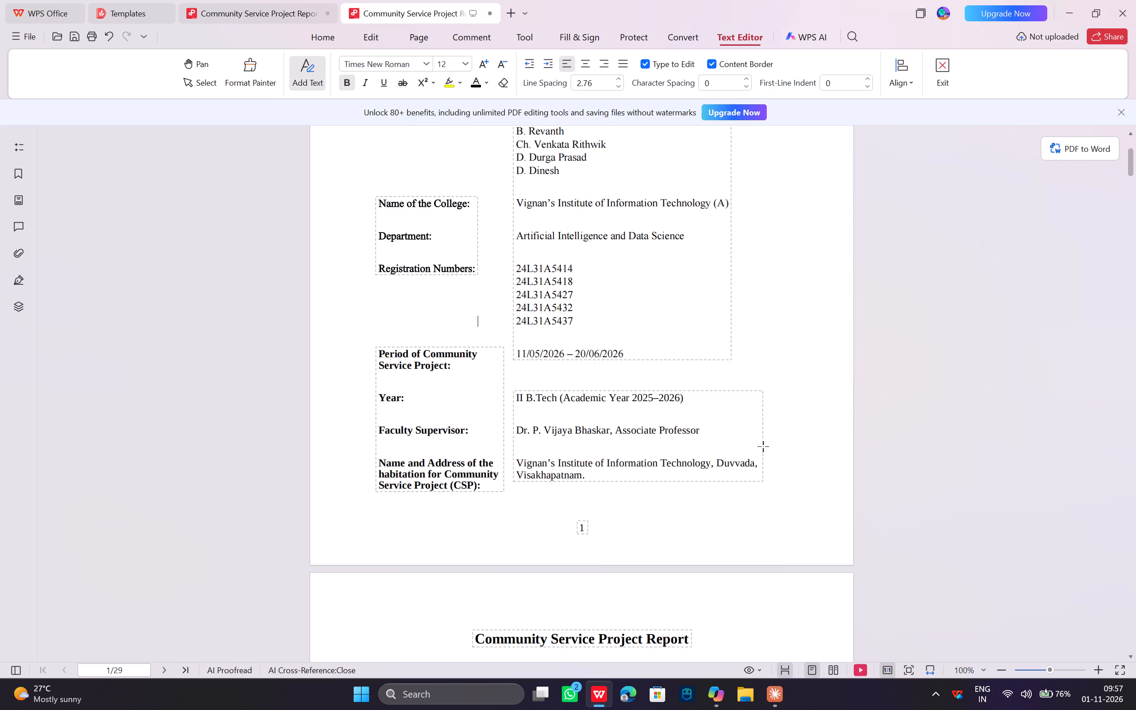
scroll(862, 346, "down", 2)
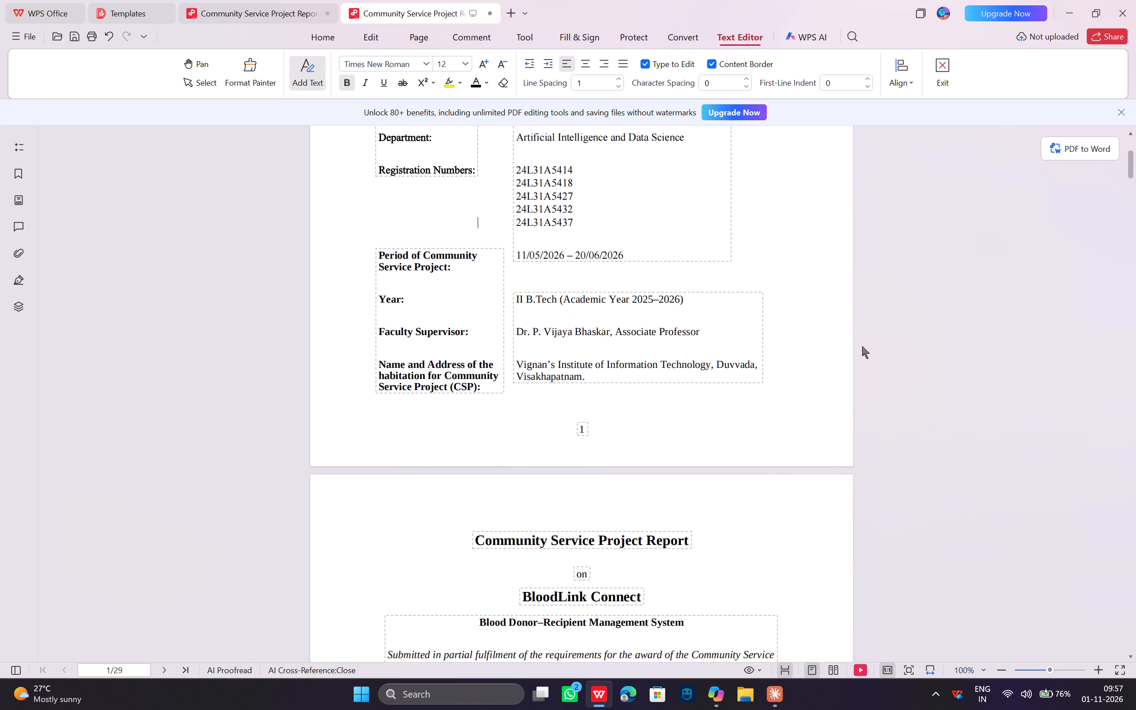
scroll(862, 346, "down", 1)
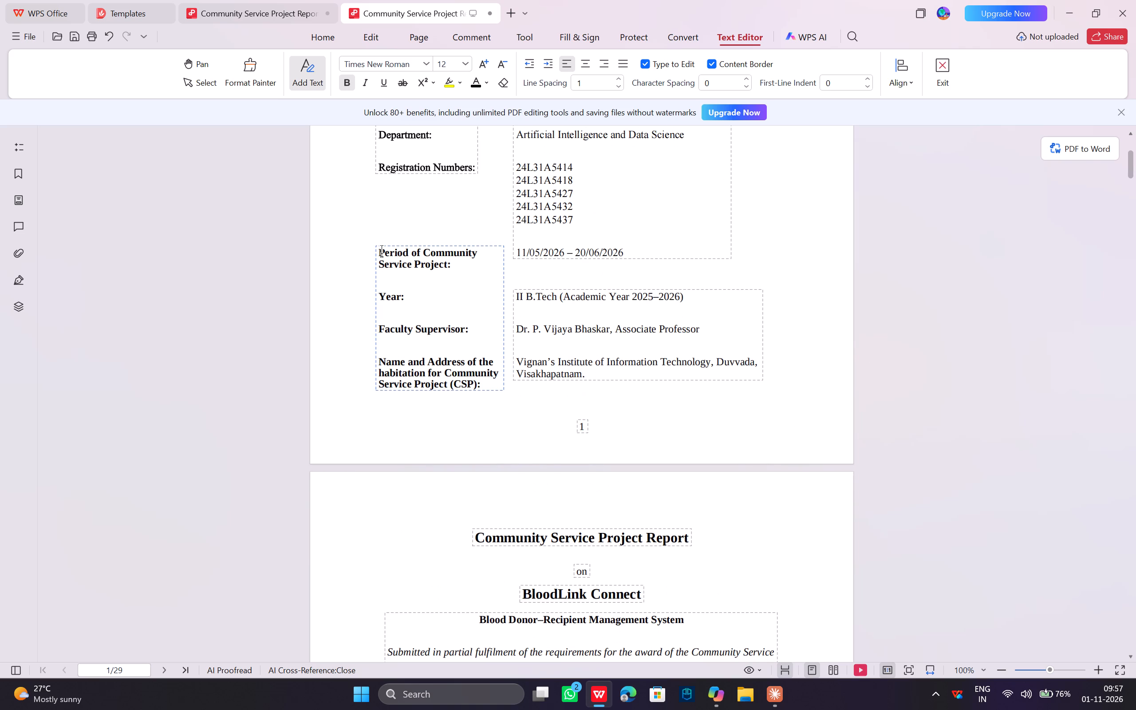
left_click_drag(381, 254, 402, 268)
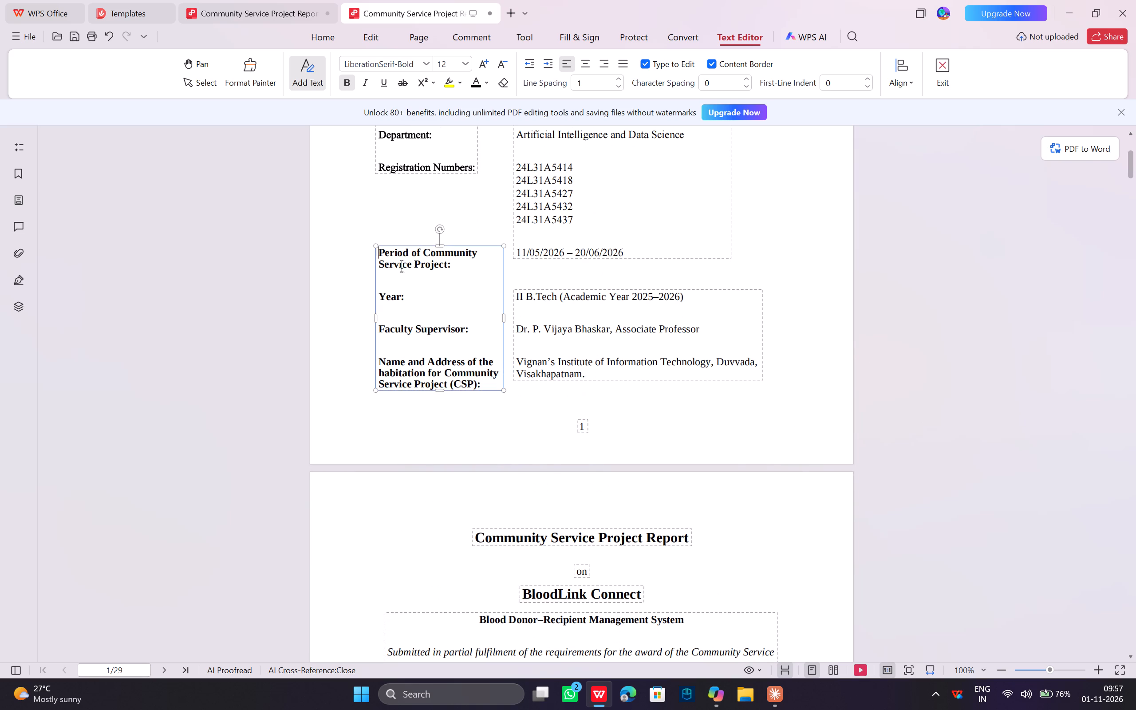
left_click_drag(402, 268, 491, 384)
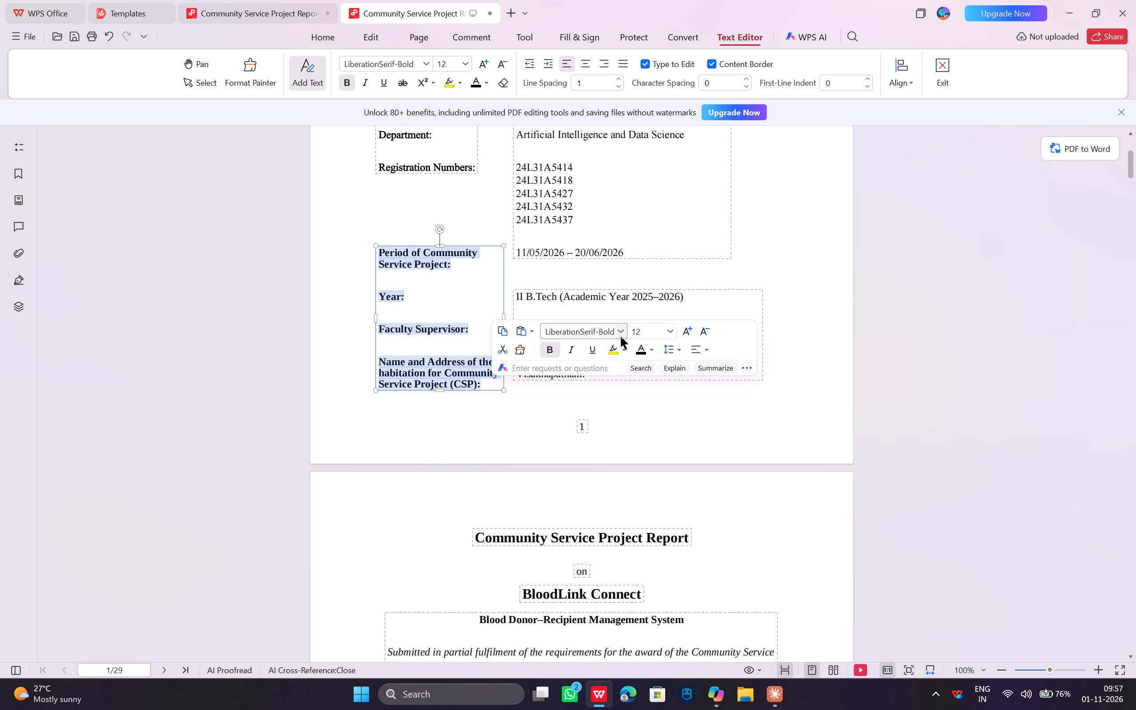
left_click(620, 333)
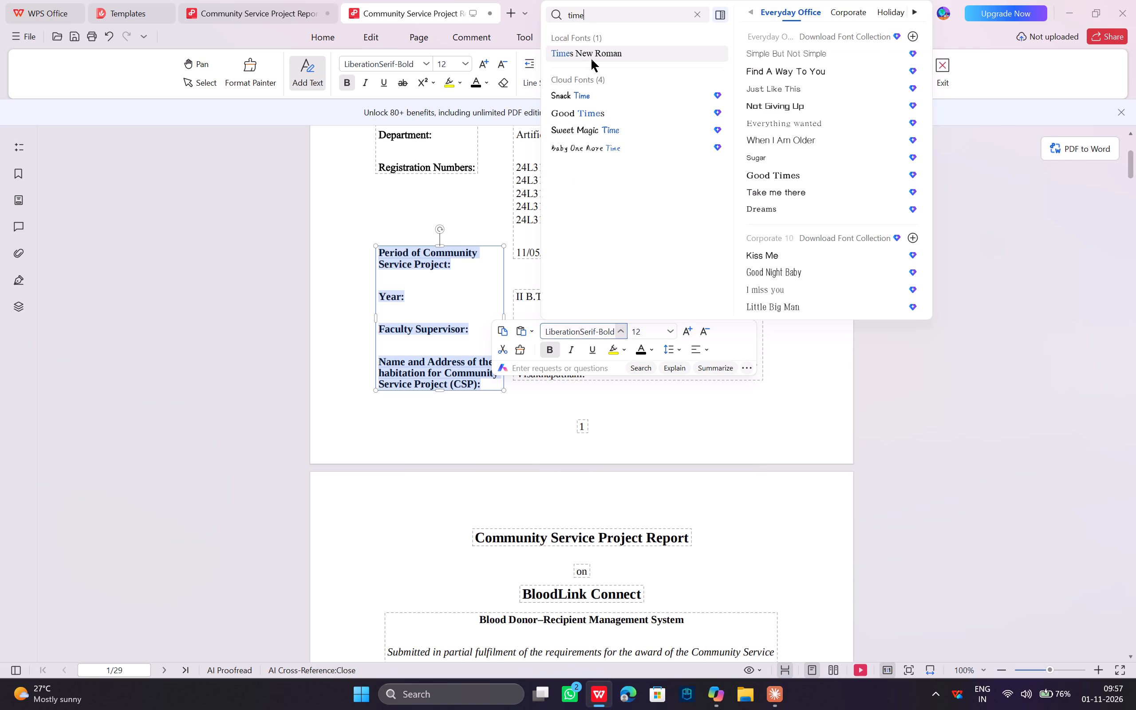
left_click(594, 57)
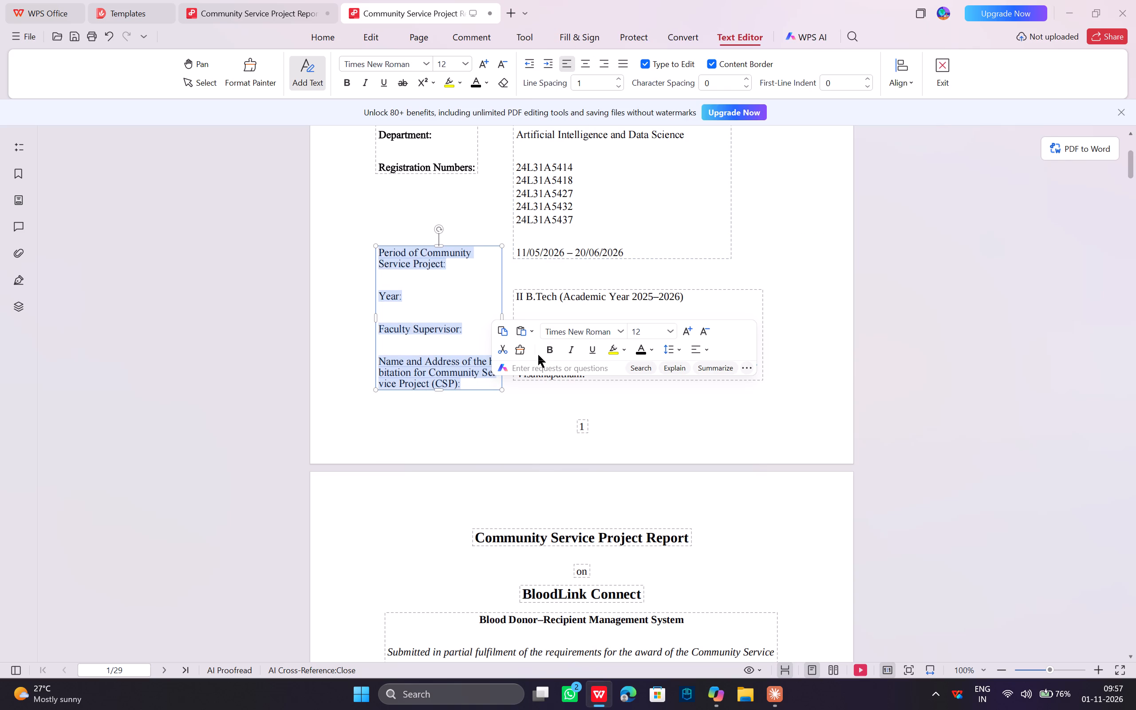
left_click(546, 349)
left_click(538, 414)
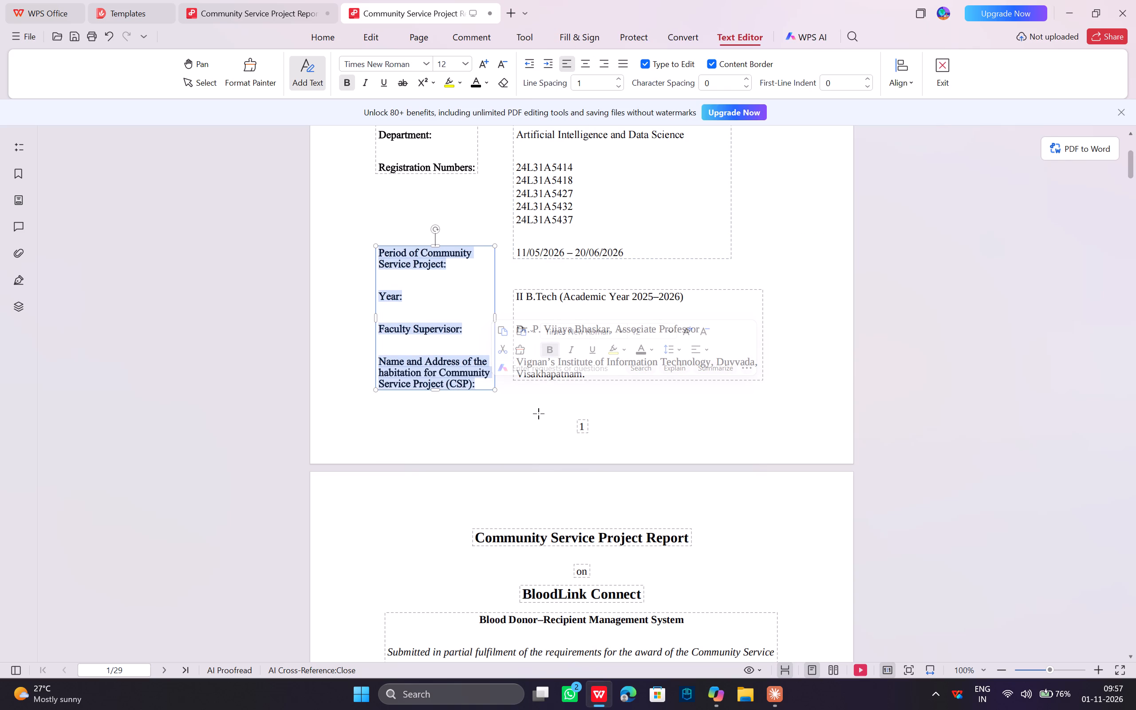
left_click(825, 261)
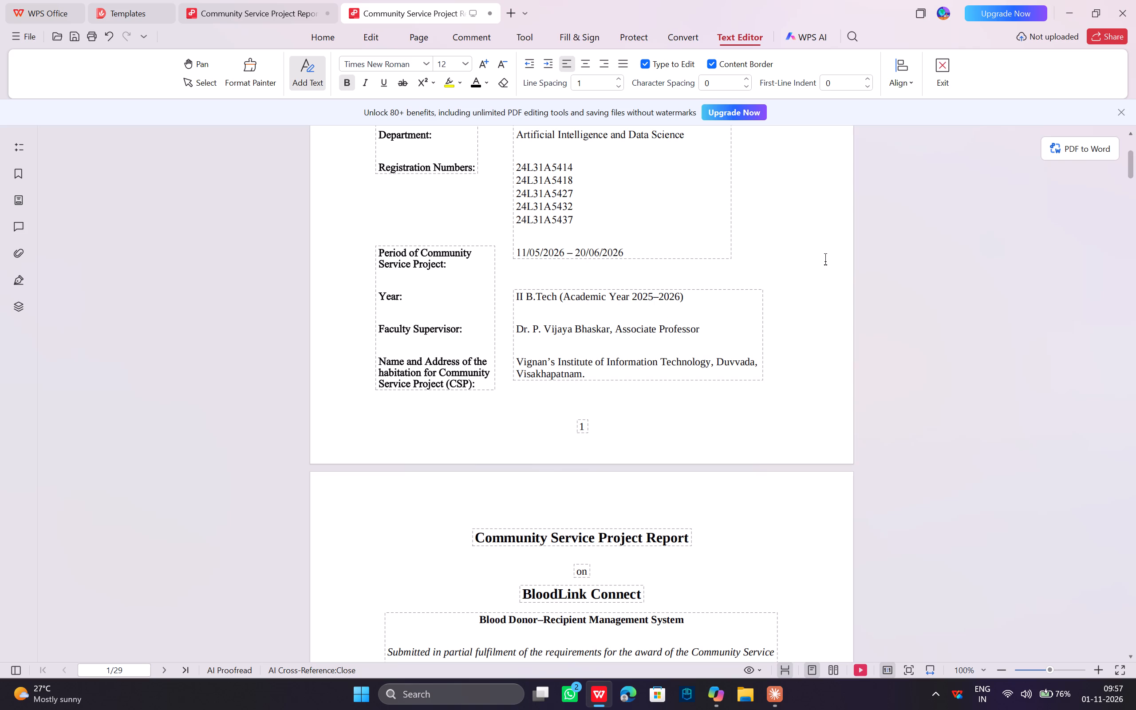
Change the font of the page 1 values block, from the II B.Tech academic year through the habitation address, to Times New Roman.
scroll(825, 261, "up", 1)
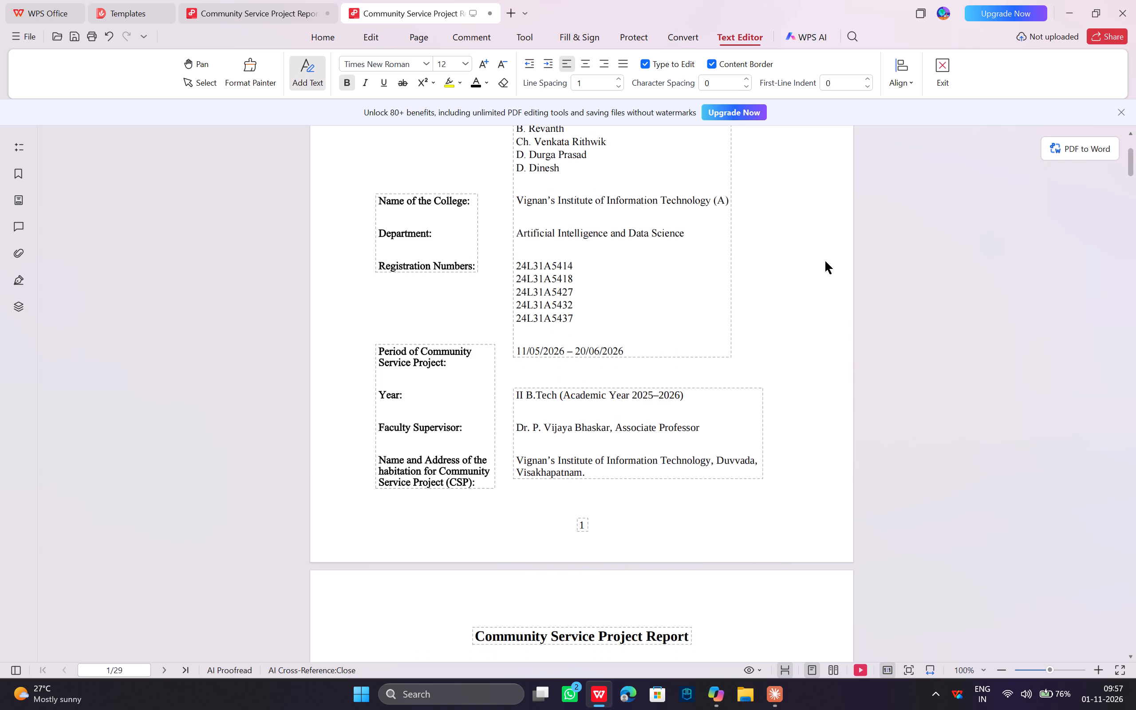
scroll(825, 261, "up", 1)
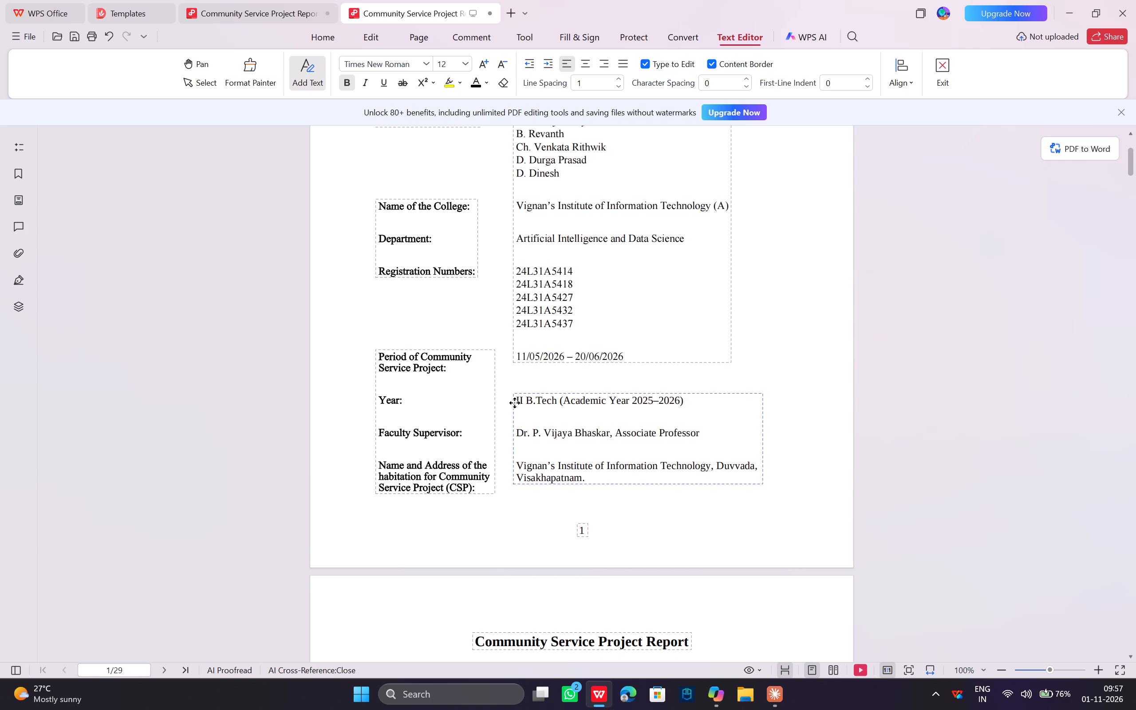
left_click_drag(520, 400, 552, 426)
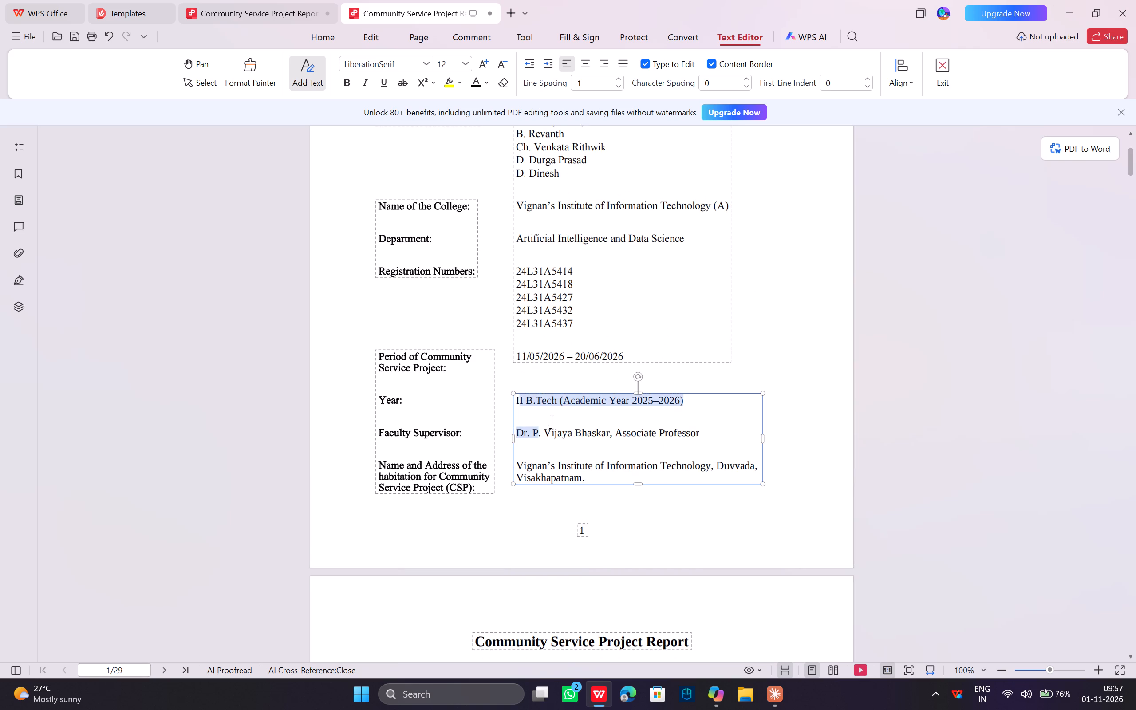
left_click_drag(552, 426, 607, 484)
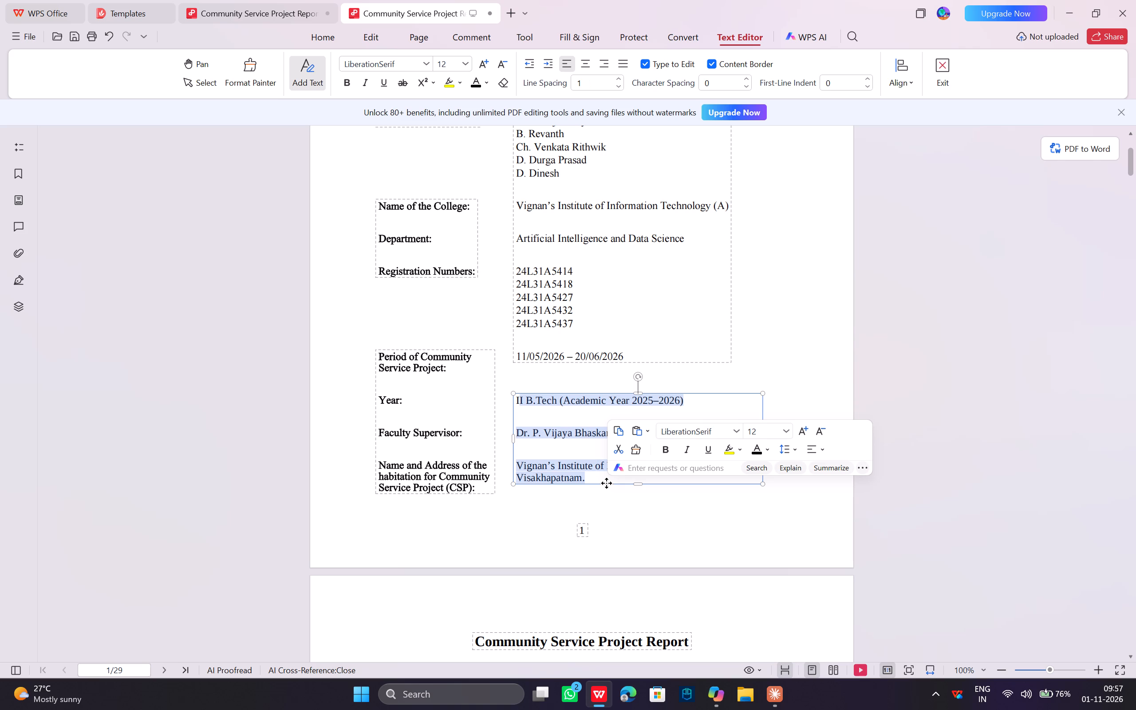
left_click(552, 416)
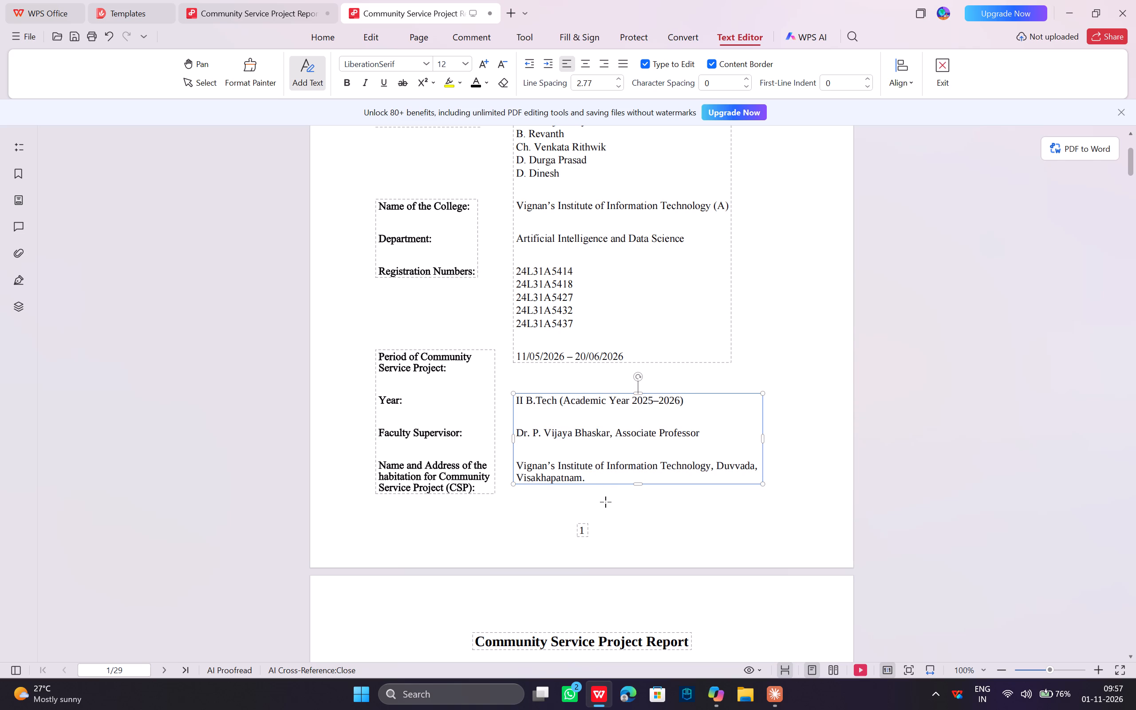
left_click_drag(590, 474, 517, 405)
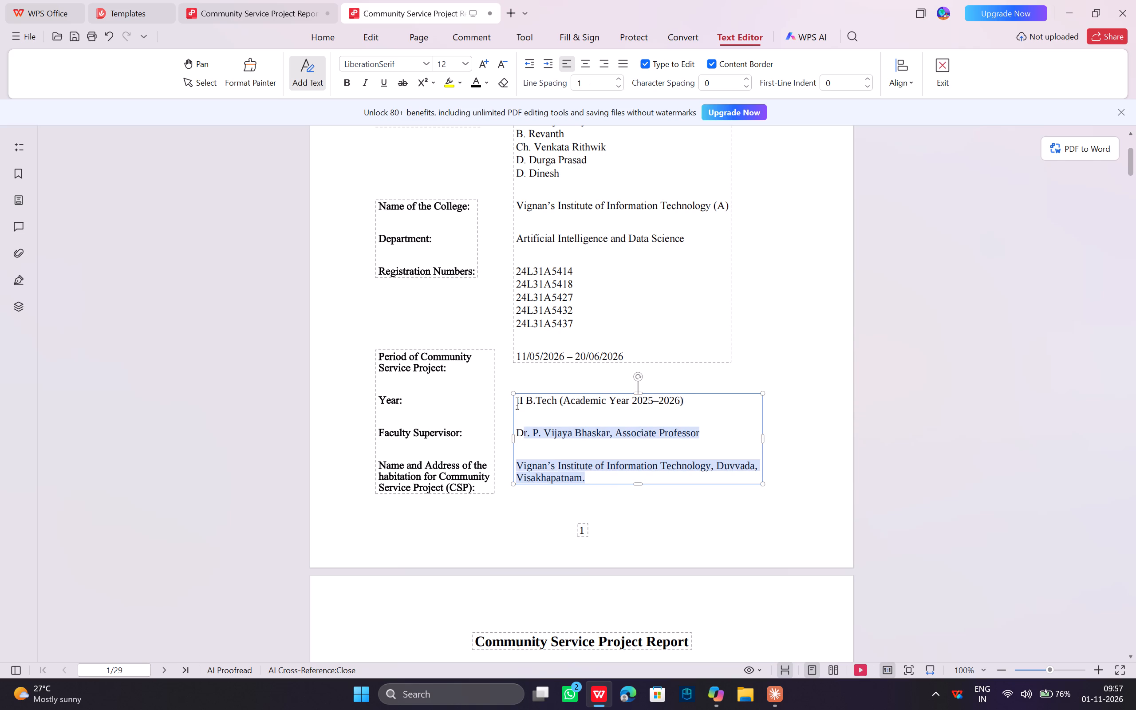
left_click_drag(517, 405, 513, 403)
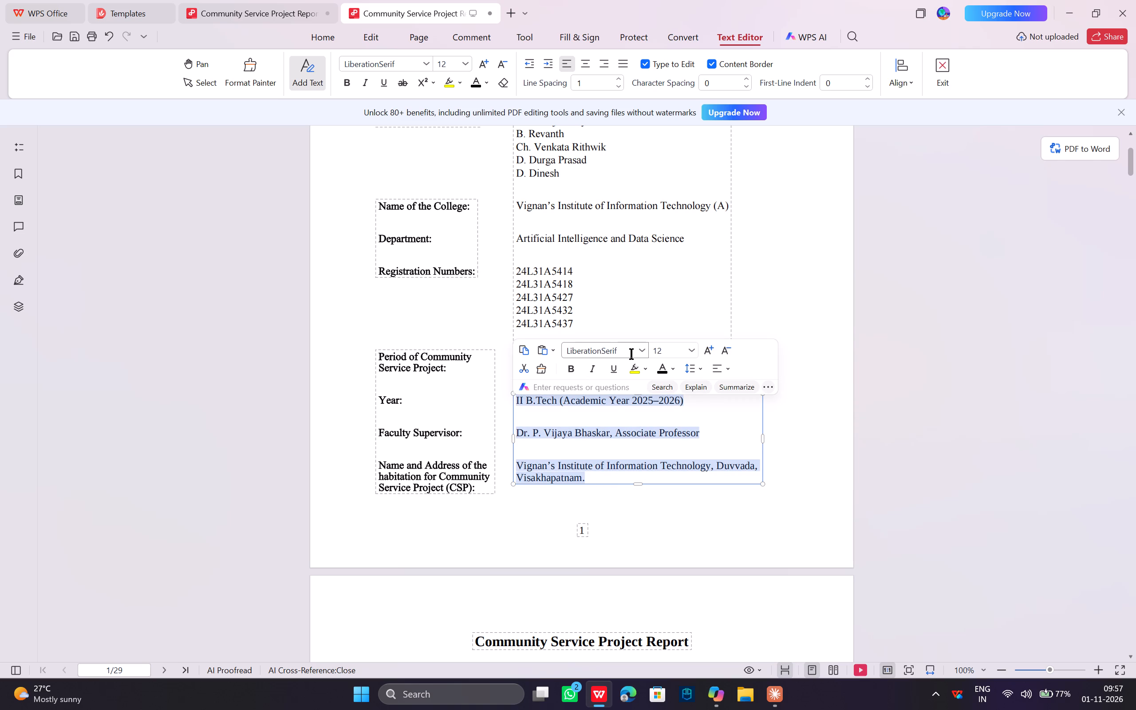
left_click(644, 352)
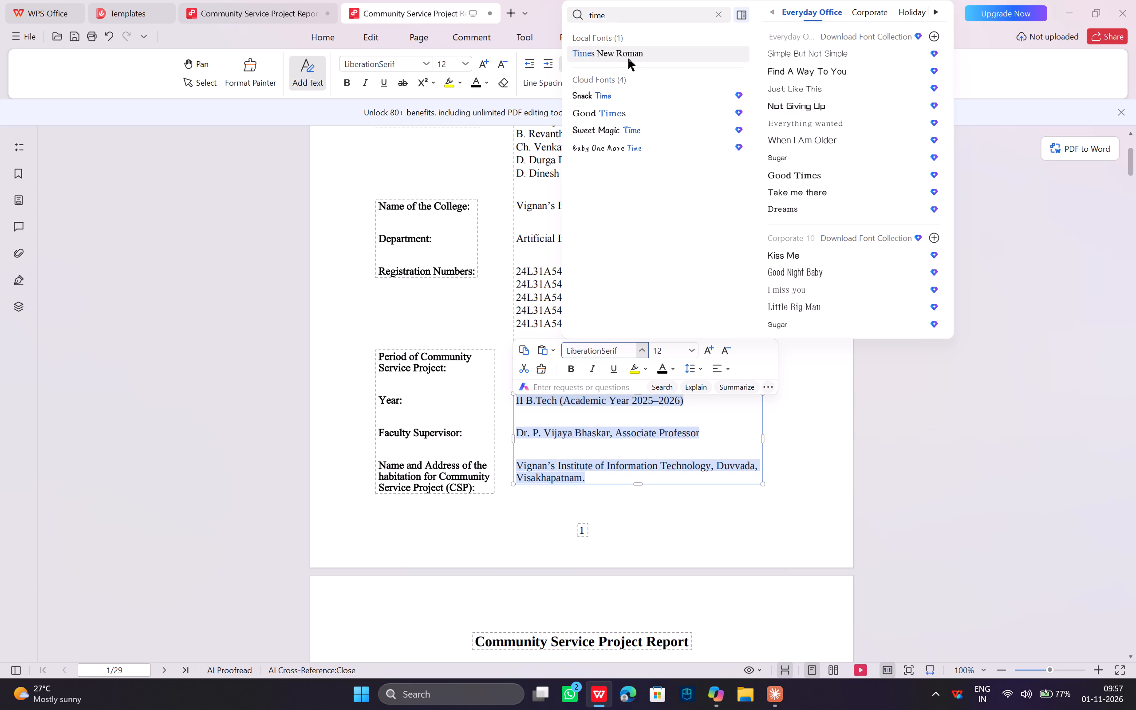
left_click(628, 59)
left_click(795, 337)
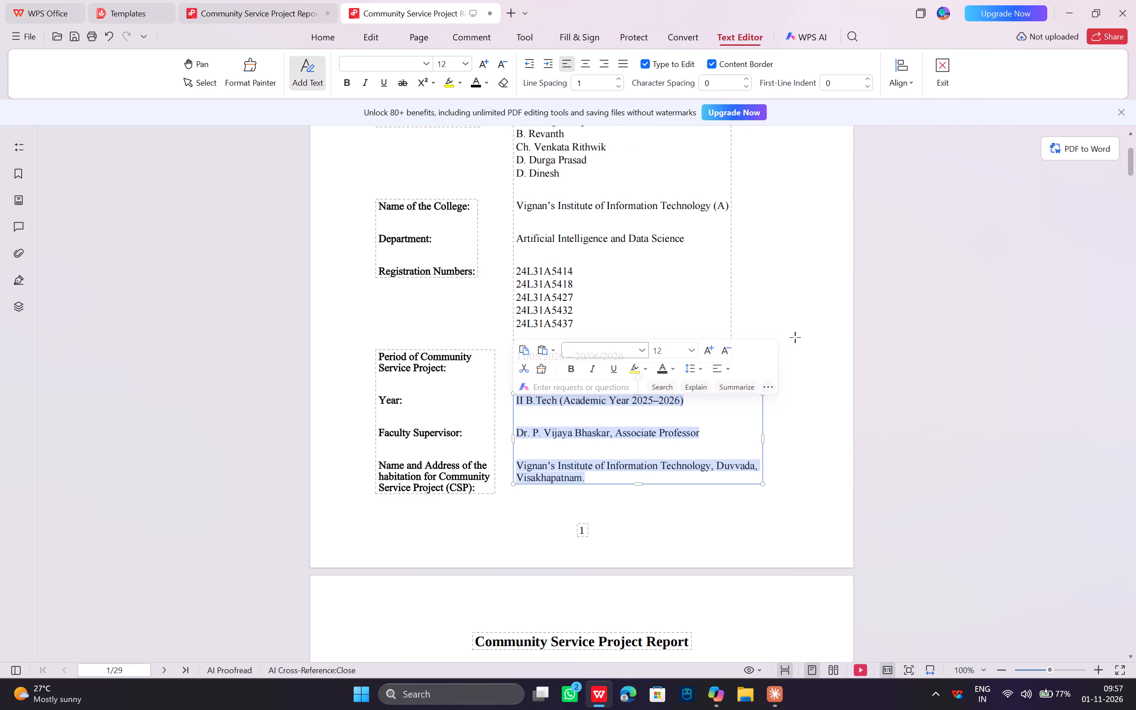
scroll(795, 337, "down", 1)
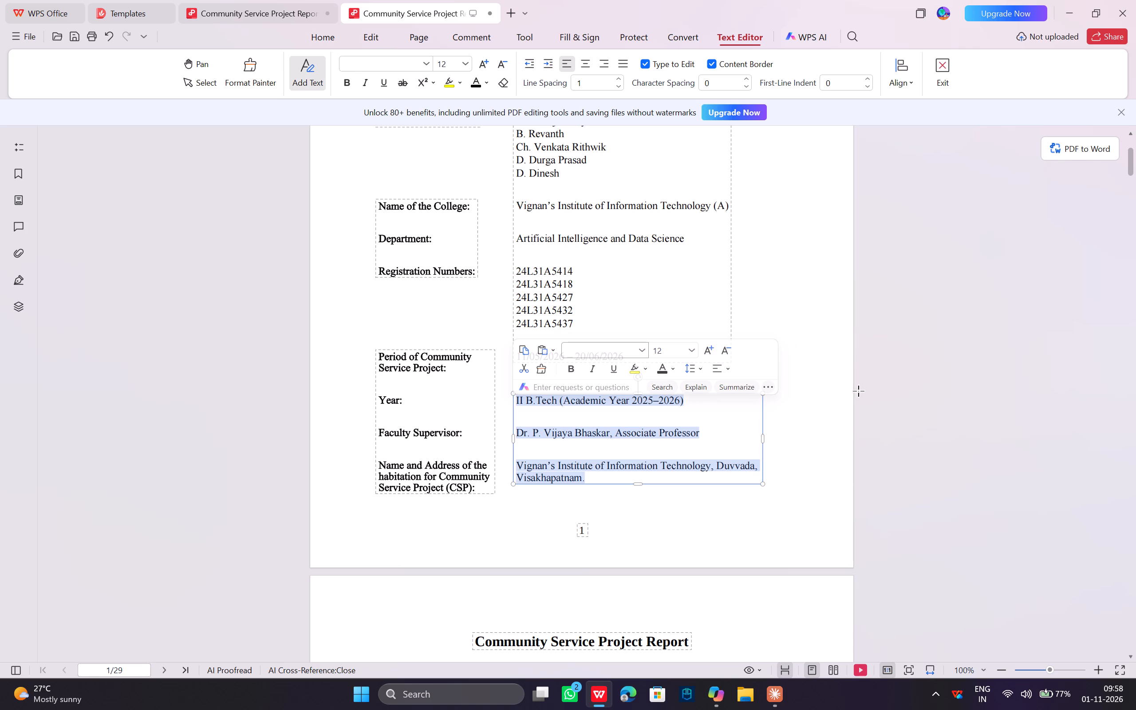
left_click(856, 389)
Set the word "on" beneath the page 2 title in bold Times New Roman, keeping its text box width.
scroll(856, 389, "down", 3)
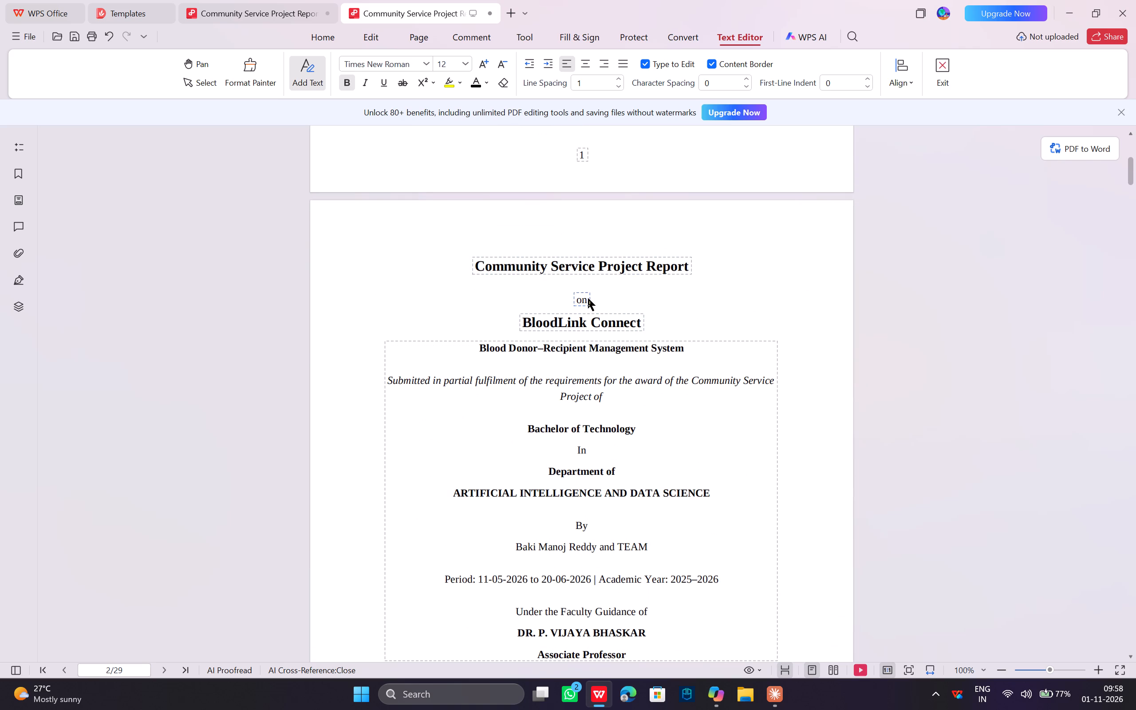
left_click_drag(589, 299, 584, 299)
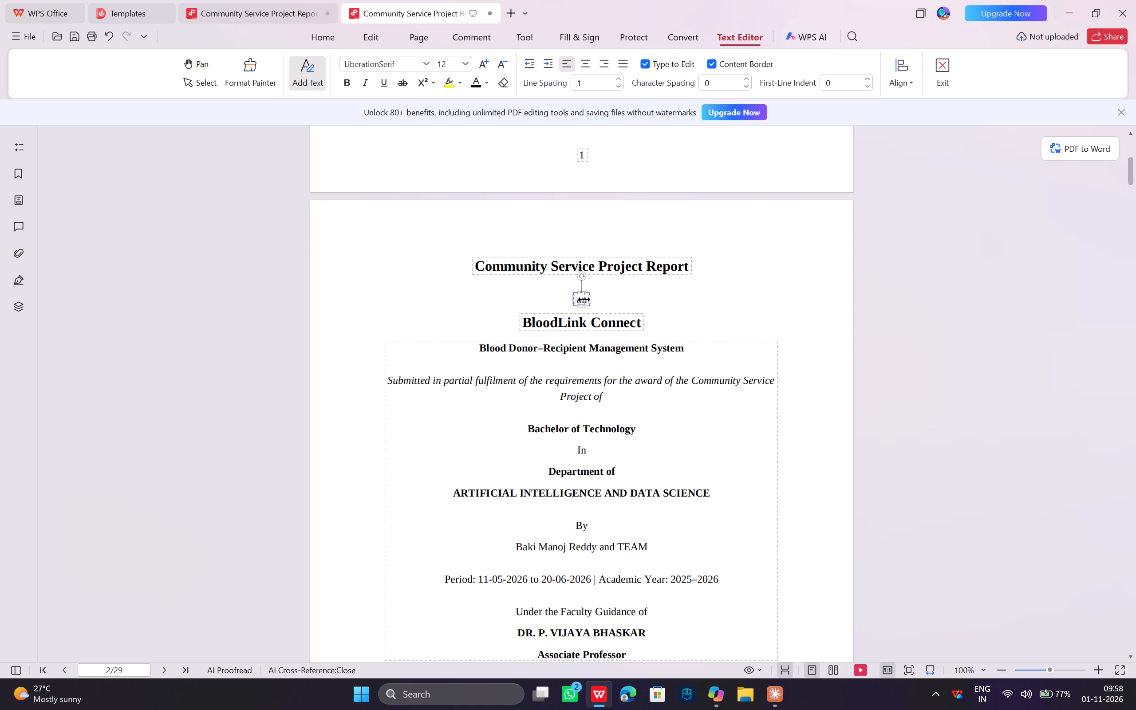
left_click_drag(584, 299, 583, 299)
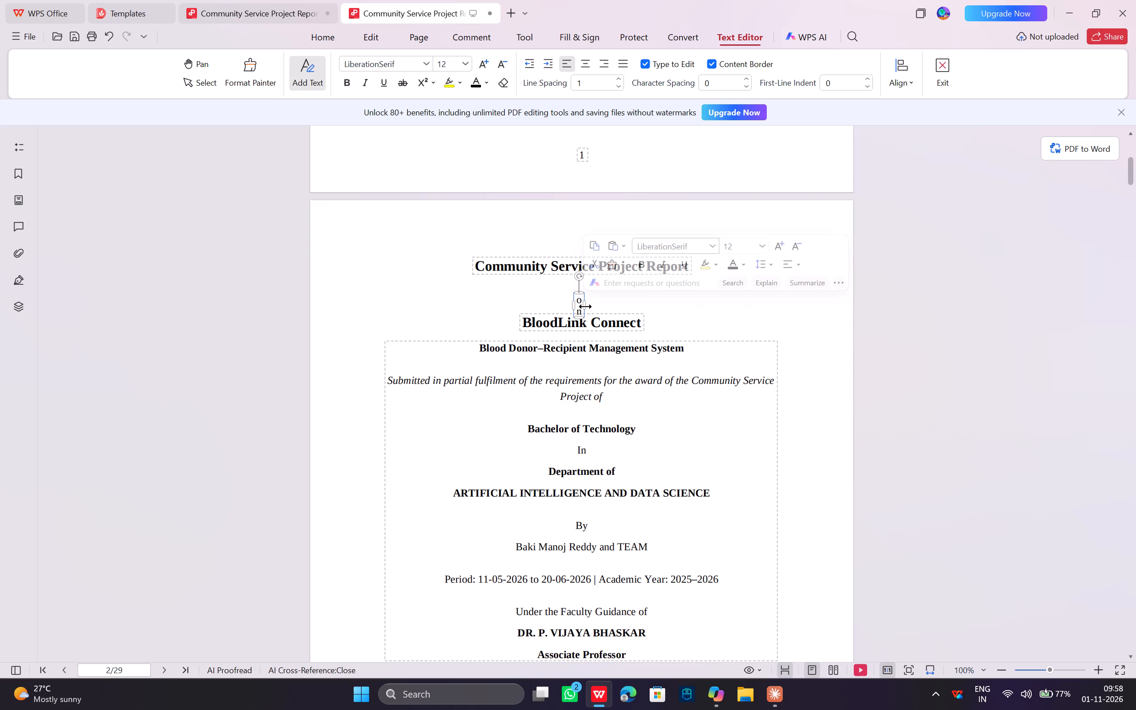
left_click_drag(585, 306, 596, 300)
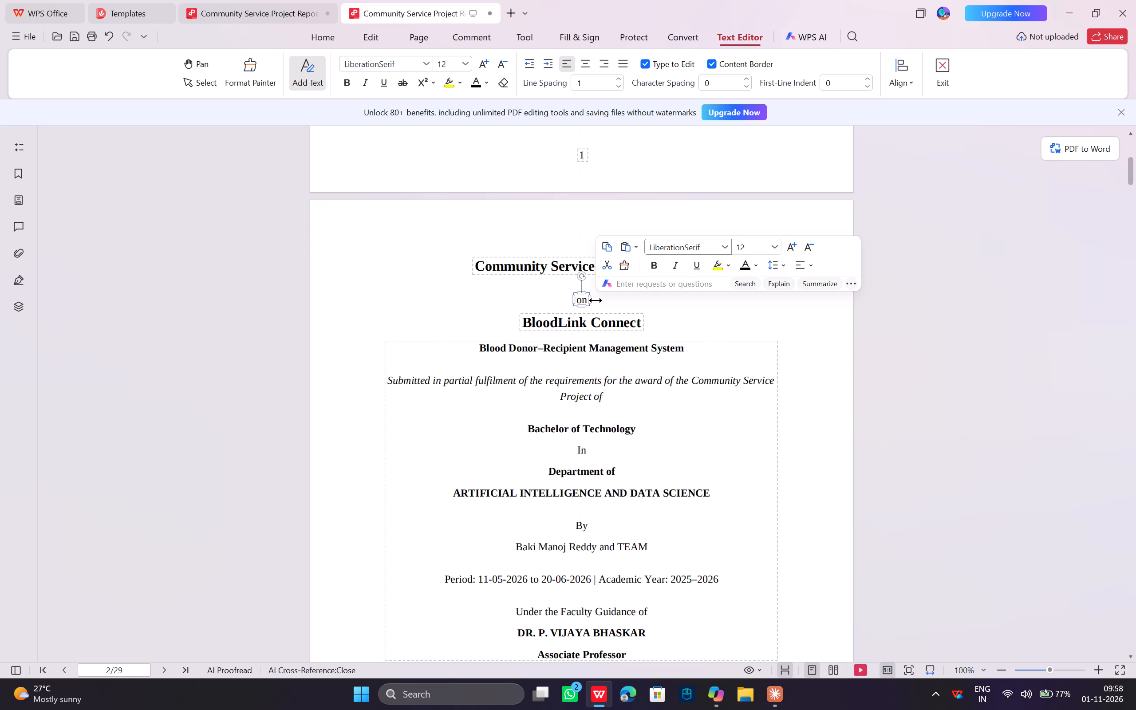
left_click(598, 305)
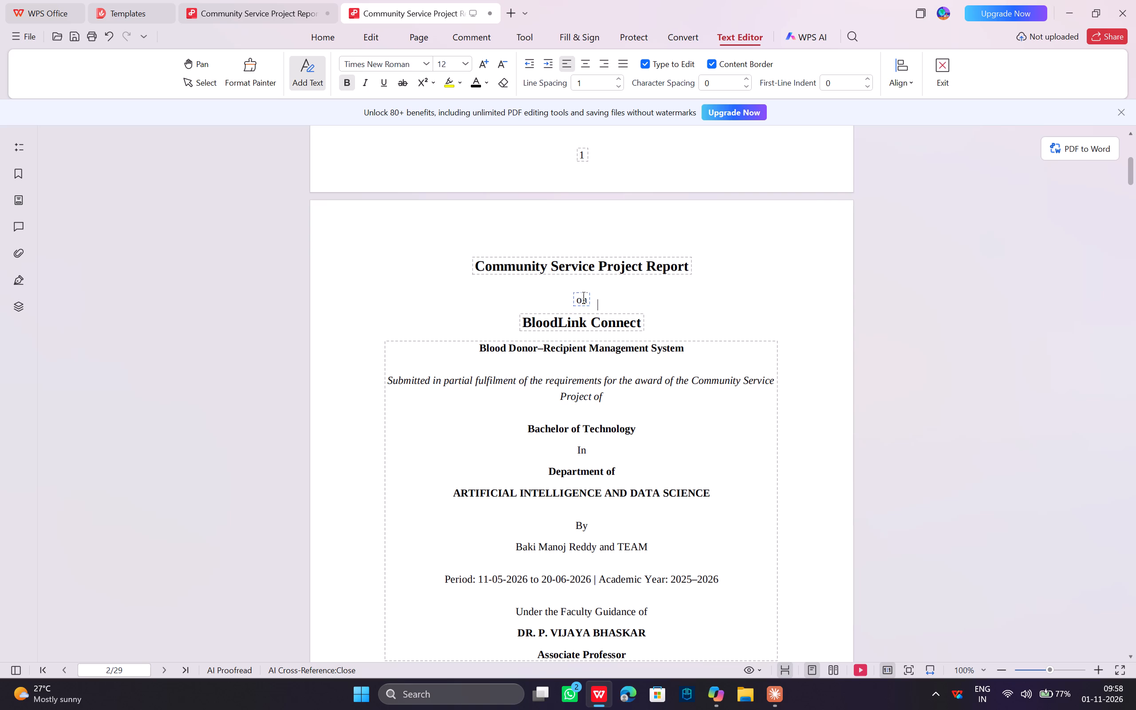
left_click_drag(584, 300, 576, 300)
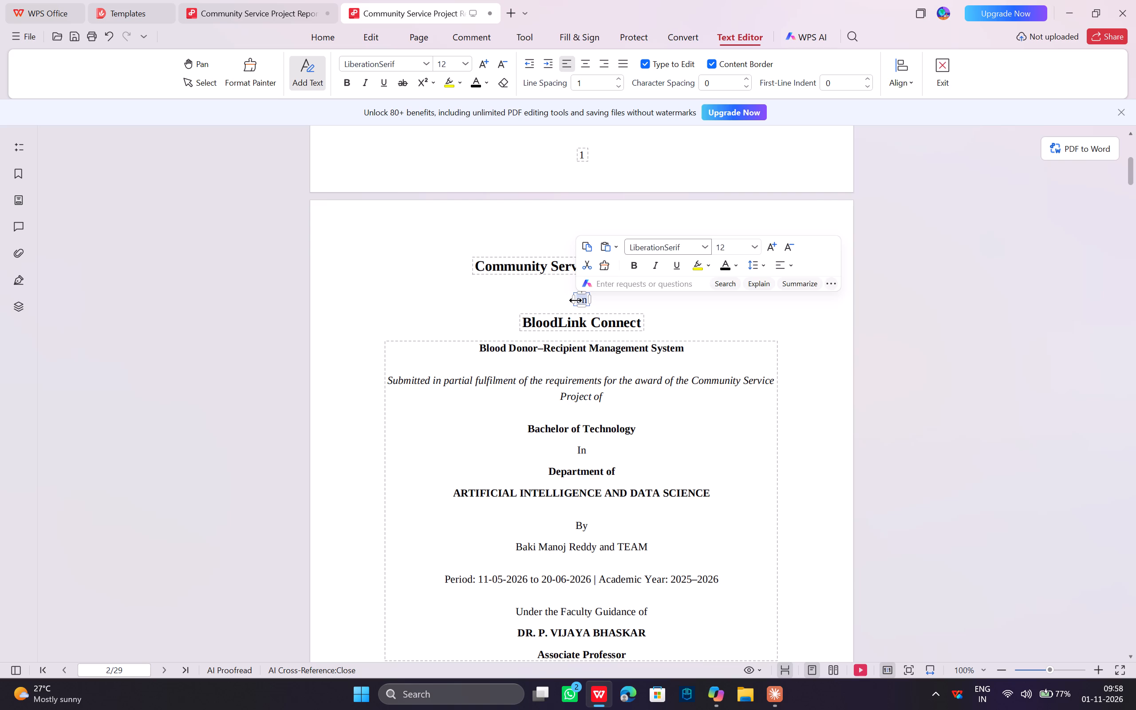
left_click(707, 249)
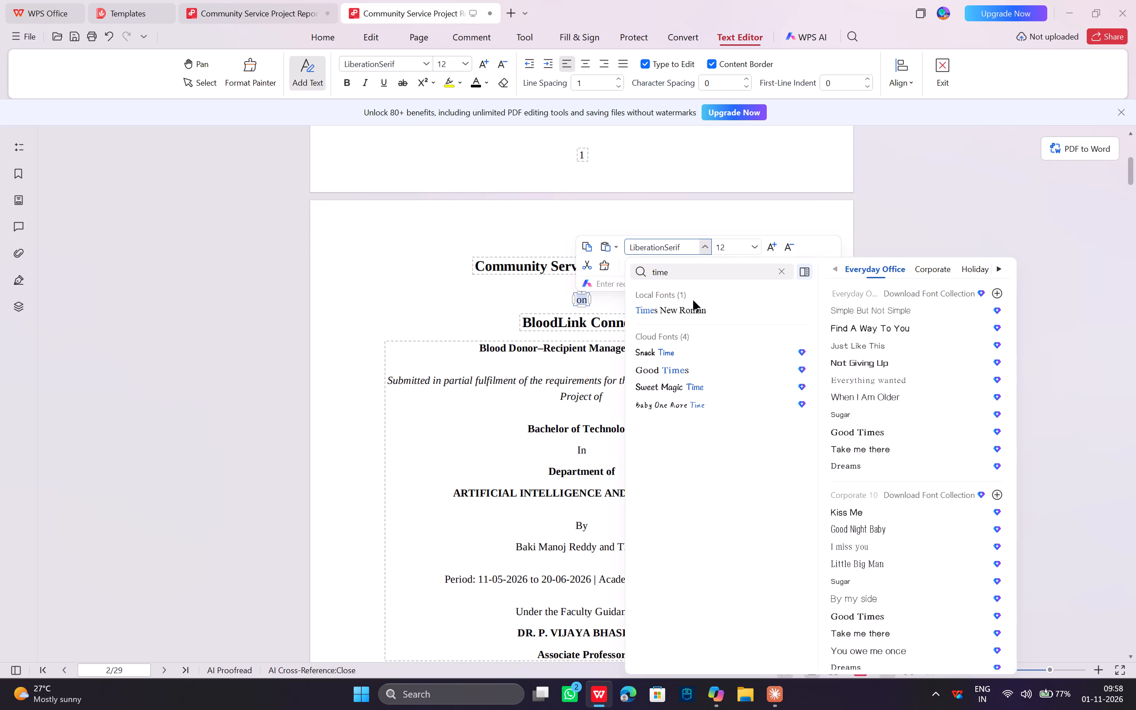
left_click(692, 307)
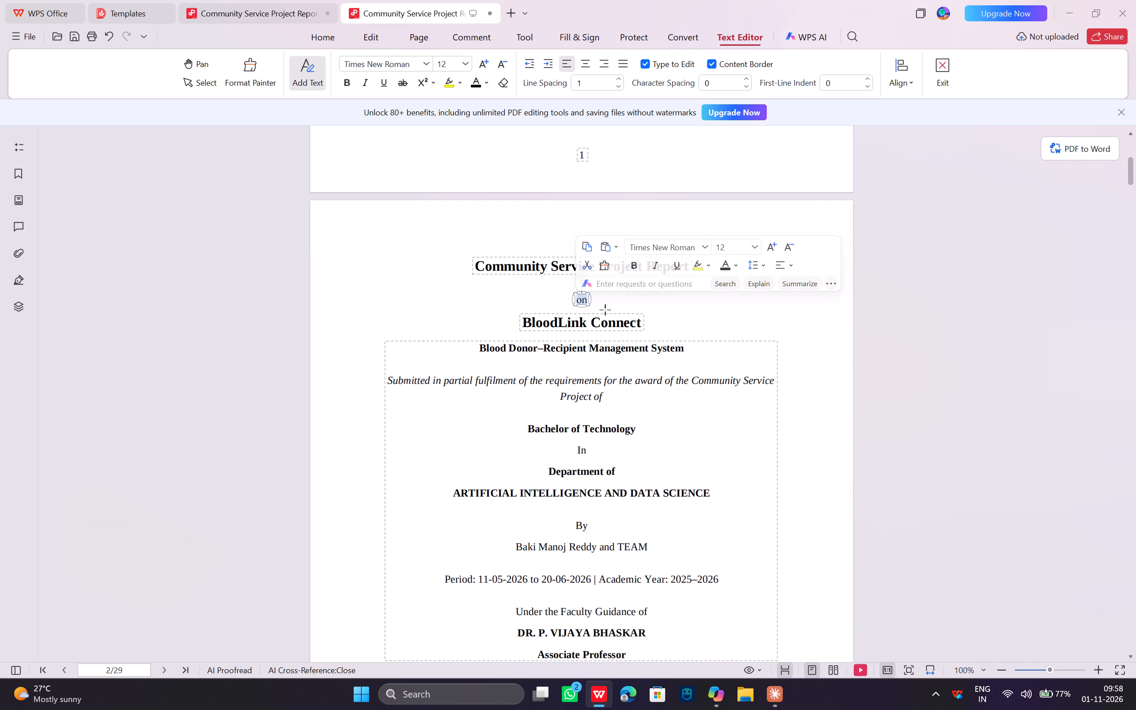
left_click(631, 269)
left_click(660, 316)
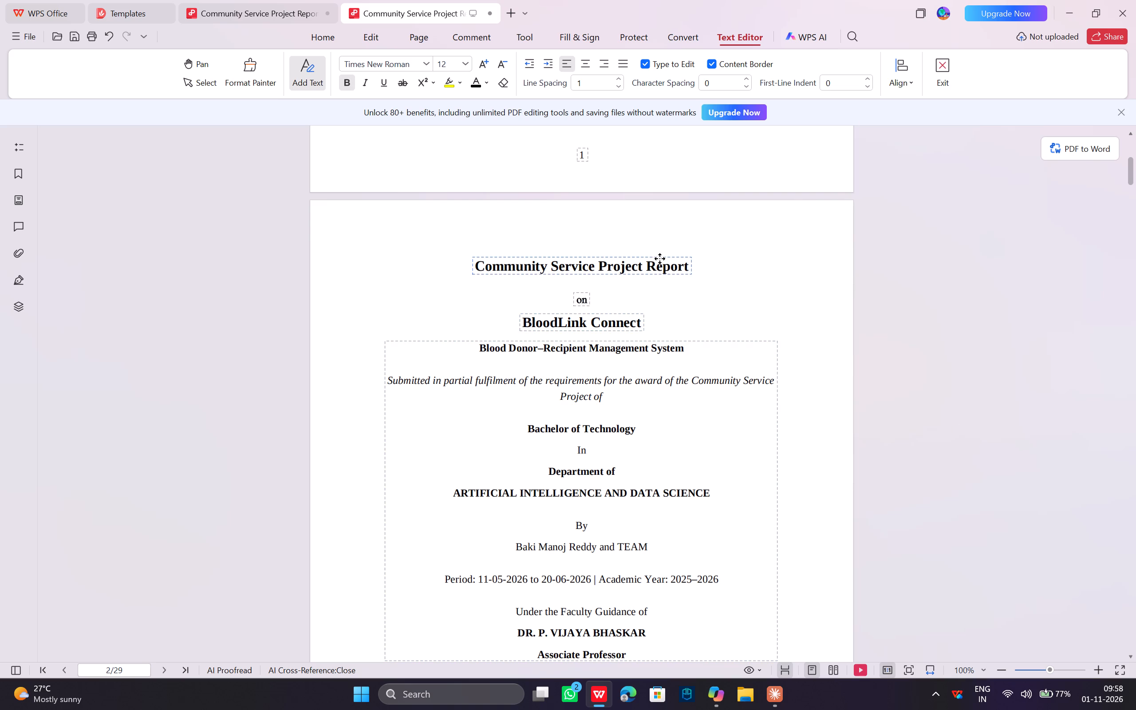
Set the "Community Service Project Report" title on page 2 in bold Times New Roman.
left_click_drag(687, 266, 595, 262)
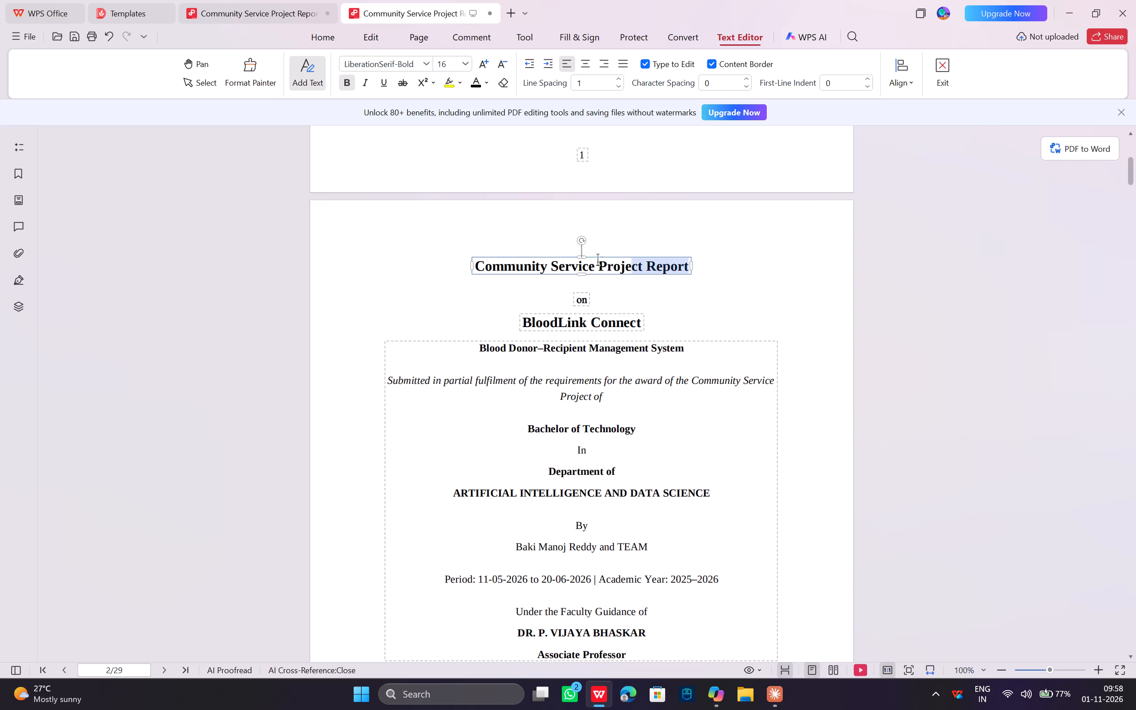
left_click_drag(595, 262, 446, 256)
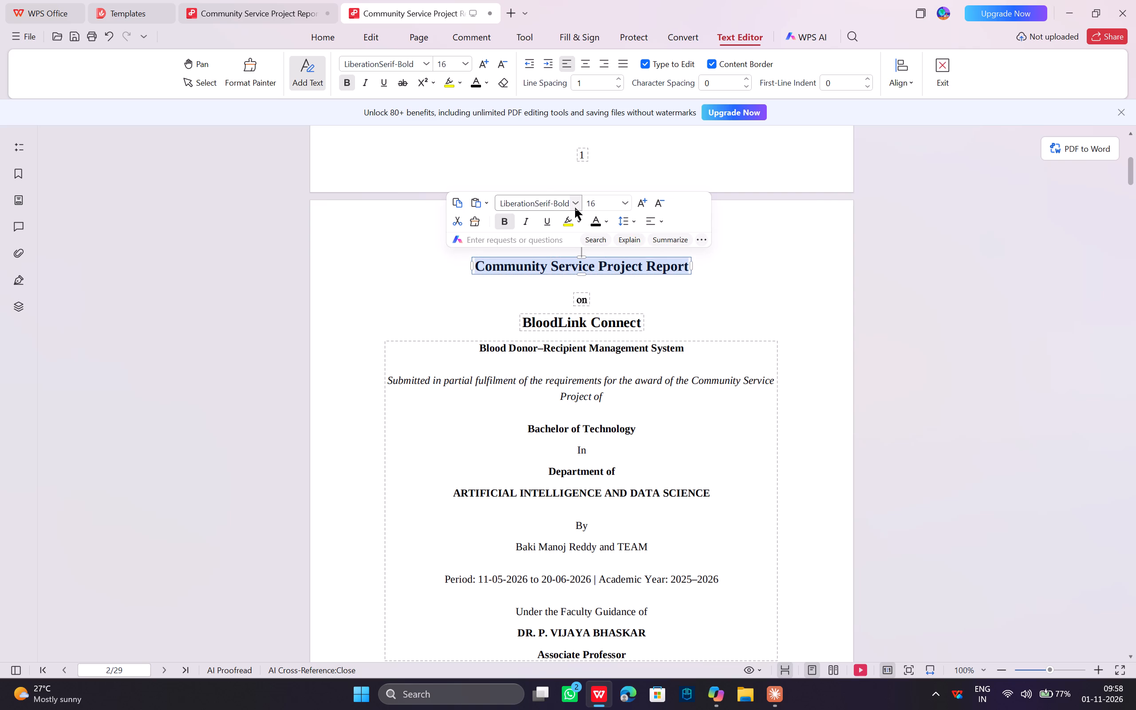
left_click(572, 205)
left_click(562, 264)
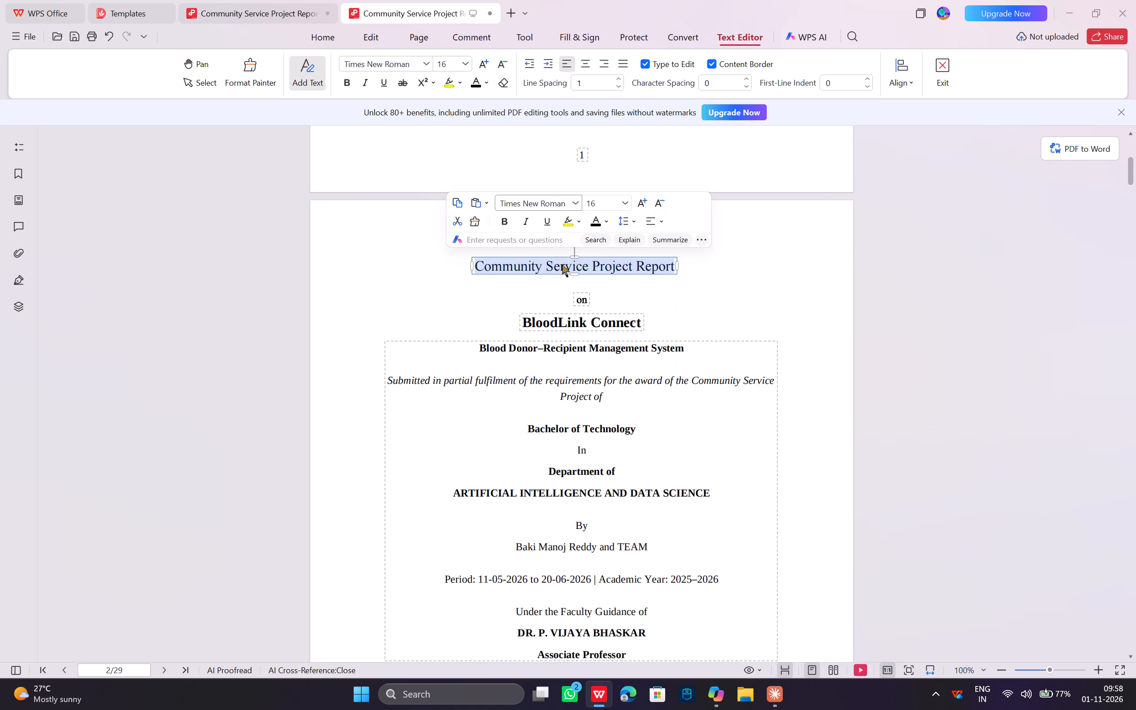
left_click(504, 222)
left_click(489, 333)
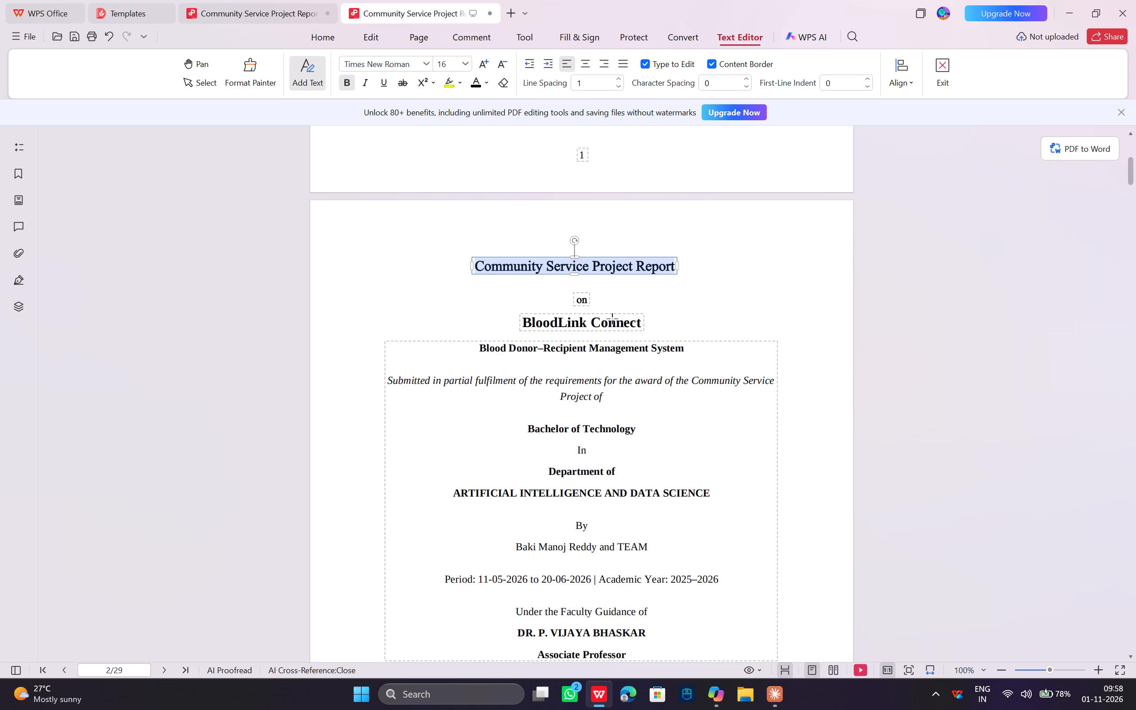
Set the "BloodLink Connect" heading on page 2 in bold Times New Roman.
left_click_drag(640, 322, 545, 323)
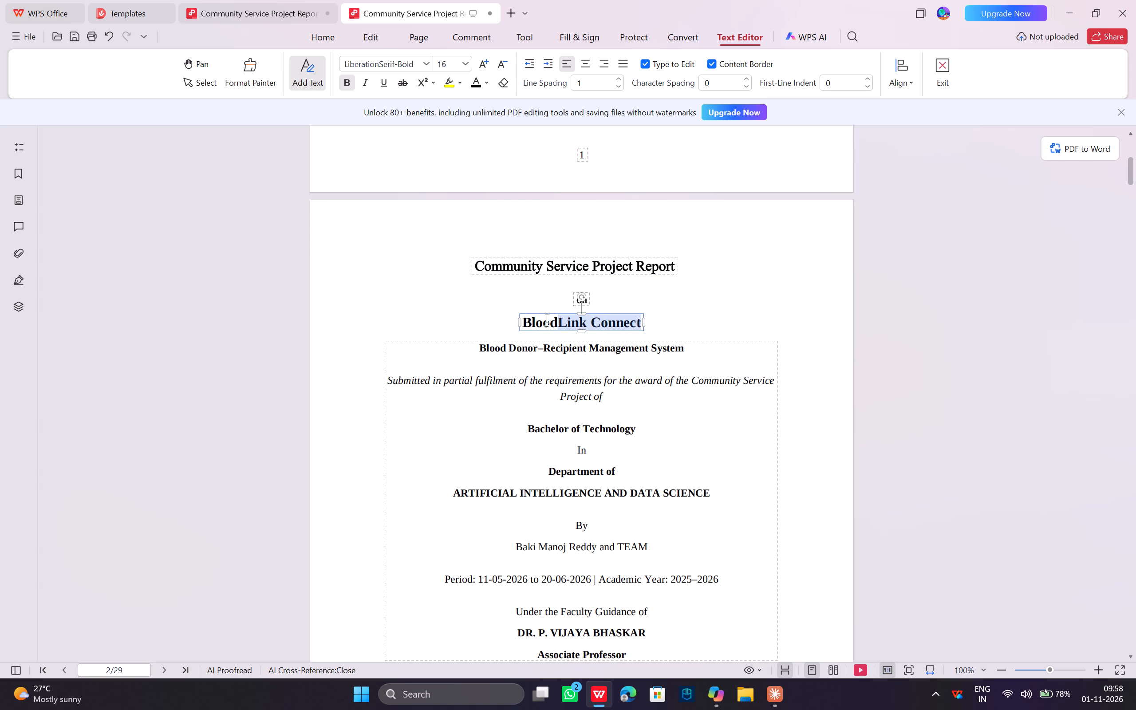
left_click_drag(545, 323, 520, 320)
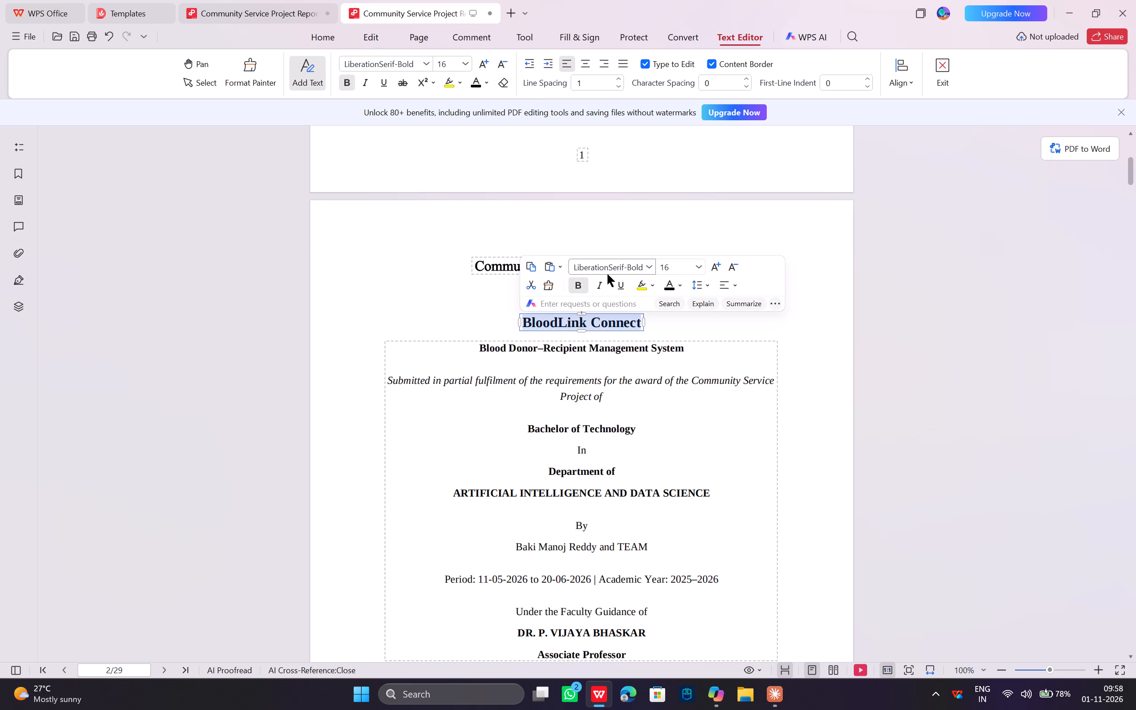
left_click(644, 267)
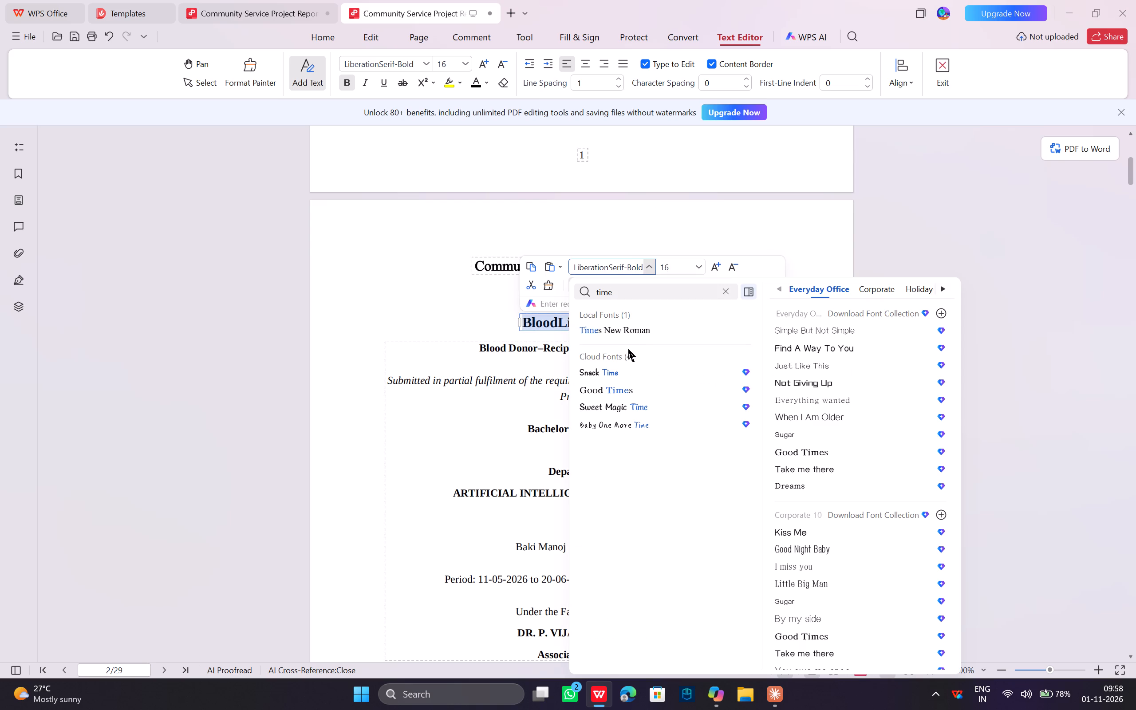
left_click(634, 326)
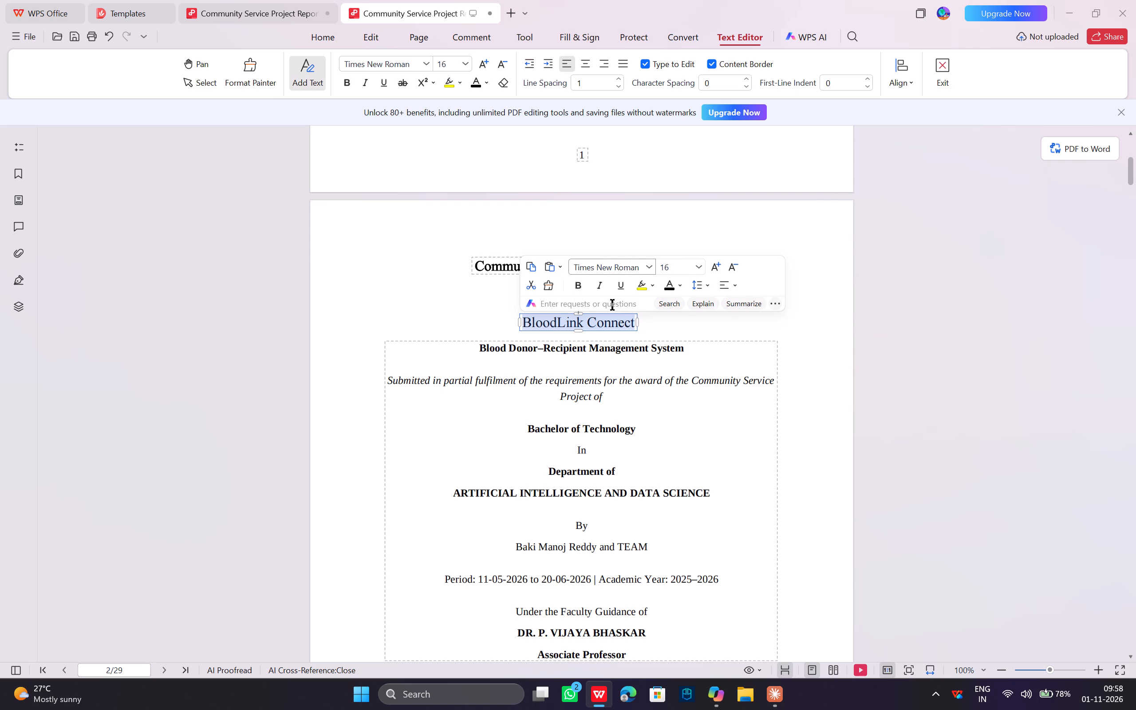
left_click(582, 291)
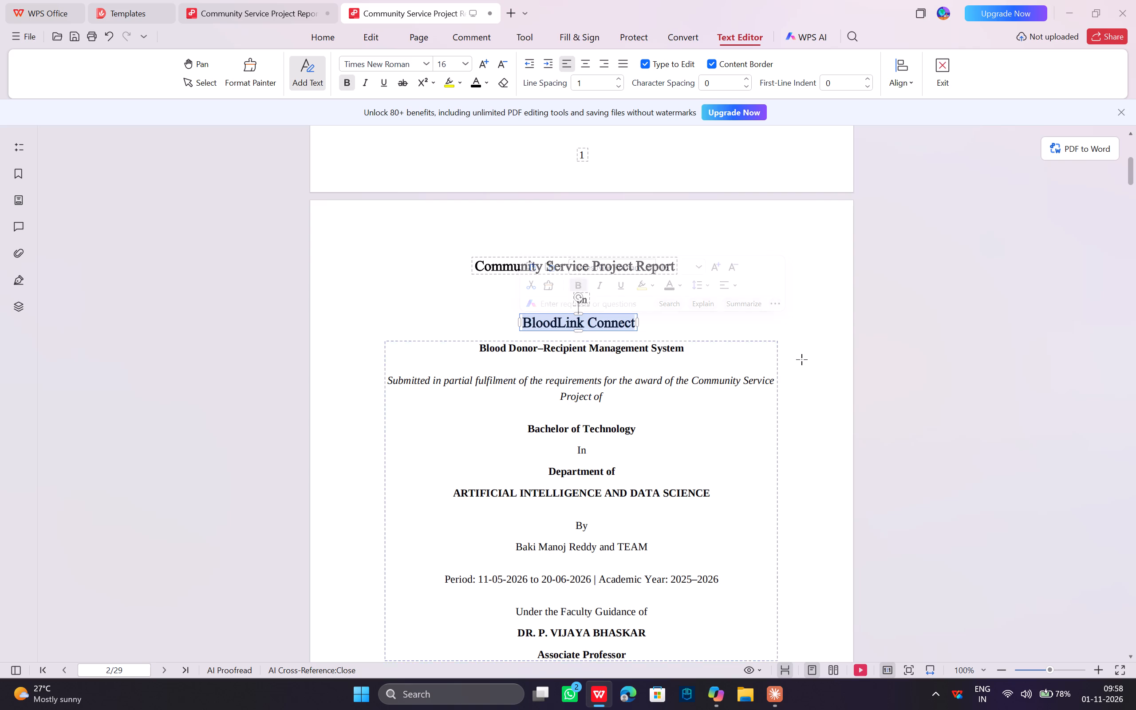
left_click(847, 358)
left_click(930, 401)
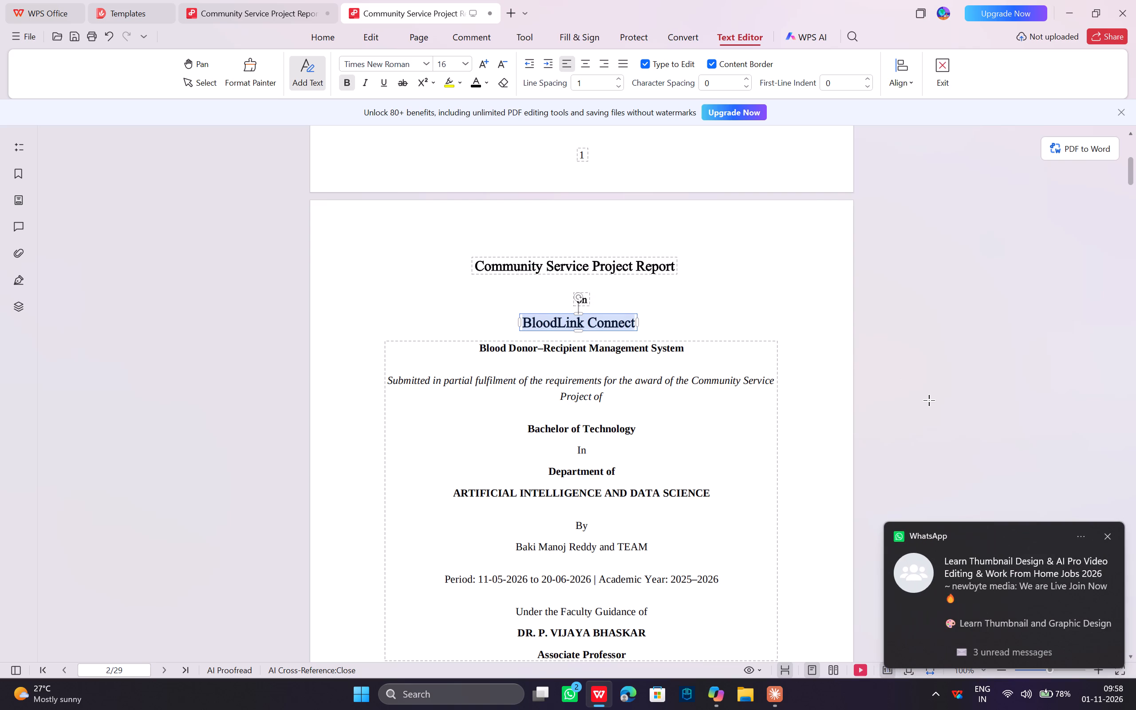
Set the "Blood Donor–Recipient Management System" line on page 2 in bold Times New Roman.
scroll(930, 401, "down", 2)
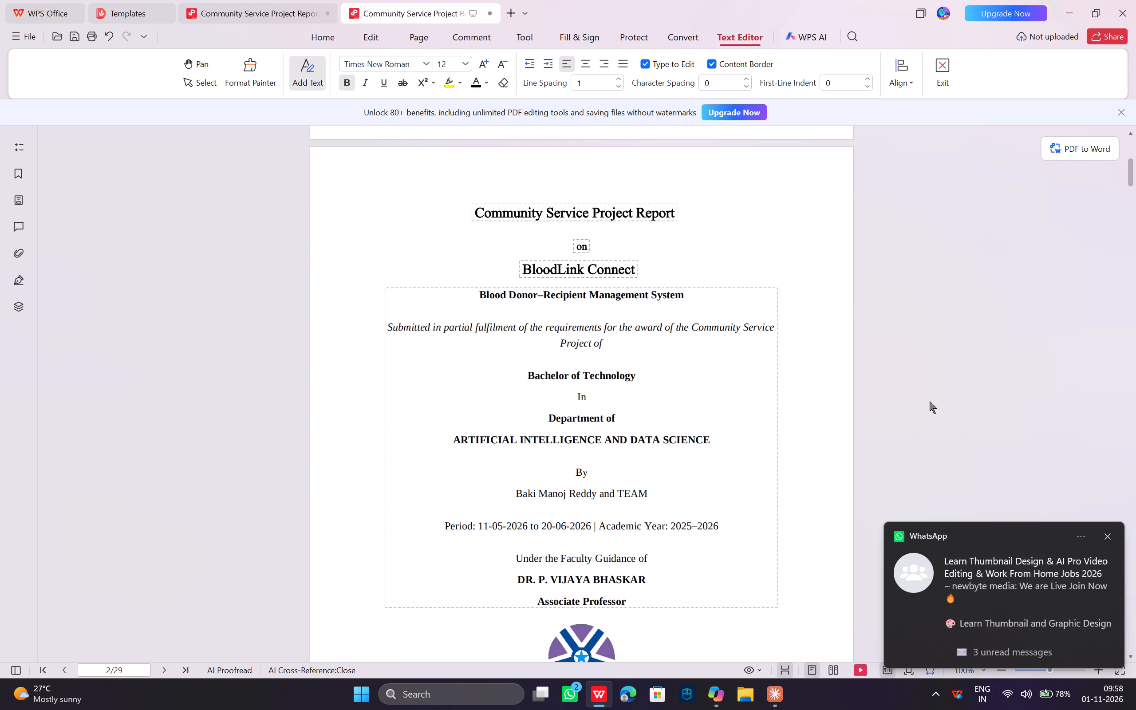
scroll(930, 401, "up", 2)
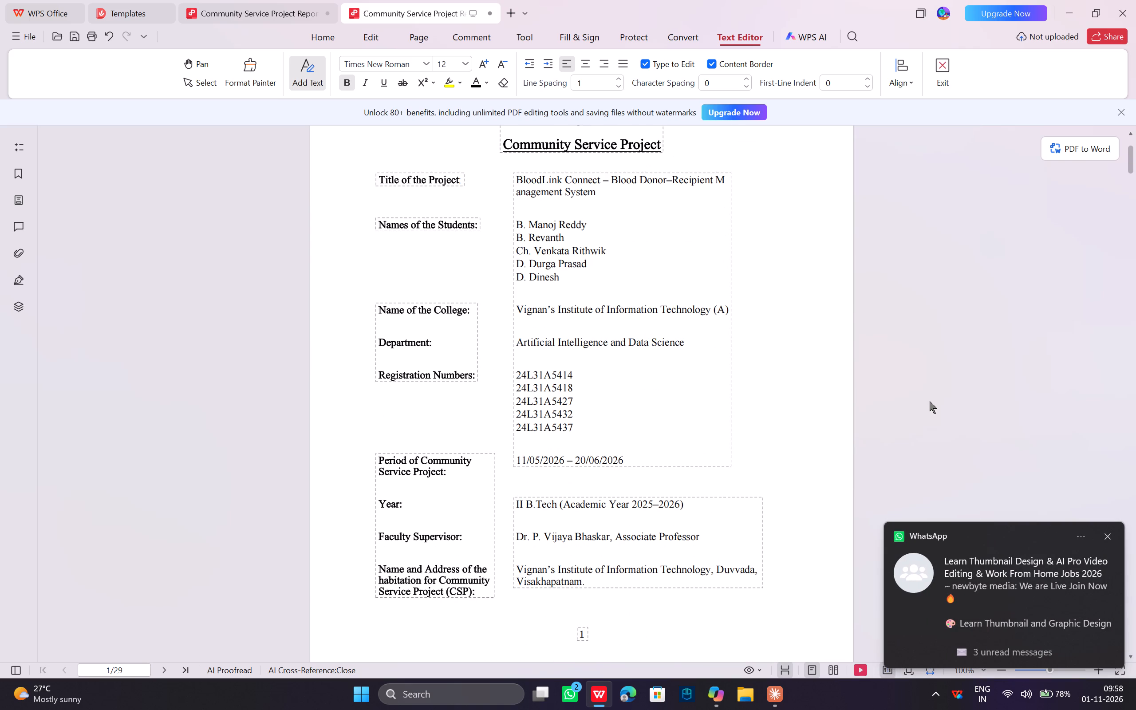
scroll(930, 401, "down", 1)
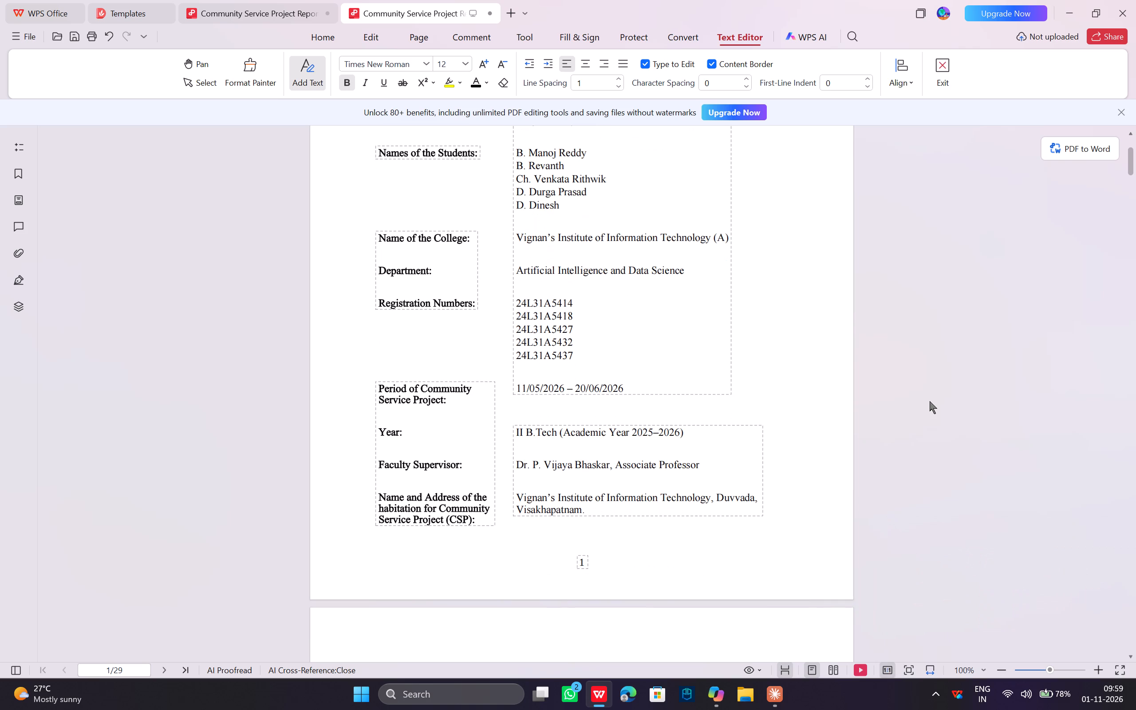
scroll(930, 401, "down", 3)
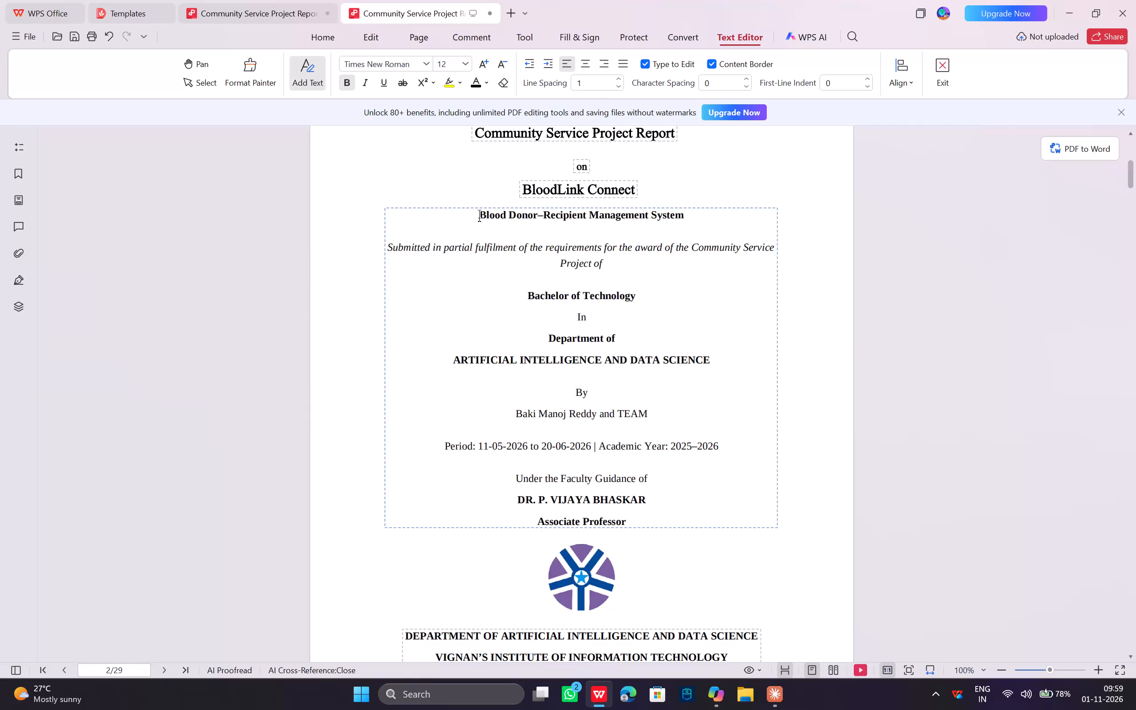
left_click_drag(479, 218, 648, 209)
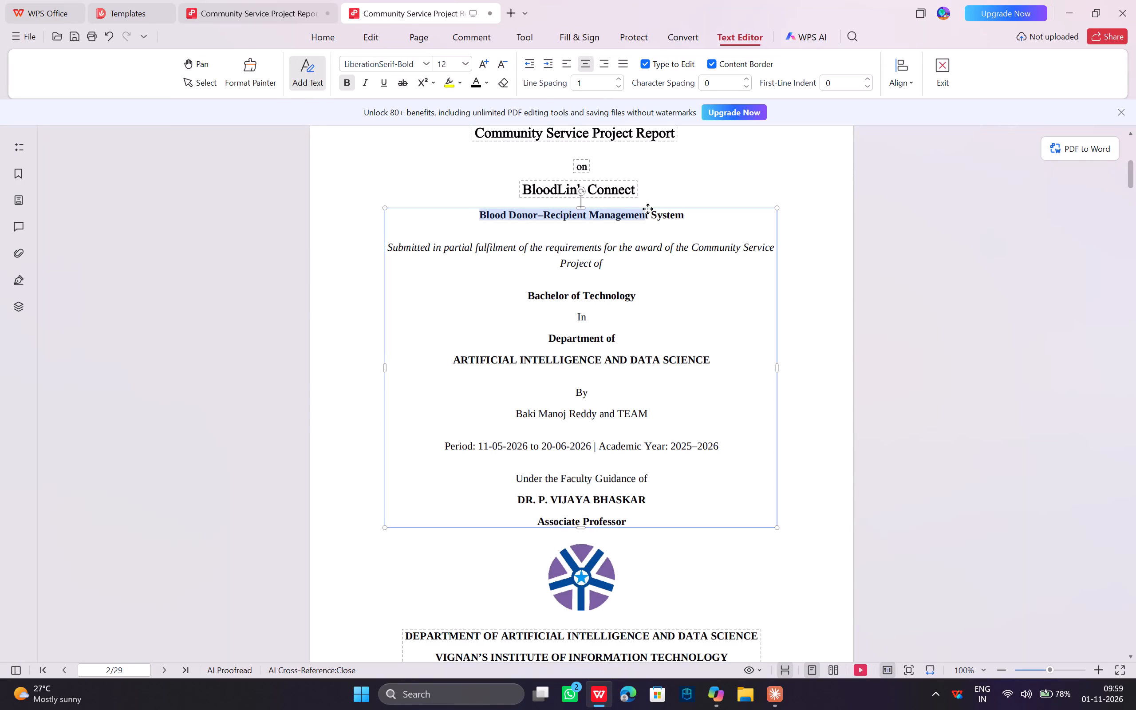
left_click_drag(648, 209, 683, 217)
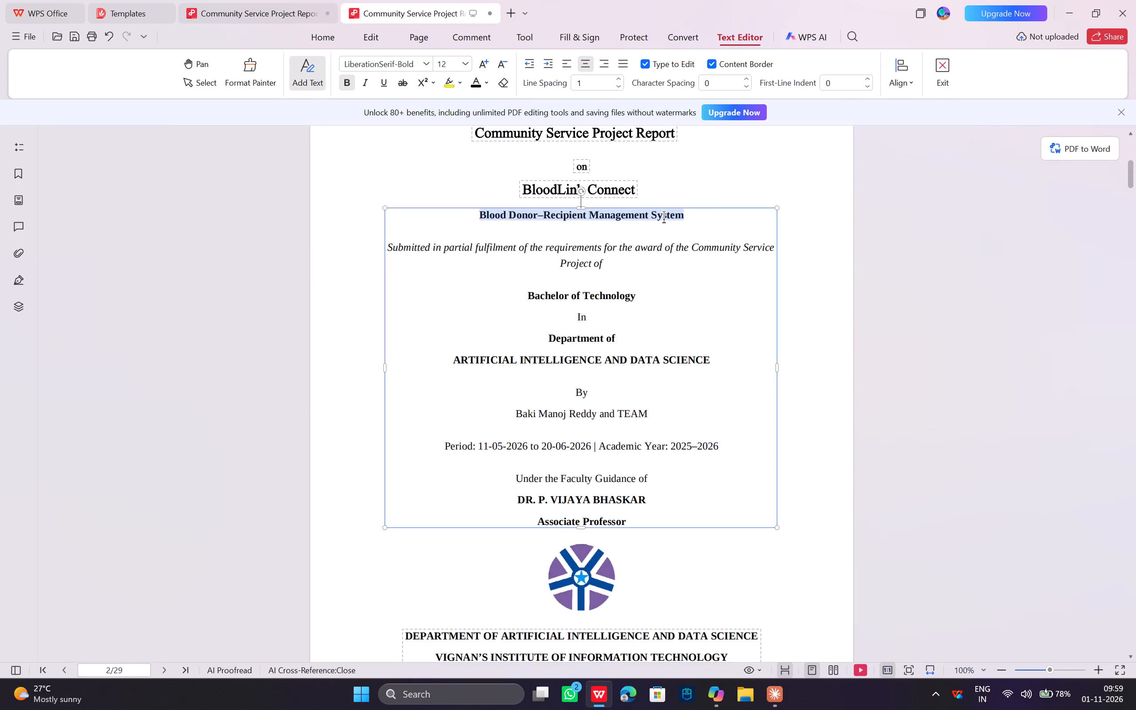
right_click(664, 219)
left_click(791, 175)
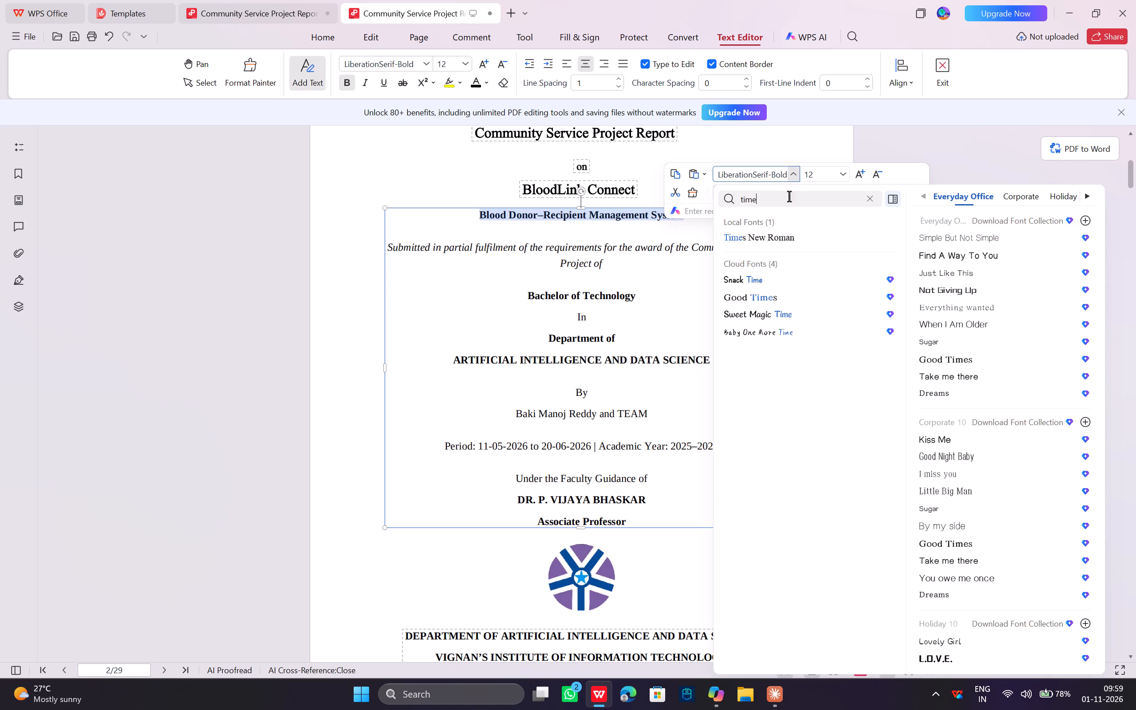
left_click(787, 236)
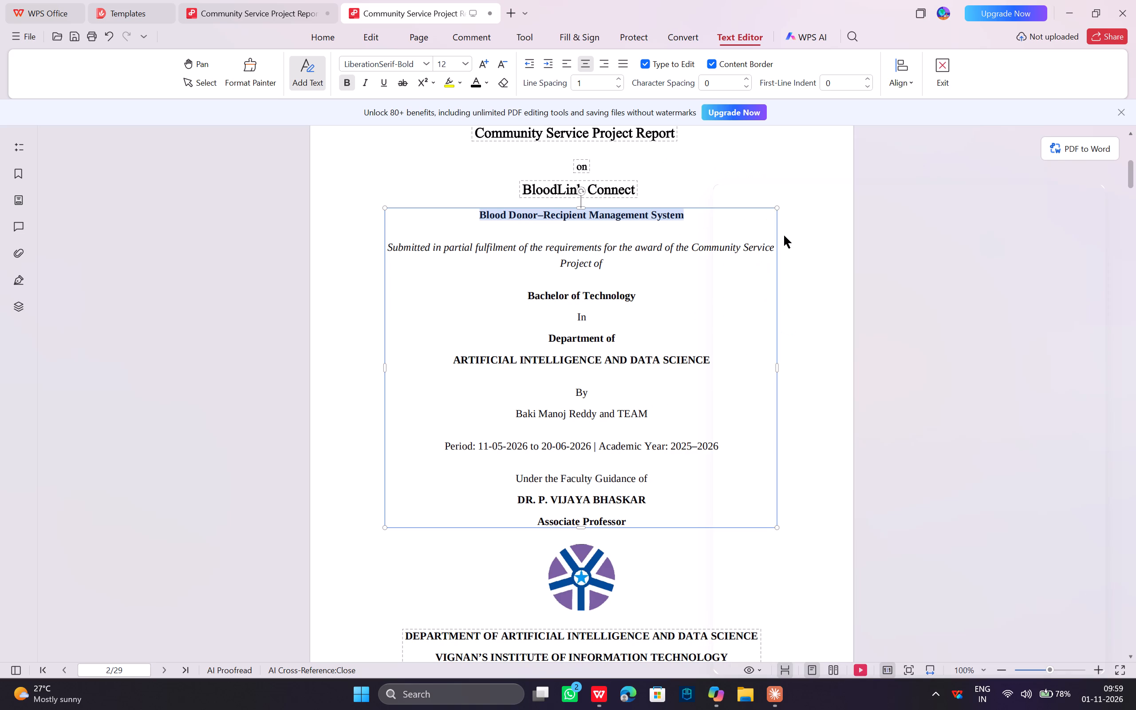
right_click(592, 216)
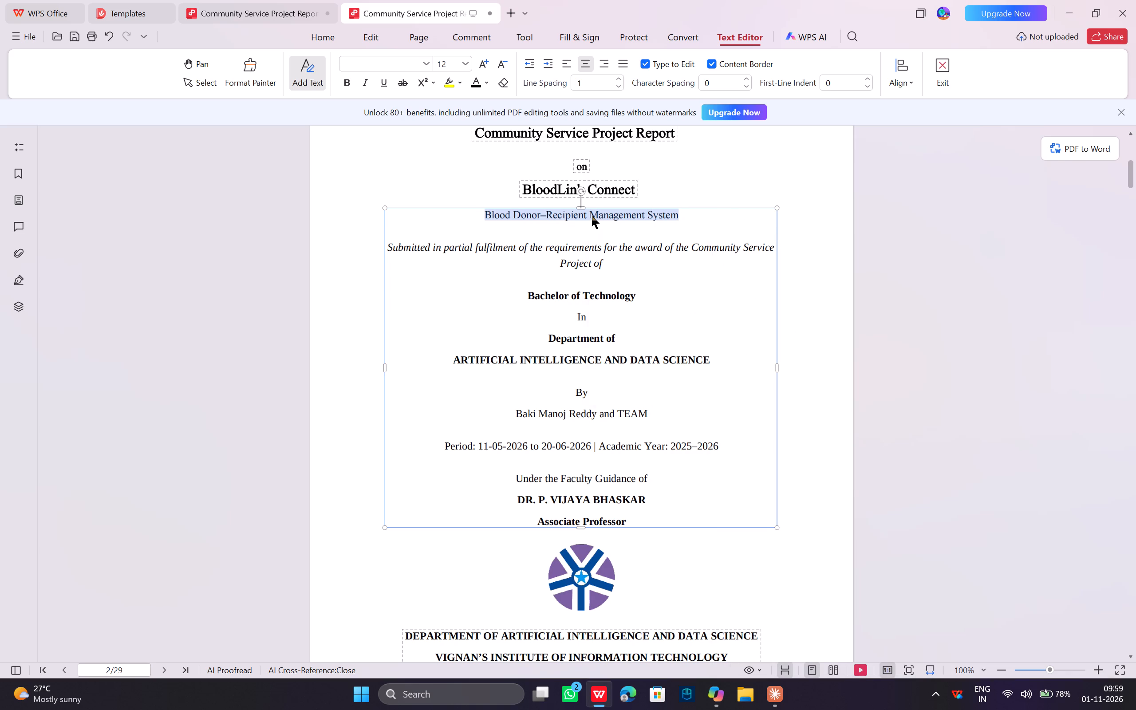
left_click(656, 189)
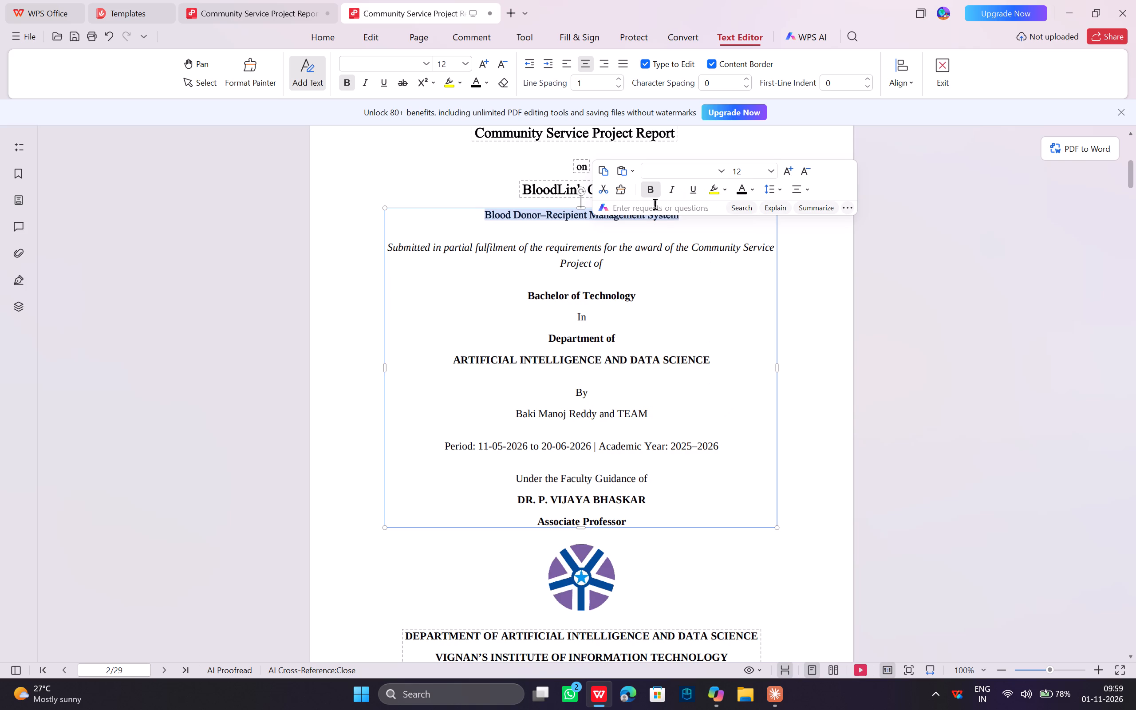
left_click(493, 286)
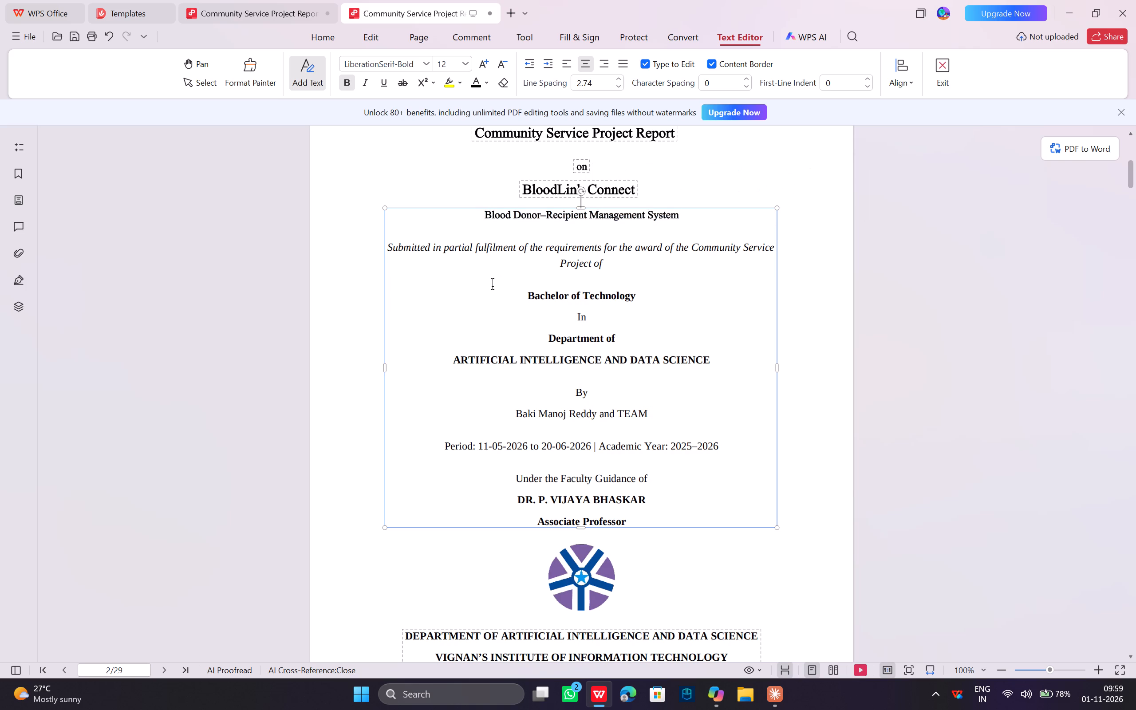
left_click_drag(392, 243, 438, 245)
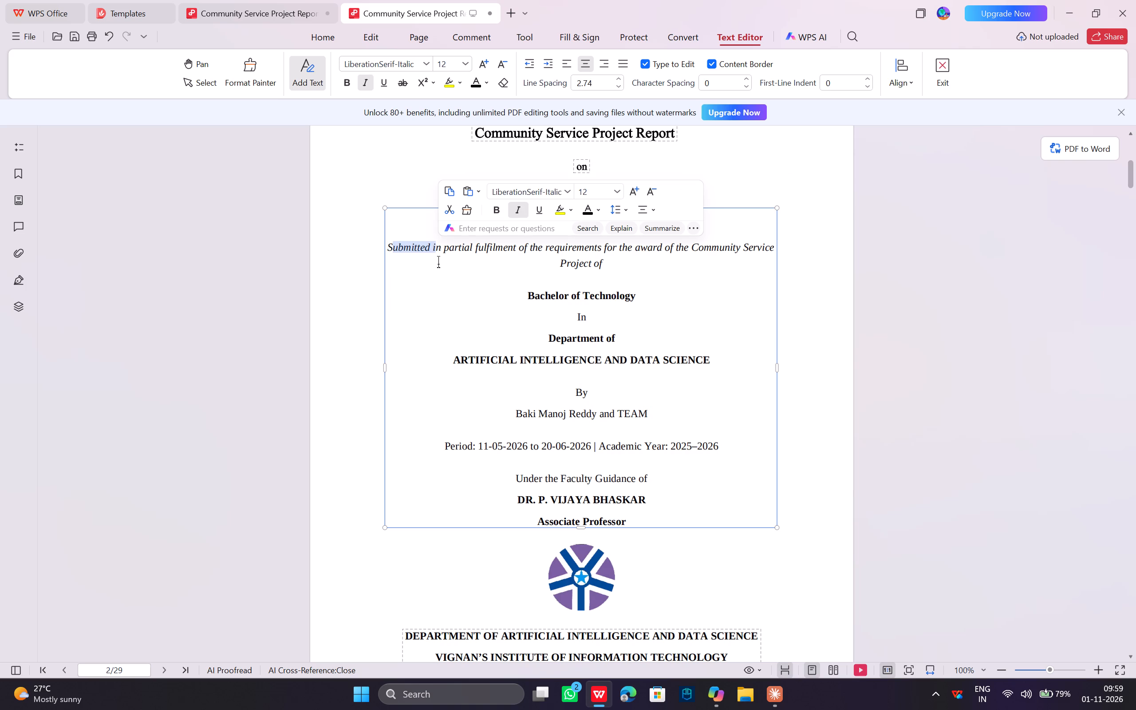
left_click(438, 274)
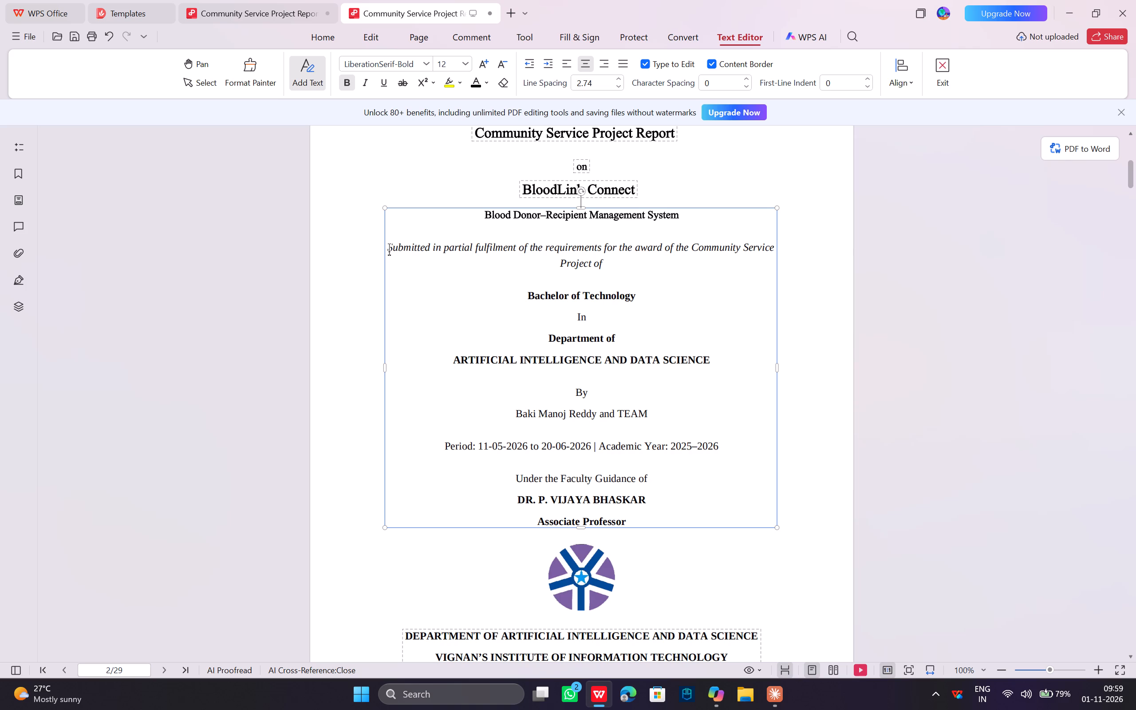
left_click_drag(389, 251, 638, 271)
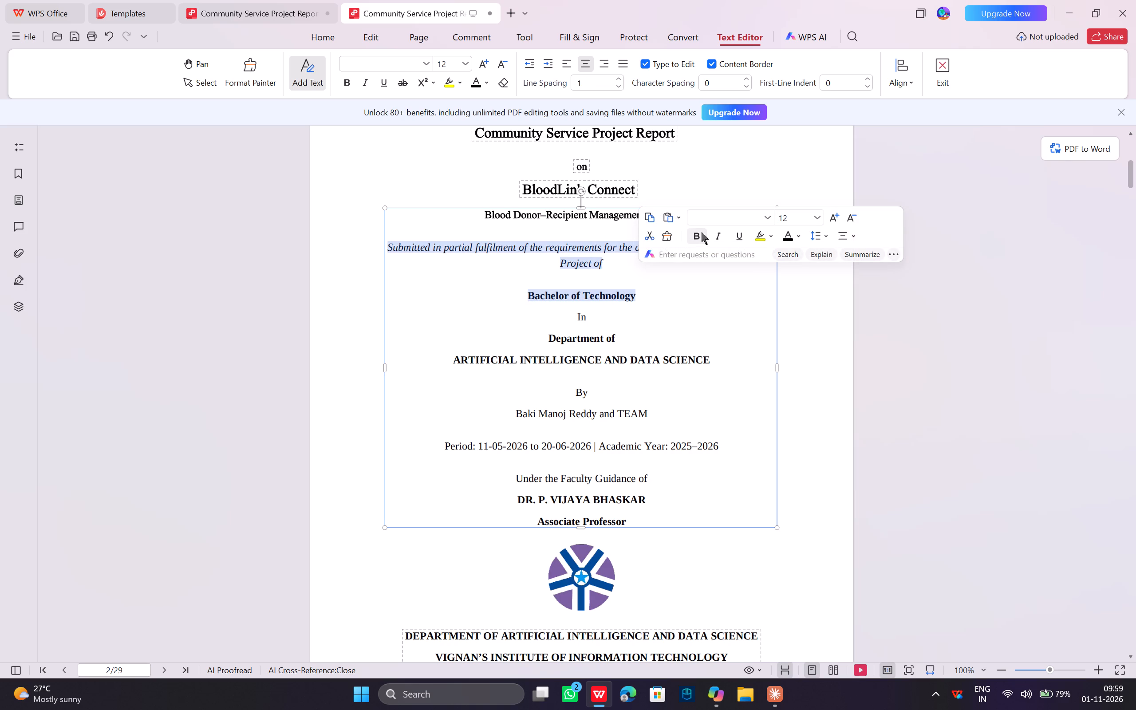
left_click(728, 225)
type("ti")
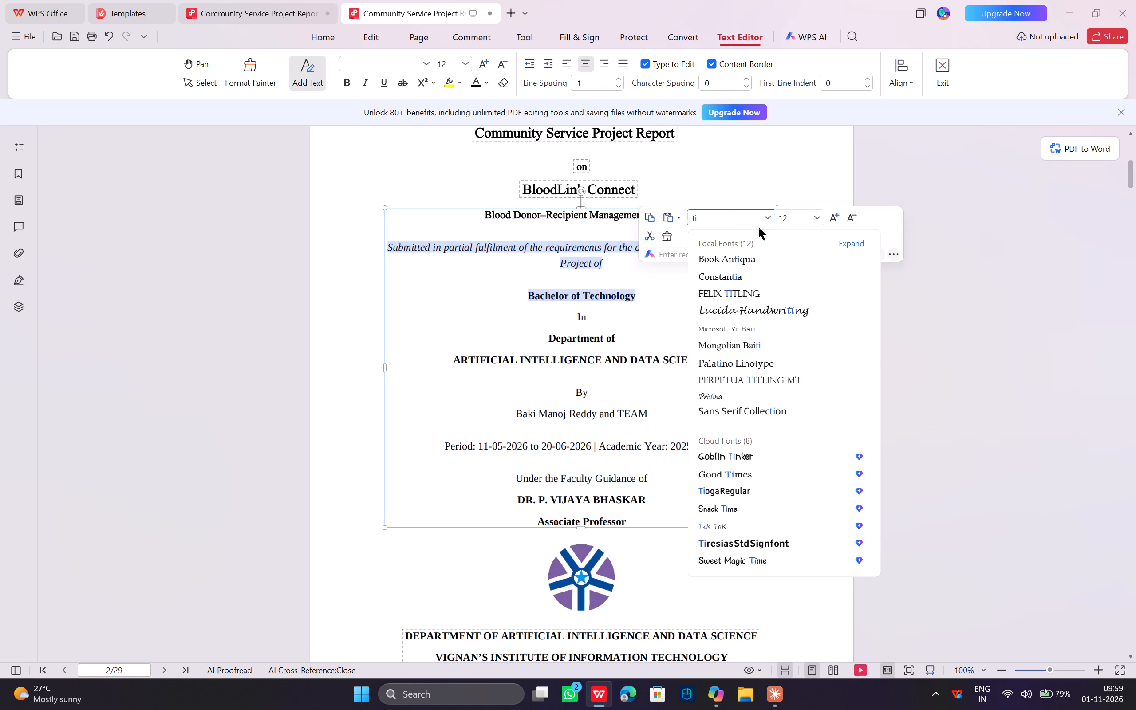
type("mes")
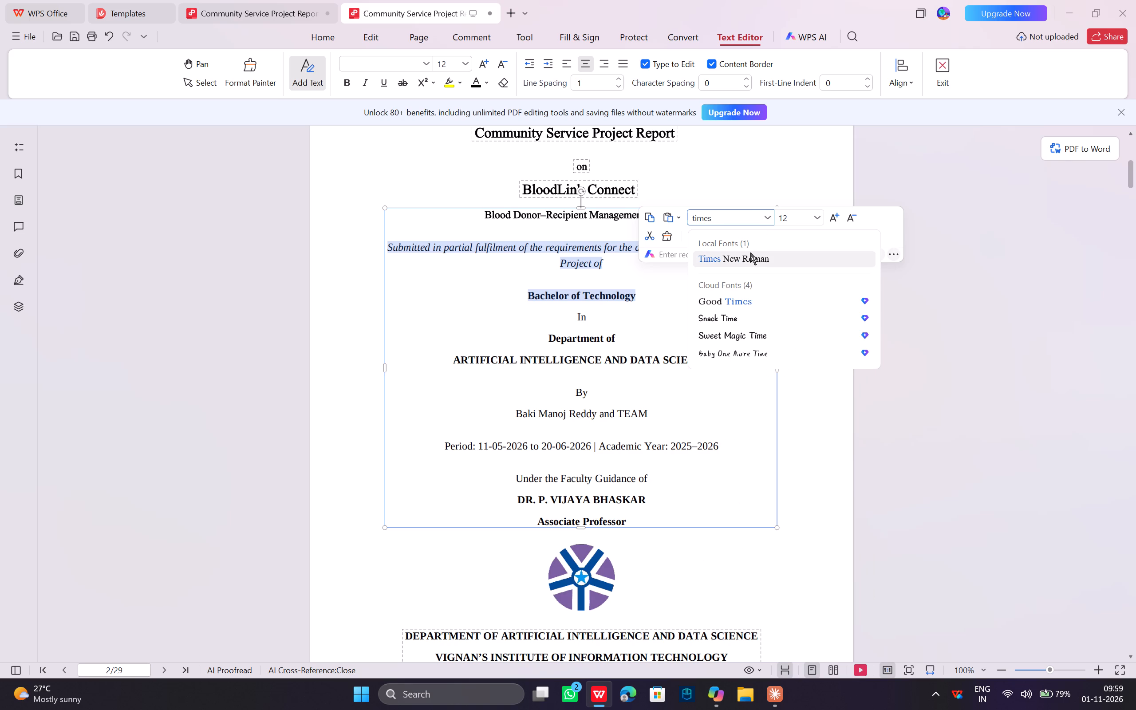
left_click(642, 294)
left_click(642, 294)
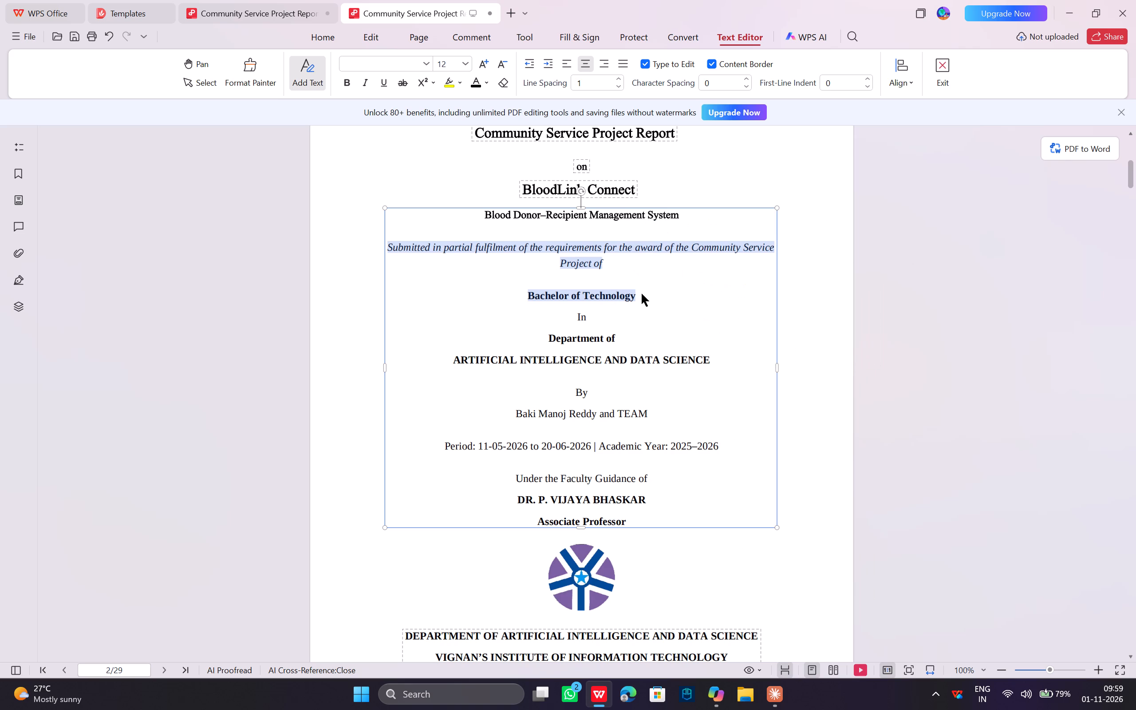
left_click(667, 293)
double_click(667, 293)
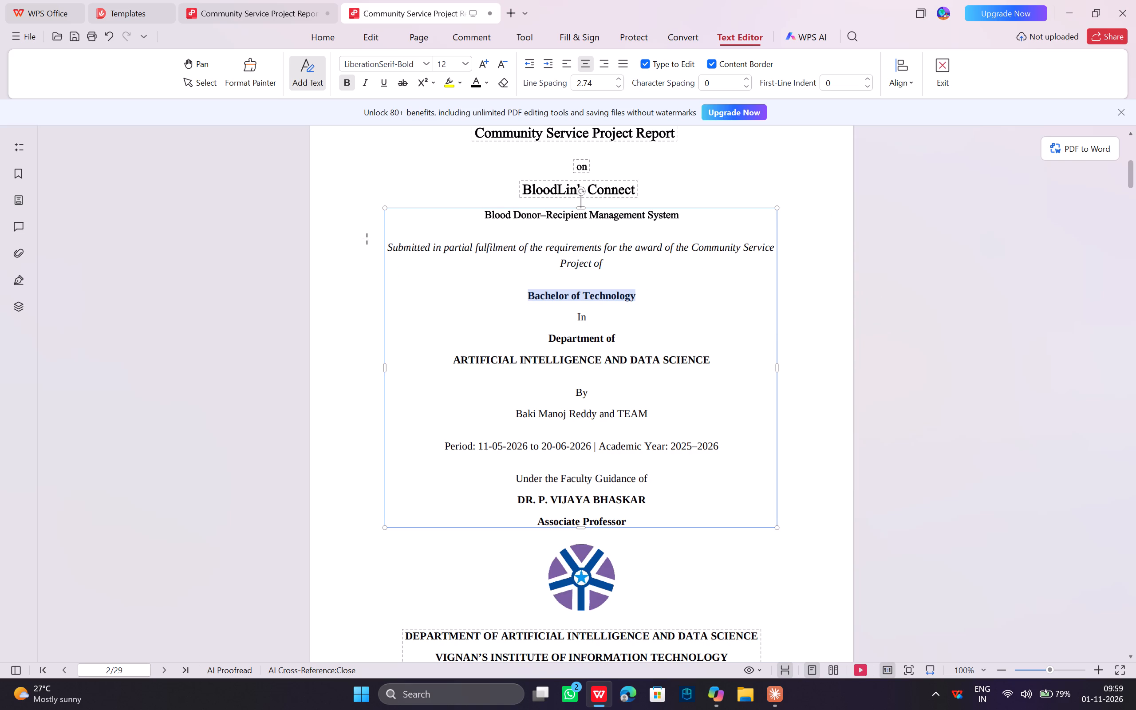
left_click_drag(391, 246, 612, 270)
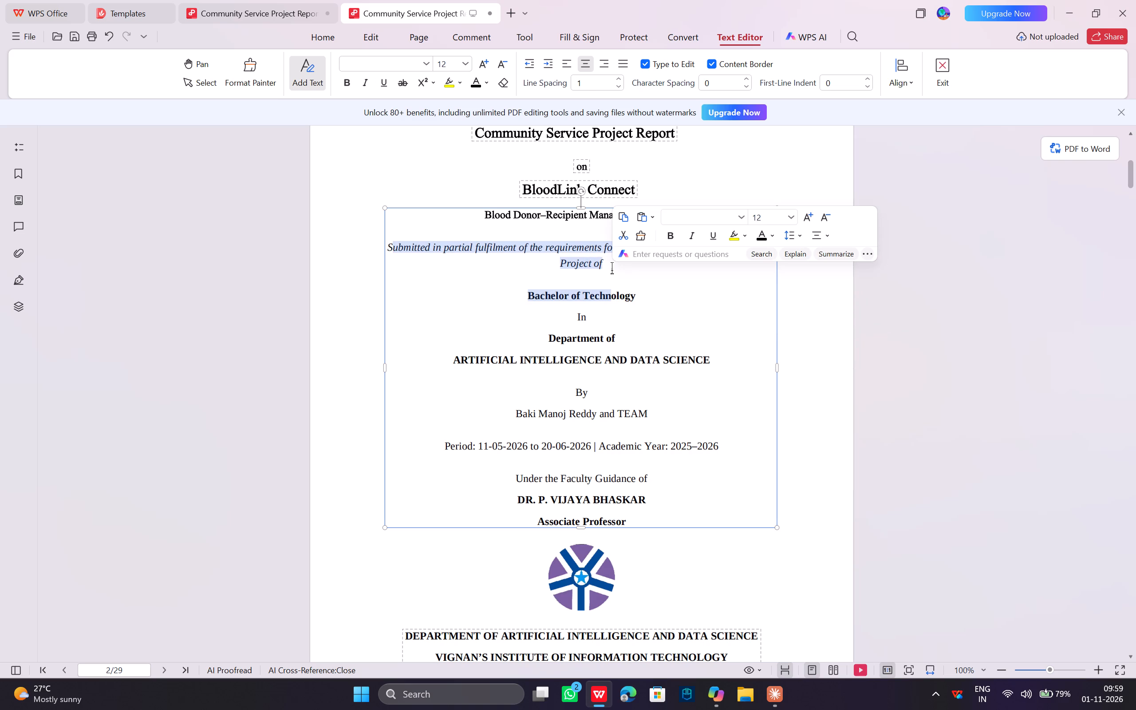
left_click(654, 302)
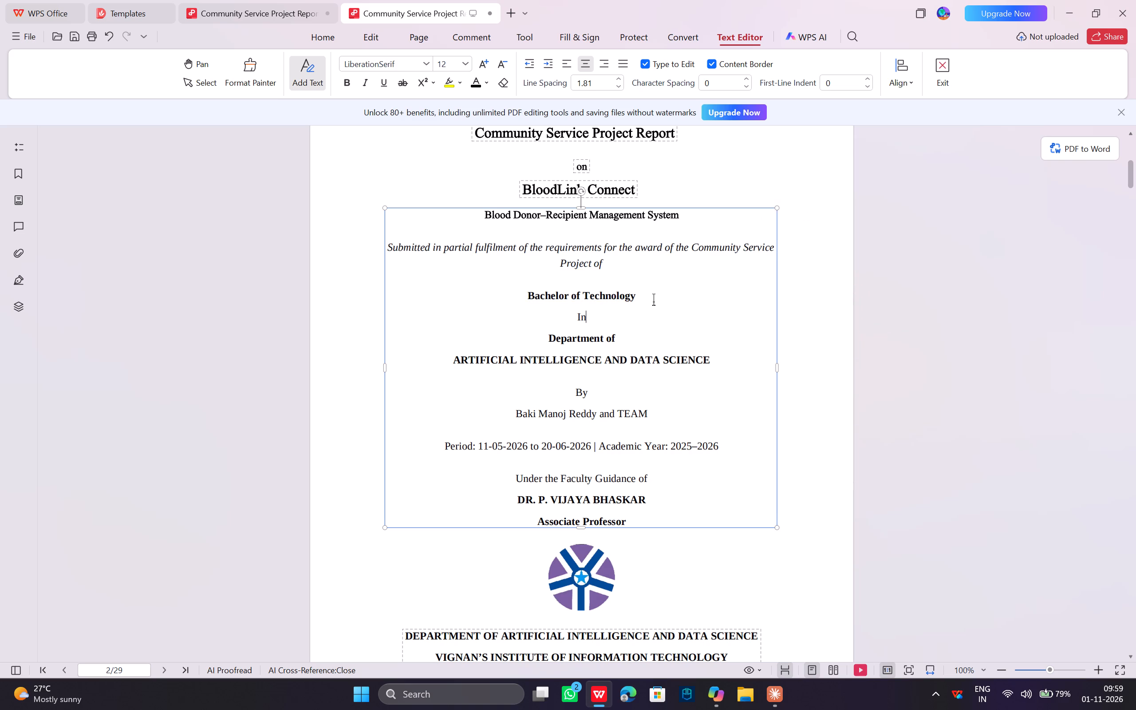
Set the "Bachelor of Technology" line on page 2 in bold Times New Roman.
left_click_drag(530, 297, 631, 297)
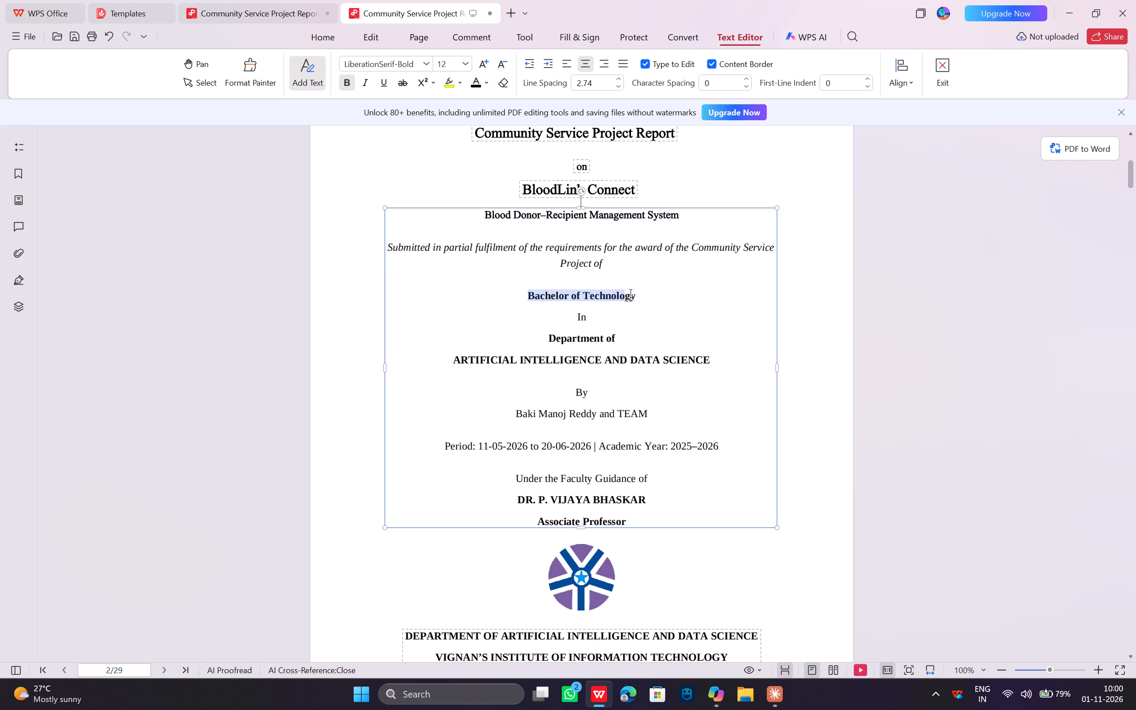
left_click_drag(631, 297, 635, 296)
left_click(764, 244)
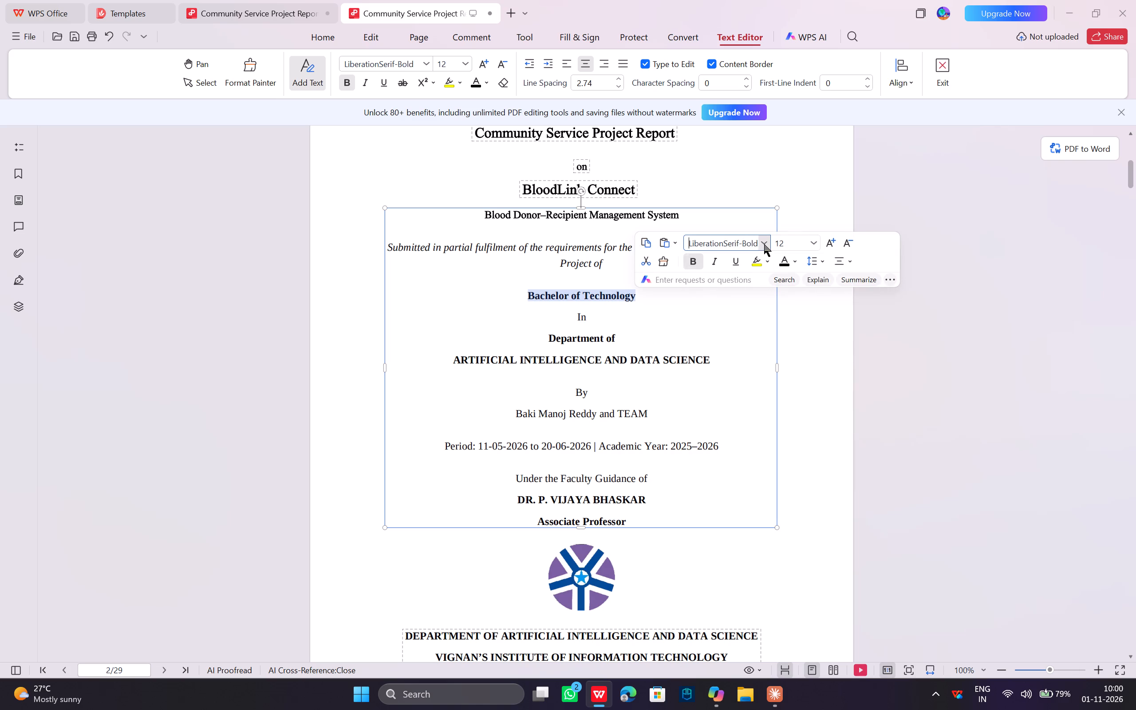
left_click(754, 308)
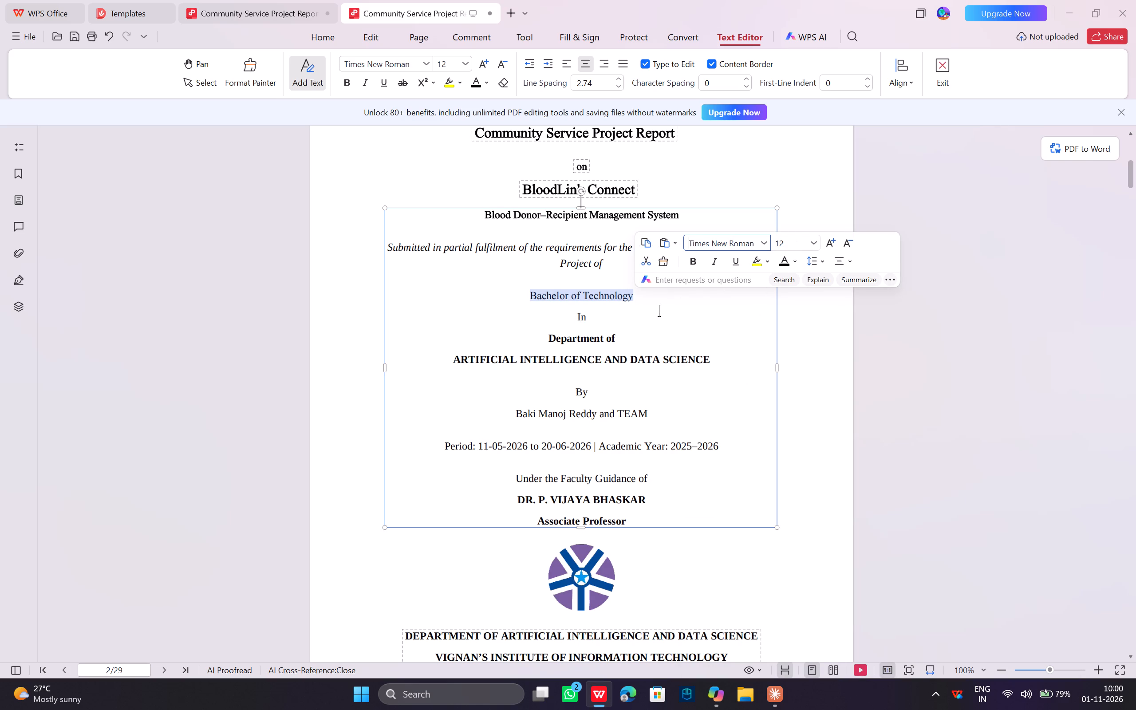
left_click(698, 258)
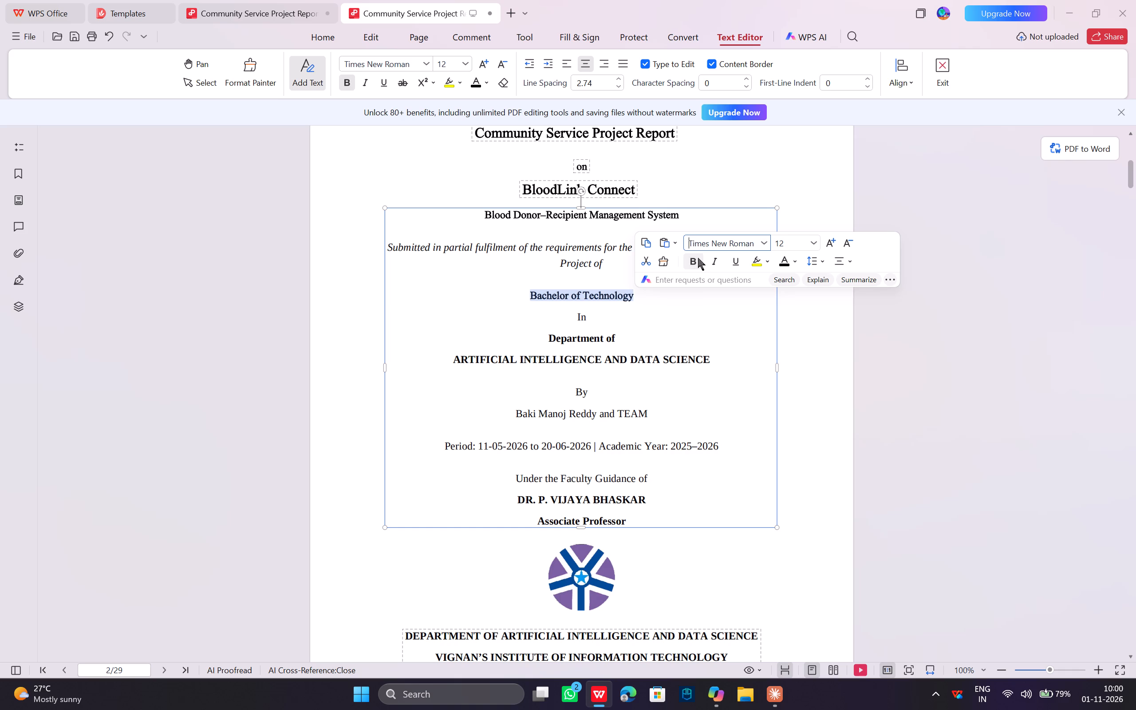
left_click(687, 335)
Set the page 2 lines from "In" through "ARTIFICIAL INTELLIGENCE AND DATA SCIENCE" in bold Times New Roman.
left_click_drag(576, 317, 580, 320)
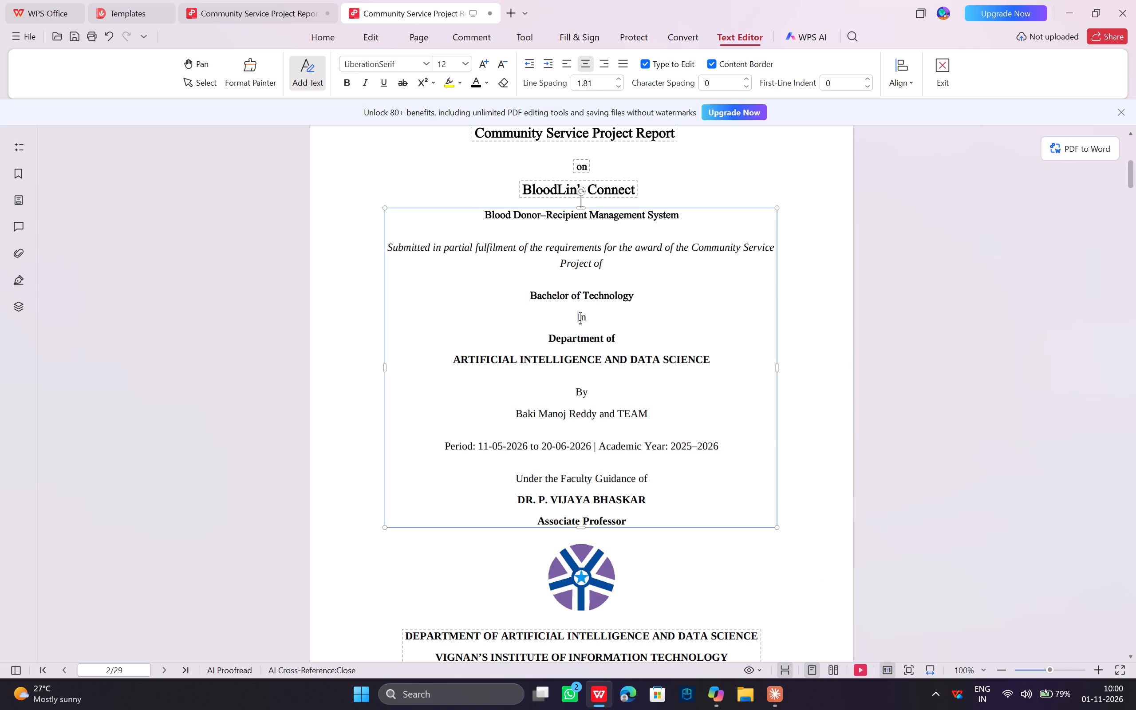
left_click_drag(580, 320, 576, 322)
left_click_drag(576, 322, 586, 323)
left_click_drag(586, 323, 718, 352)
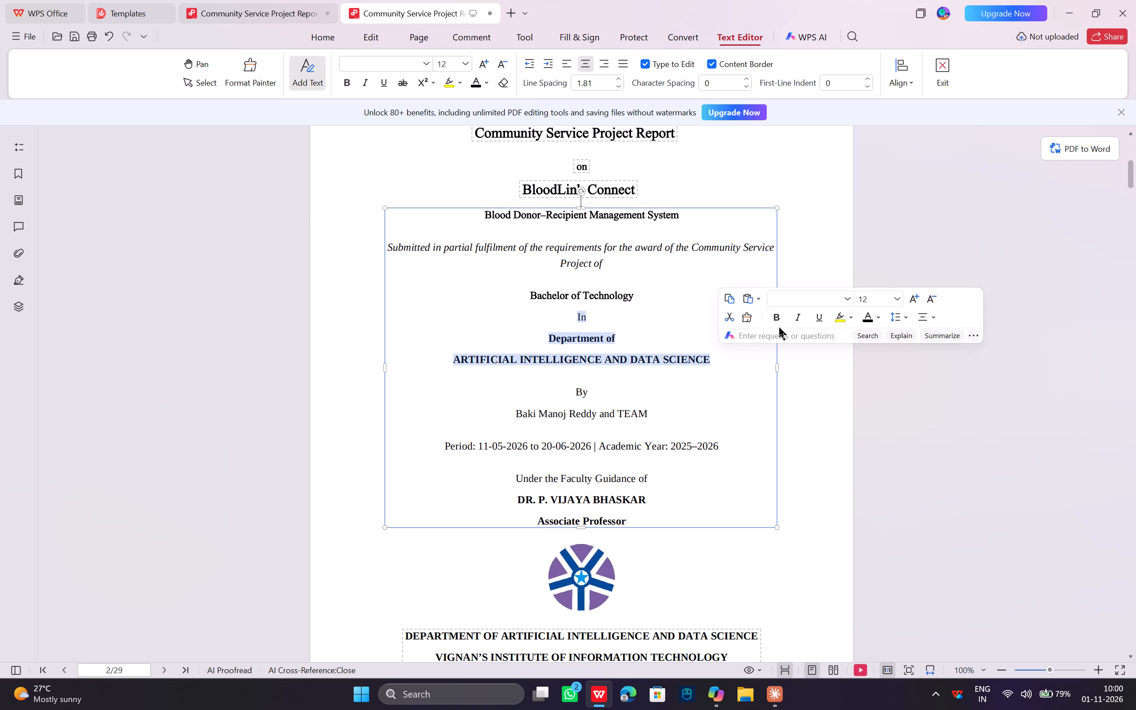
left_click(846, 297)
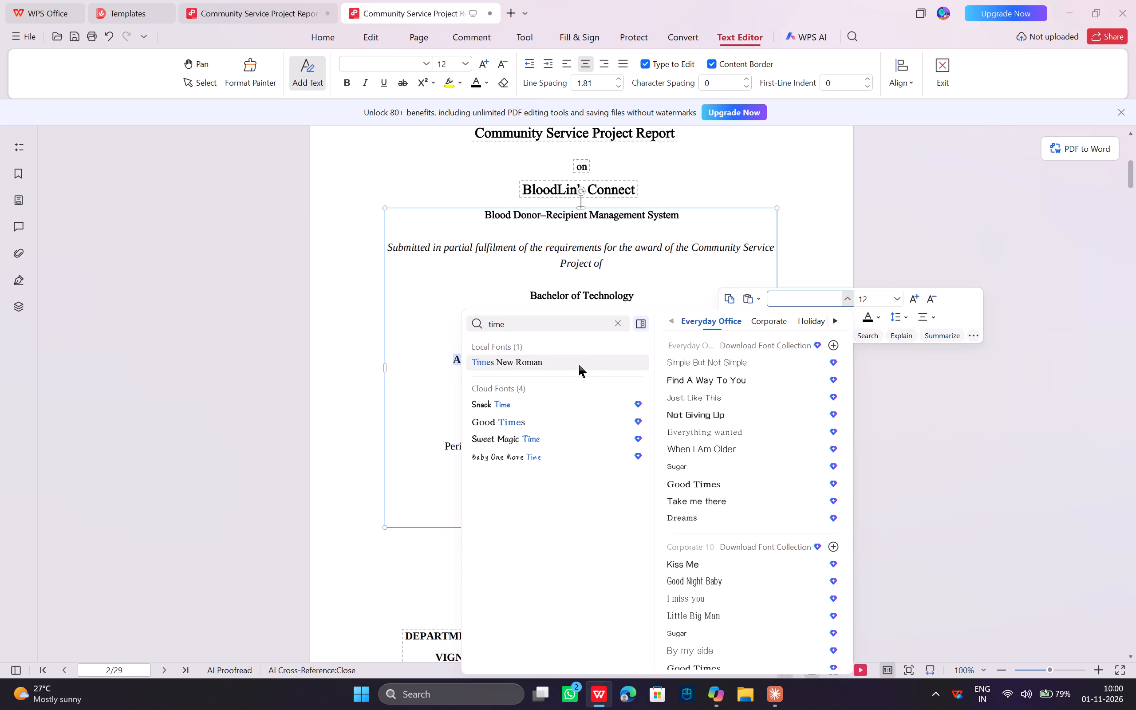
left_click(579, 365)
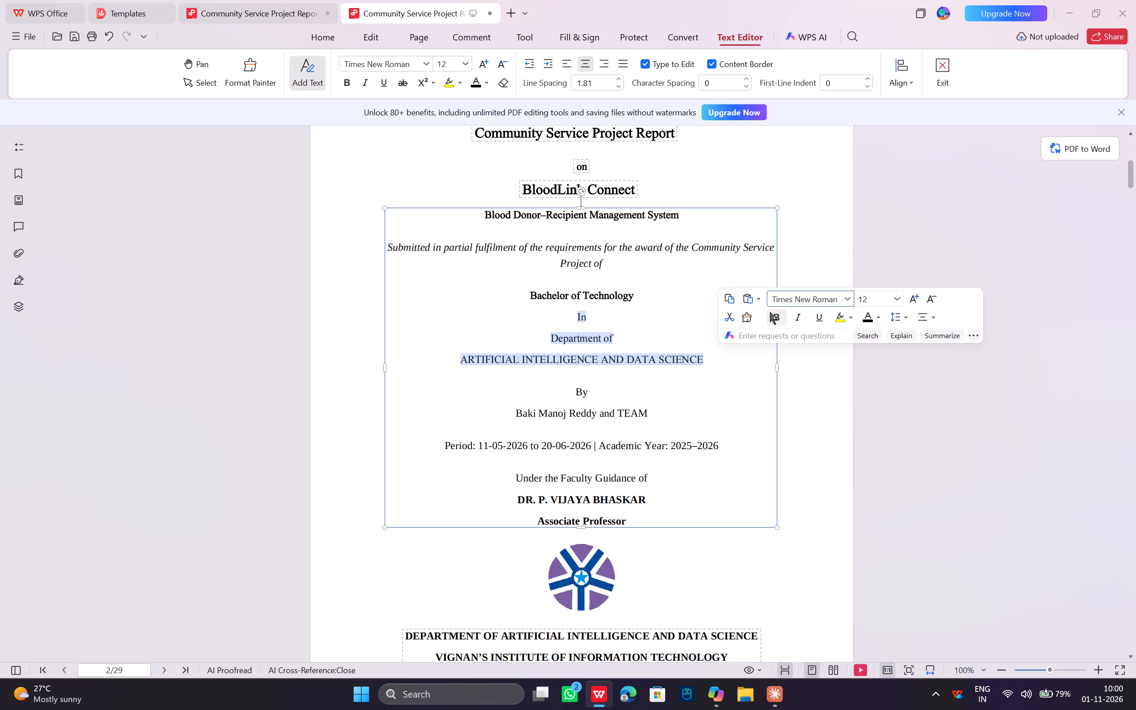
left_click(770, 312)
left_click(734, 406)
scroll(734, 406, "down", 1)
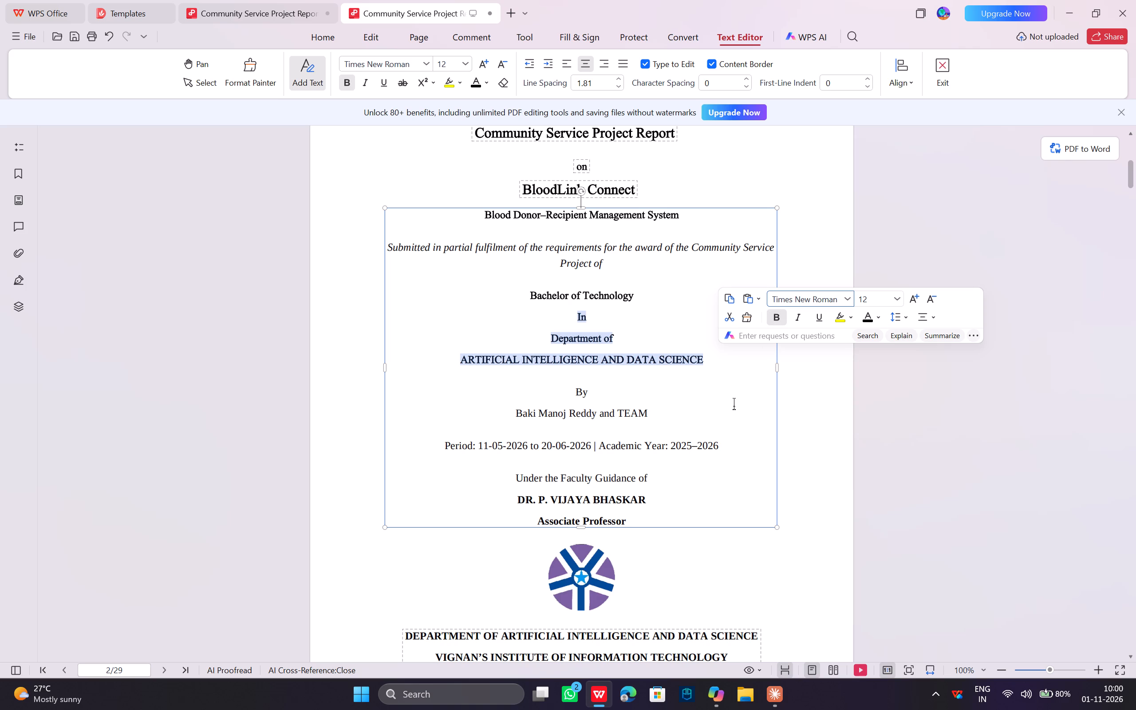
scroll(734, 406, "down", 1)
left_click(734, 406)
left_click(734, 406)
Set the page 2 lines from "By" through "Under the Faculty Guidance of" in Times New Roman.
scroll(734, 406, "down", 1)
left_click(633, 374)
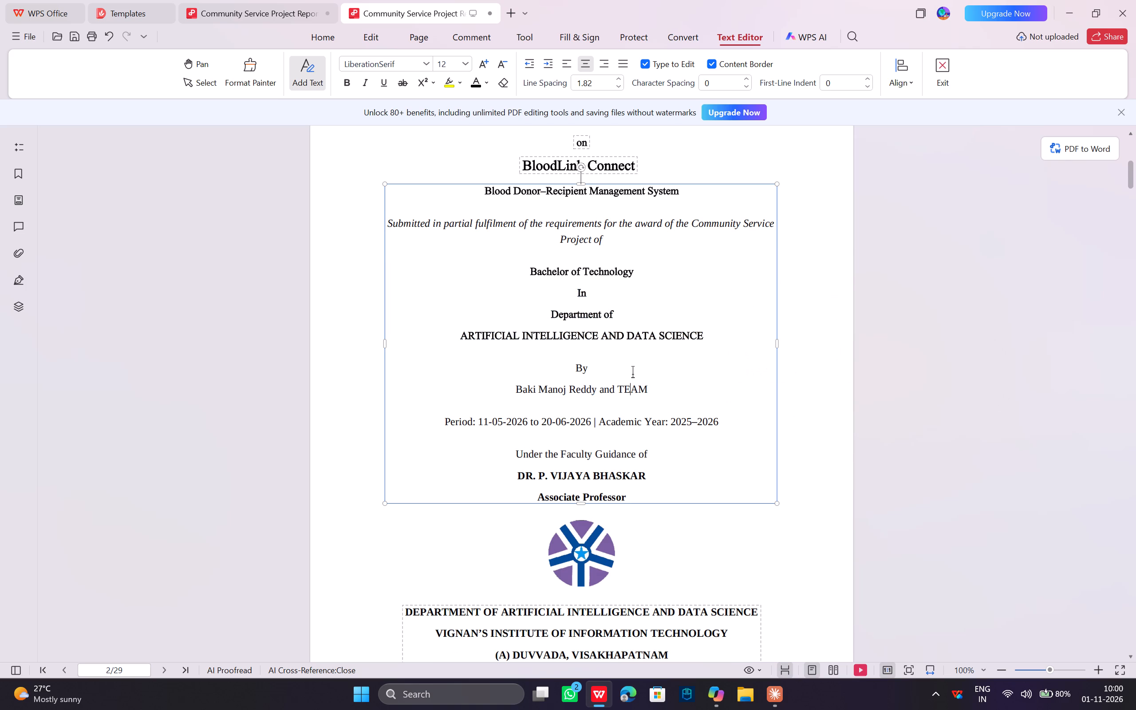
left_click_drag(575, 367, 654, 440)
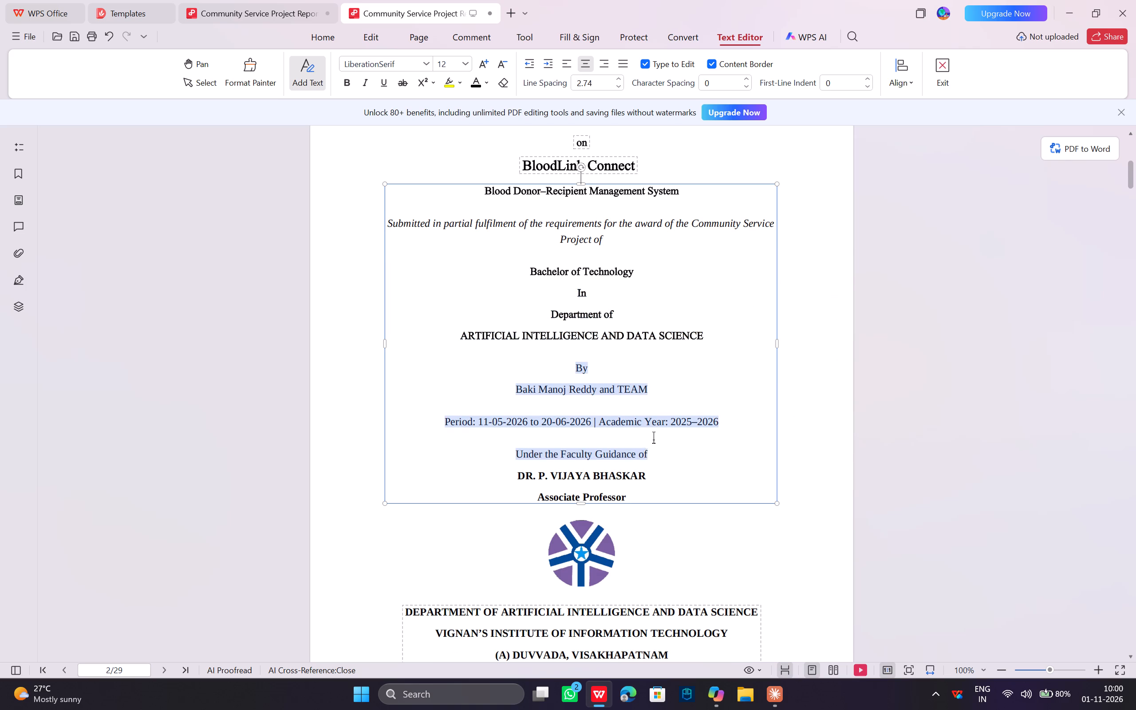
left_click_drag(654, 440, 658, 442)
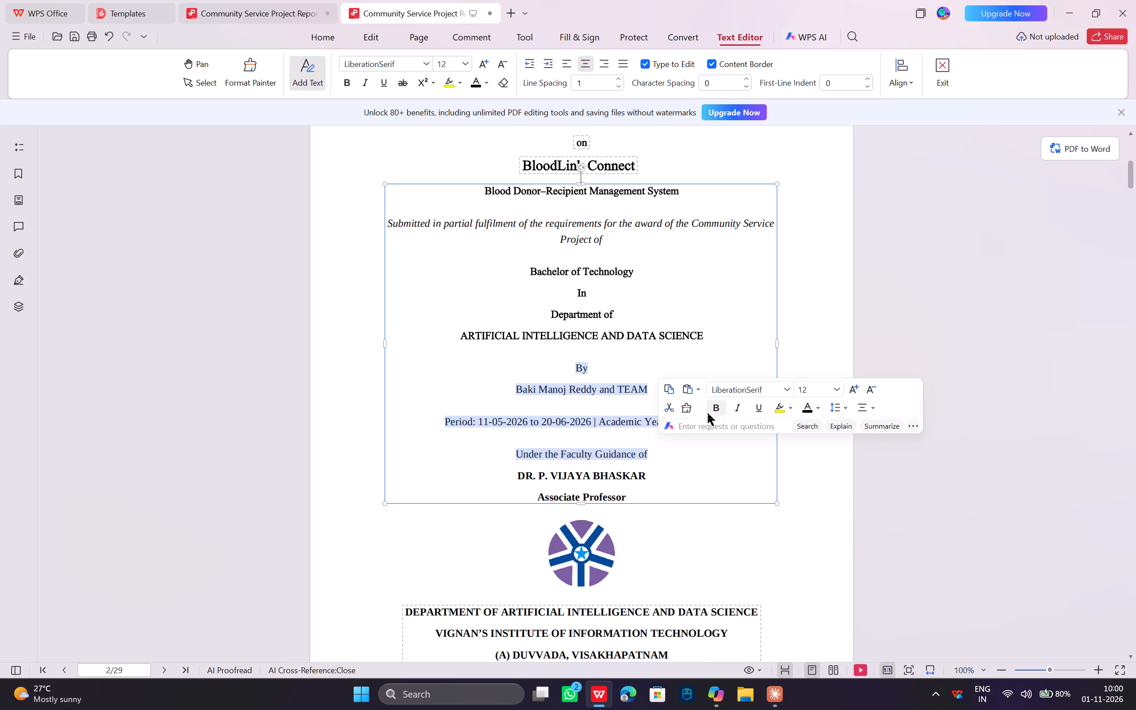
left_click(781, 387)
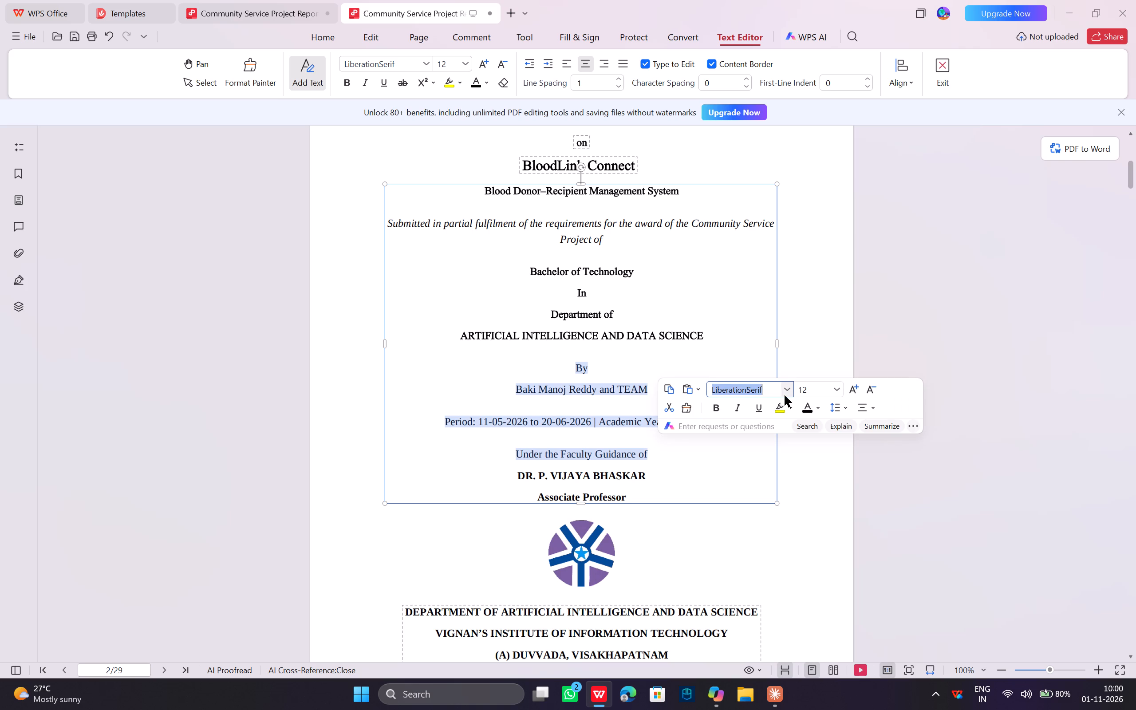
left_click(789, 391)
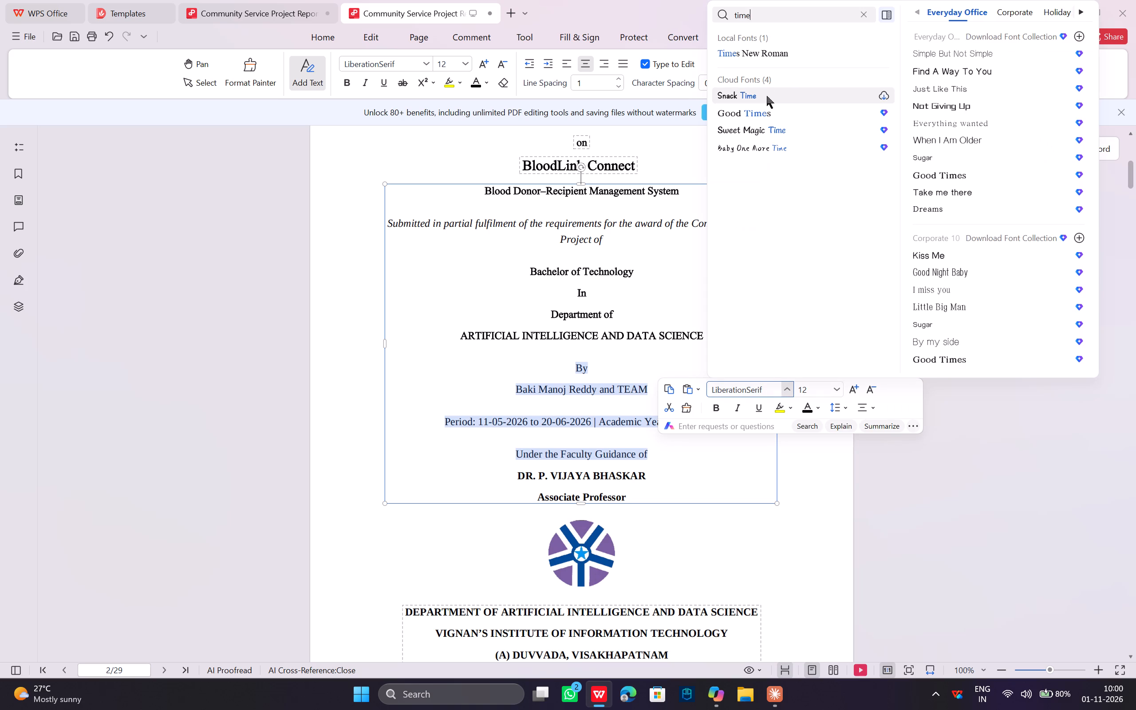
left_click(770, 58)
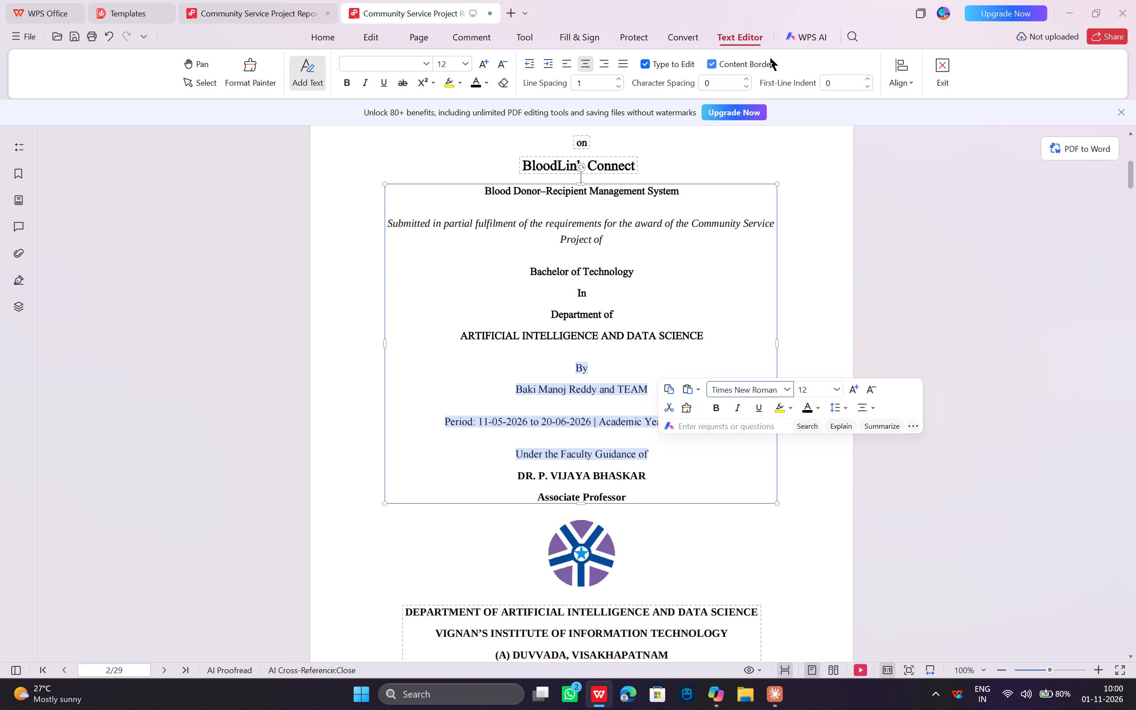
left_click(610, 406)
scroll(610, 406, "down", 1)
left_click(543, 387)
Set the faculty guide's name and the "Associate Professor" line on page 2 in bold Times New Roman.
scroll(709, 351, "down", 3)
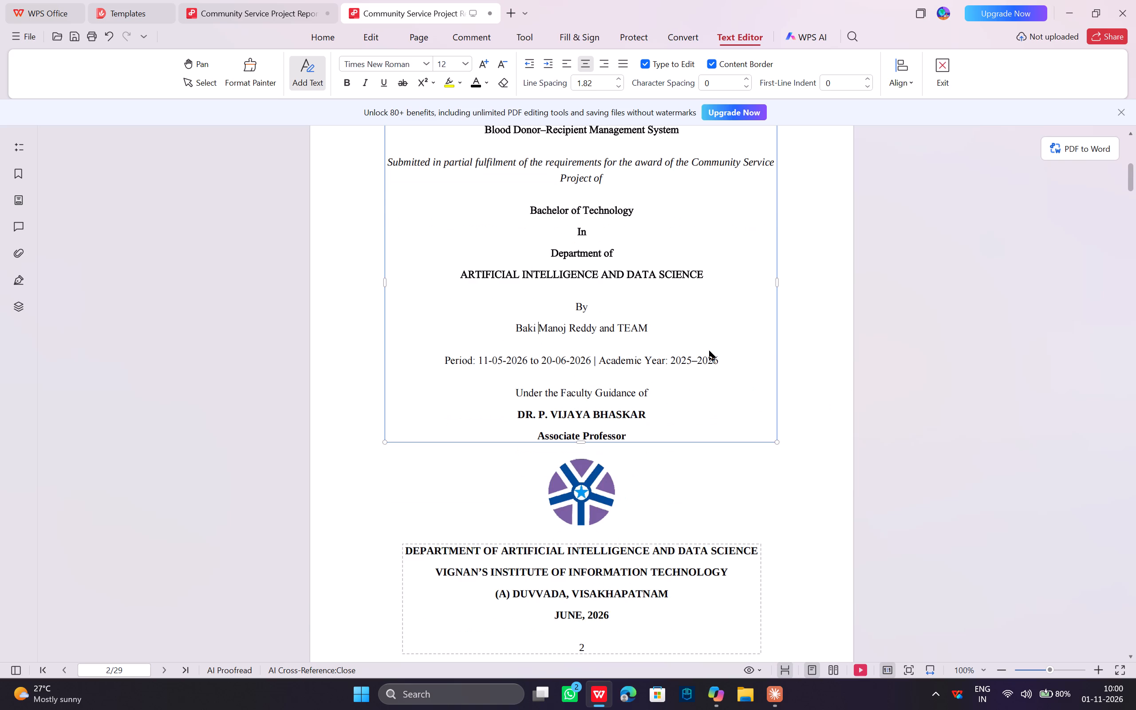
scroll(709, 351, "down", 1)
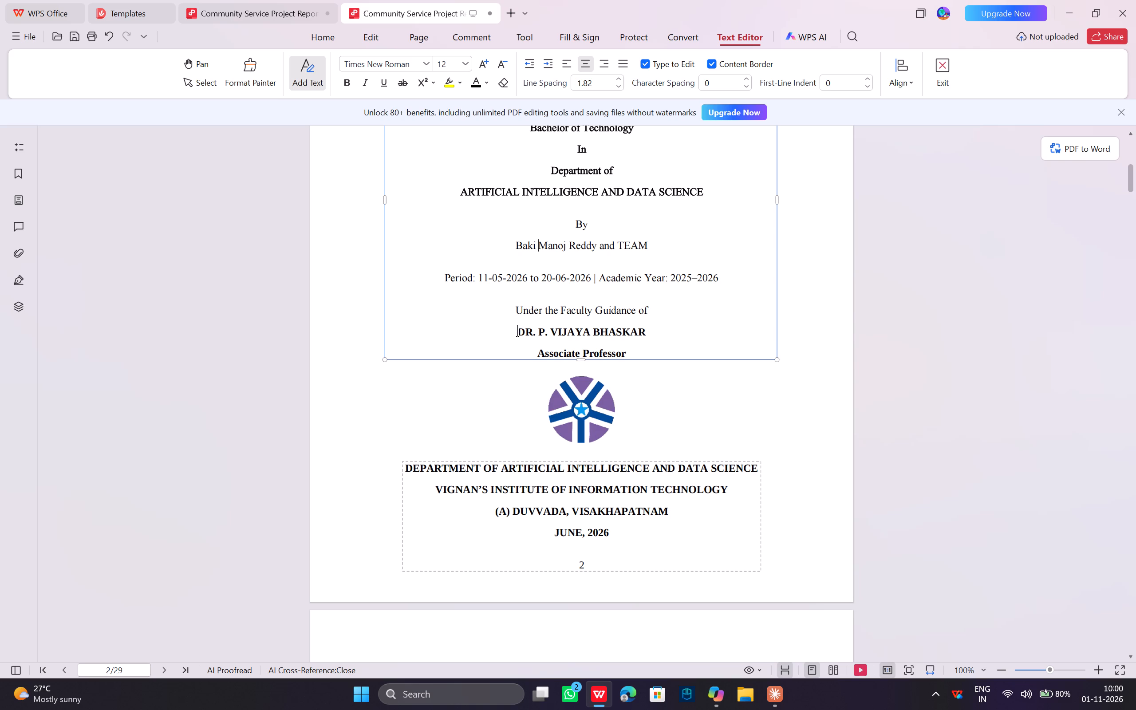
left_click_drag(517, 333, 639, 356)
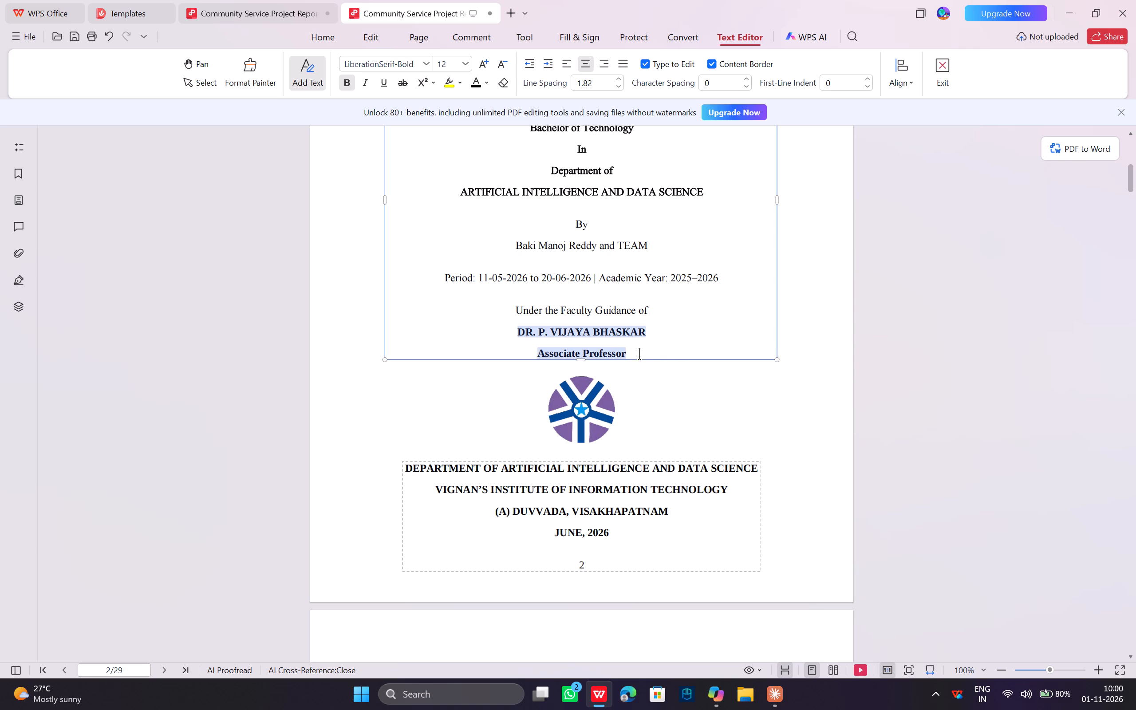
left_click_drag(639, 356, 640, 356)
right_click(619, 336)
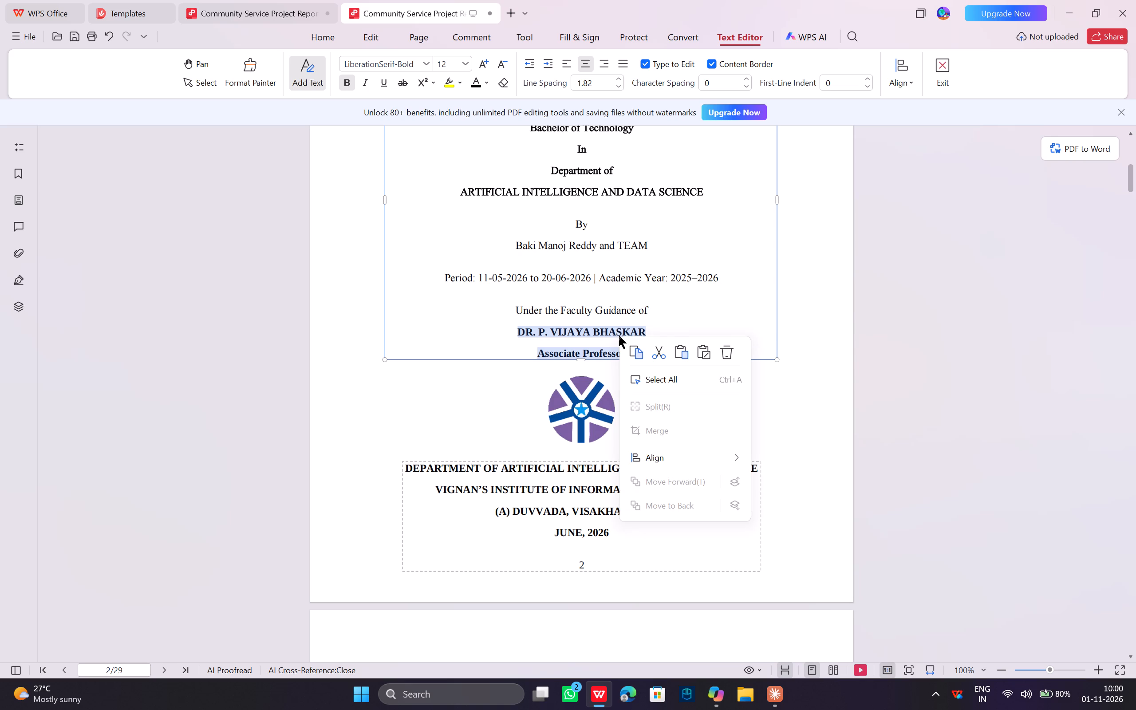
left_click(747, 290)
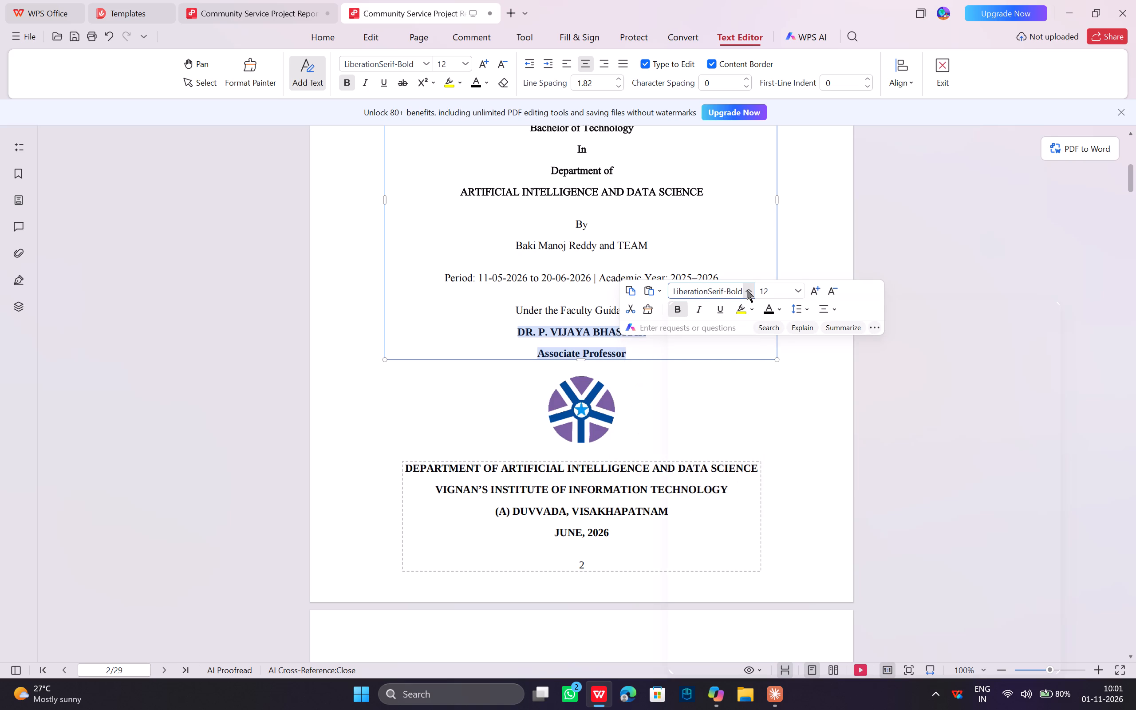
left_click(728, 355)
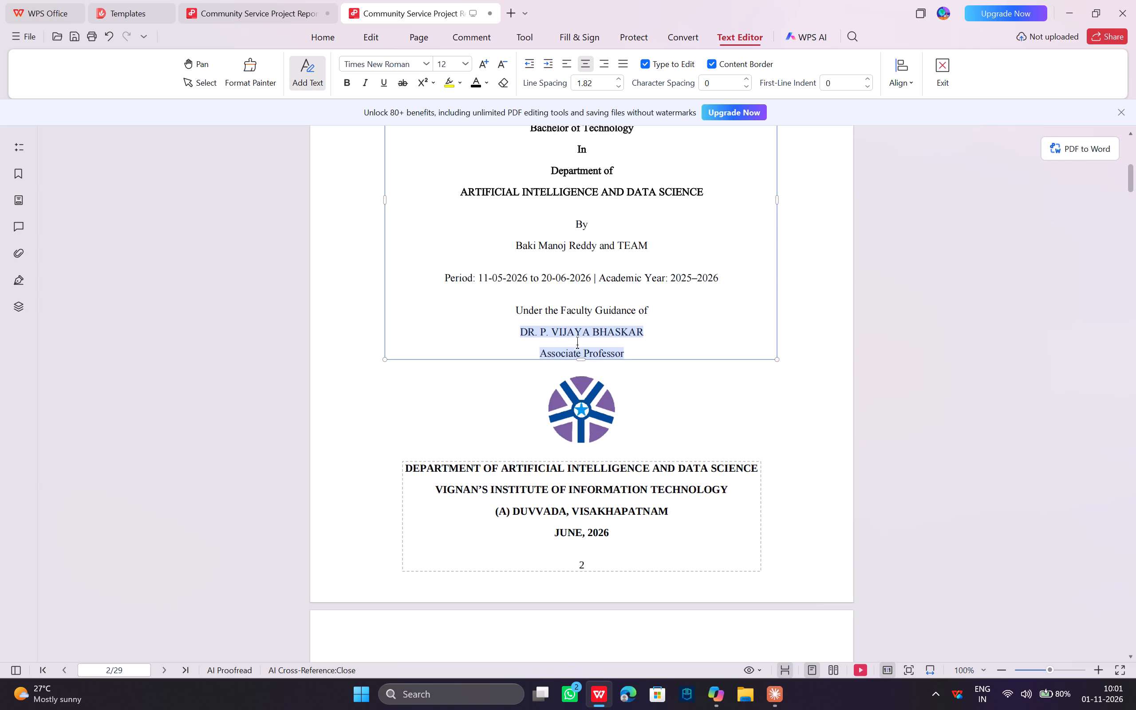
right_click(580, 333)
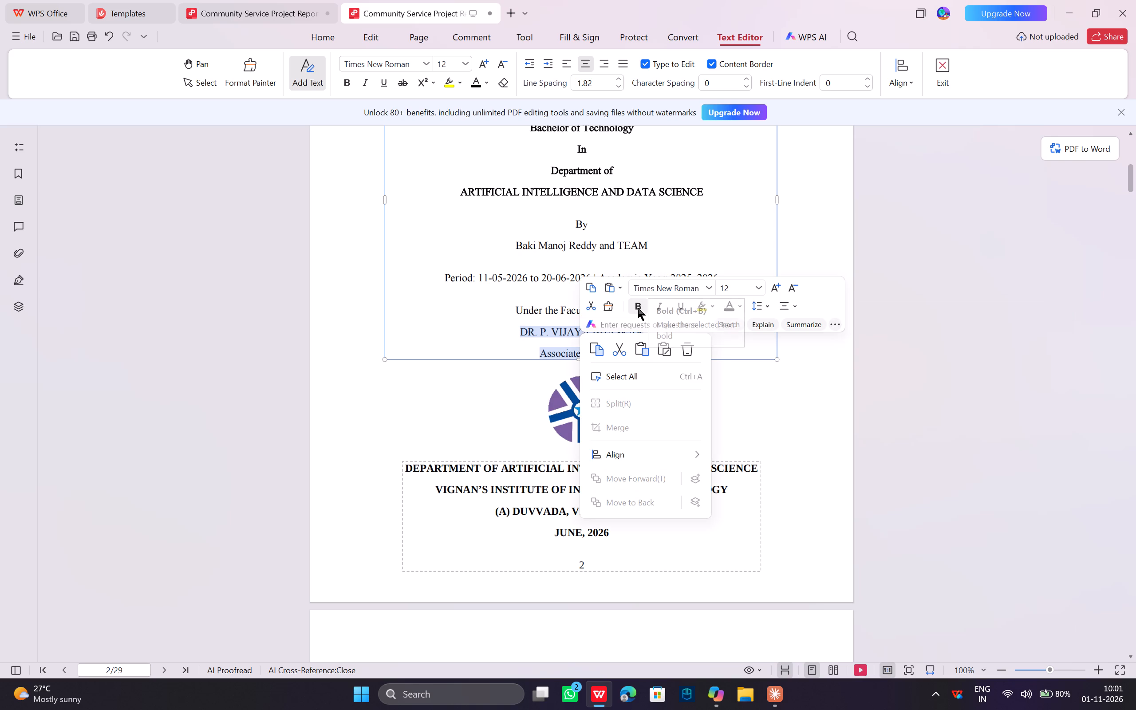
left_click(638, 308)
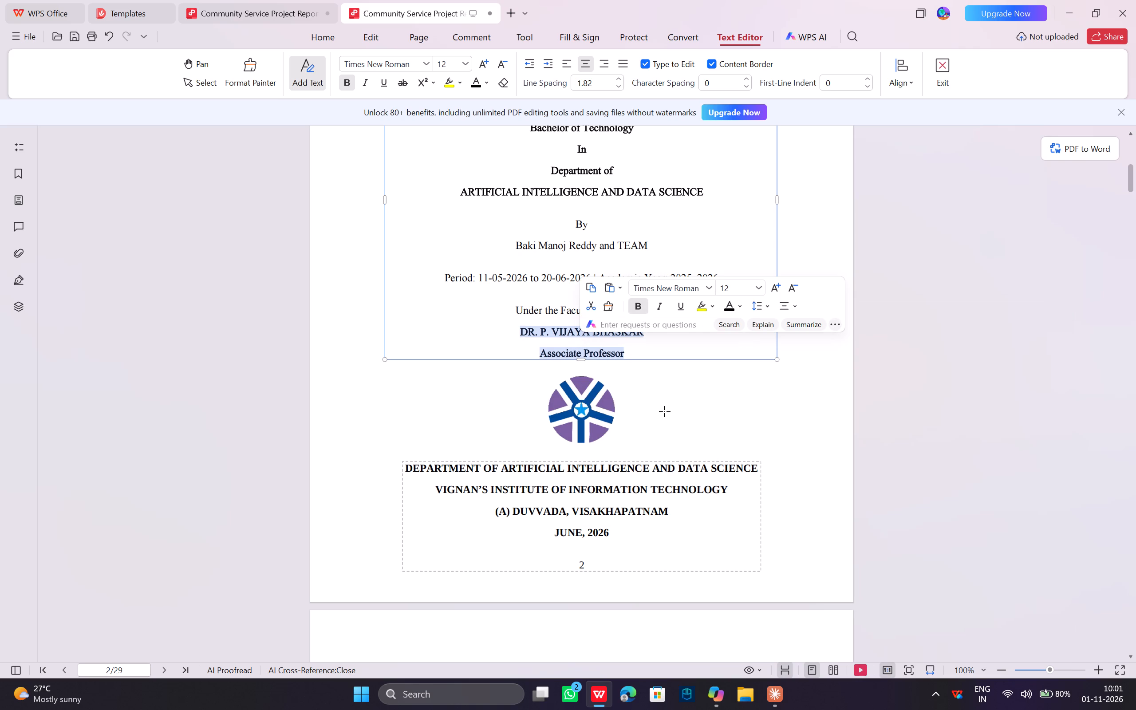
left_click(664, 411)
Set the page 2 footer lines from "DEPARTMENT OF ARTIFICIAL INTELLIGENCE AND DATA SCIENCE" through "JUNE, 2026" in bold Times New Roman.
scroll(664, 411, "down", 2)
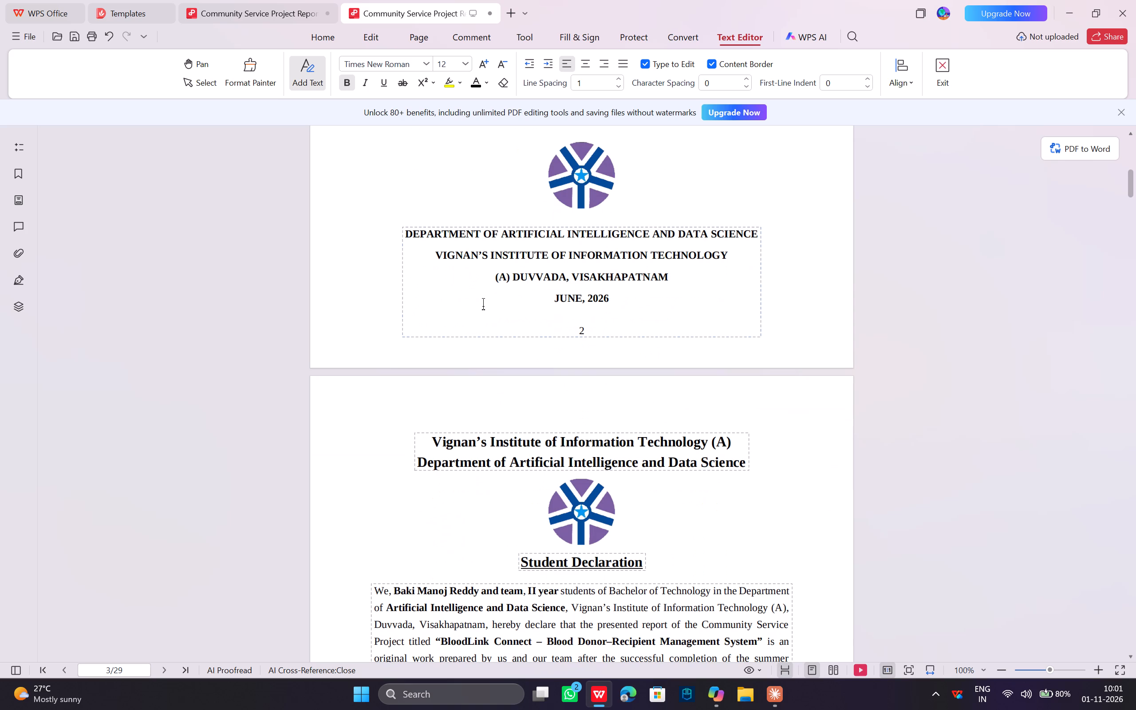
left_click_drag(406, 232, 469, 262)
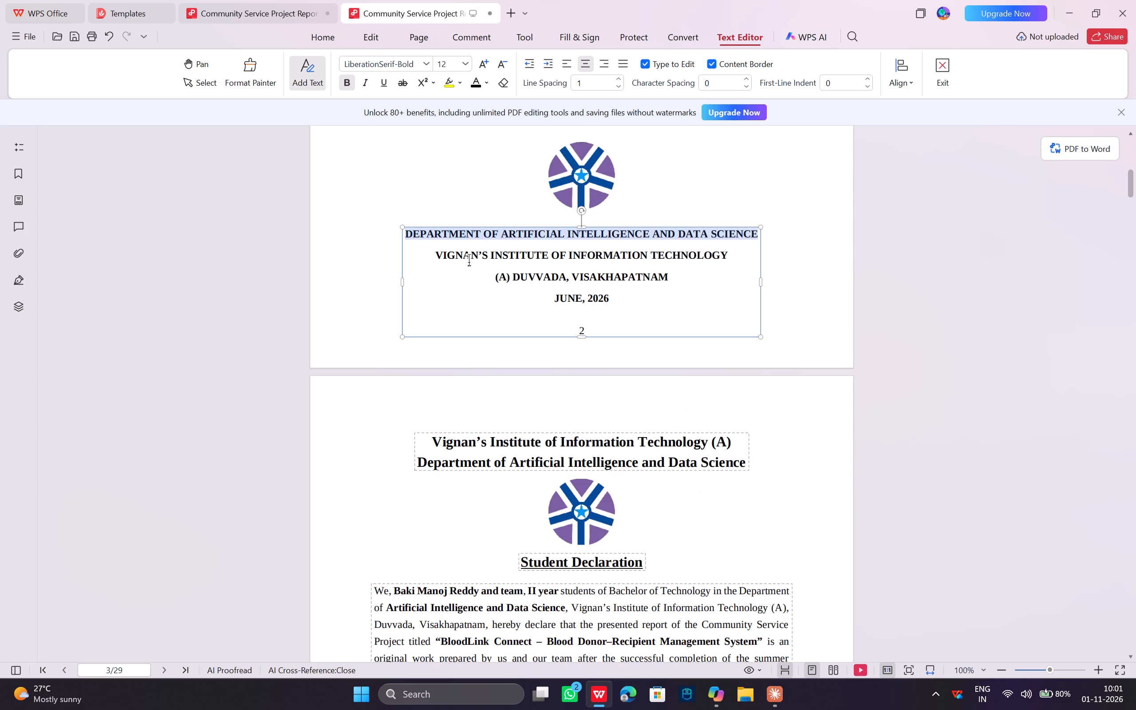
left_click_drag(469, 262, 621, 303)
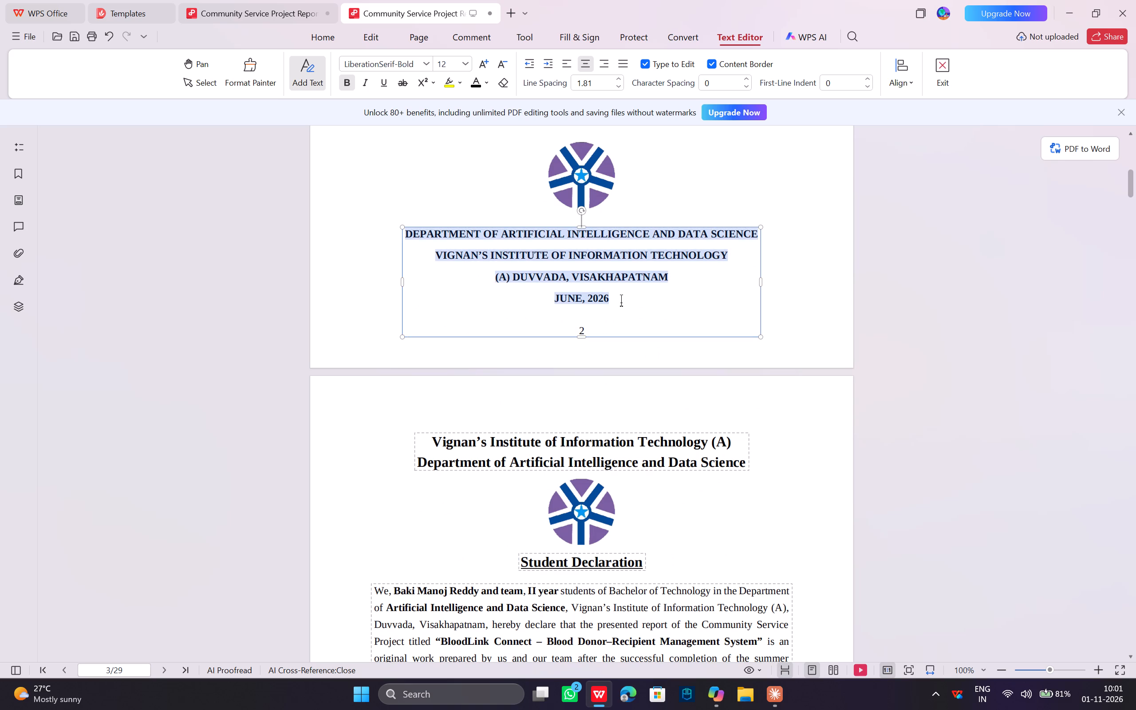
left_click_drag(621, 303, 619, 297)
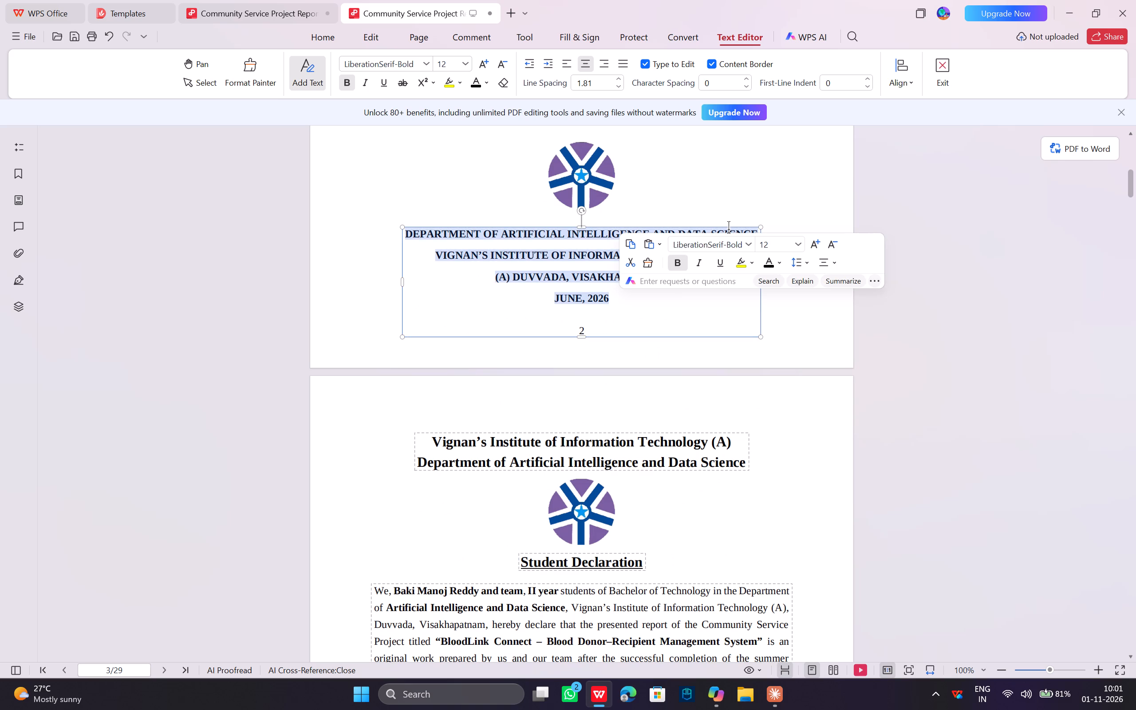
left_click(749, 243)
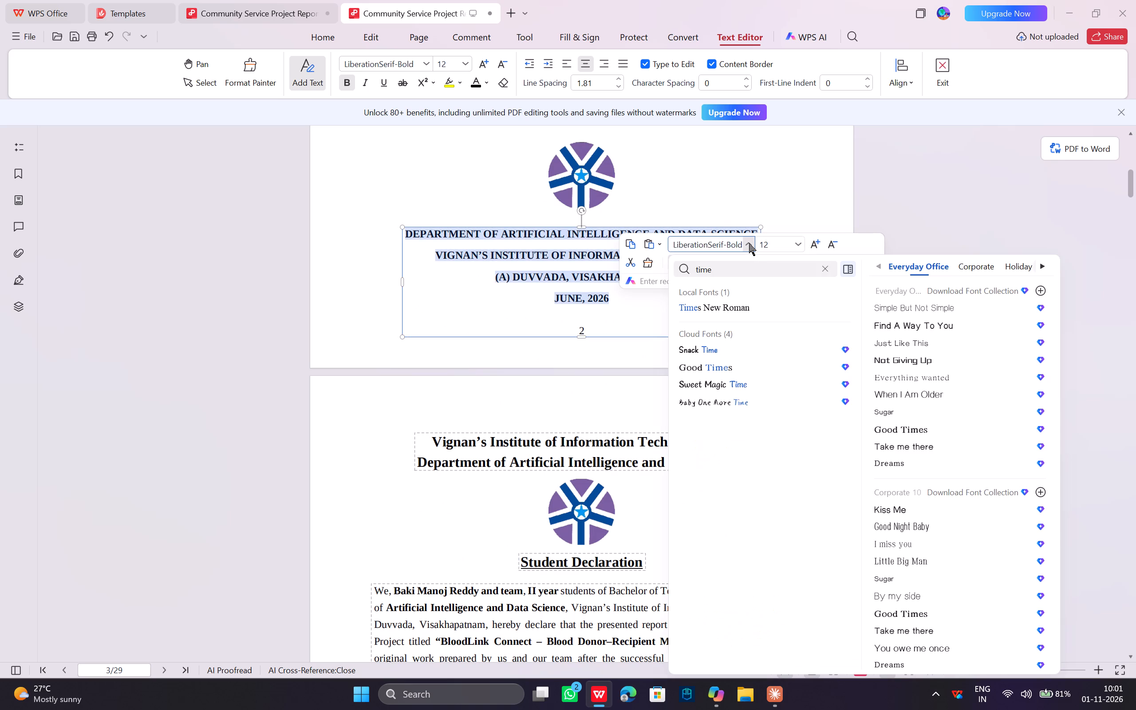
left_click(732, 308)
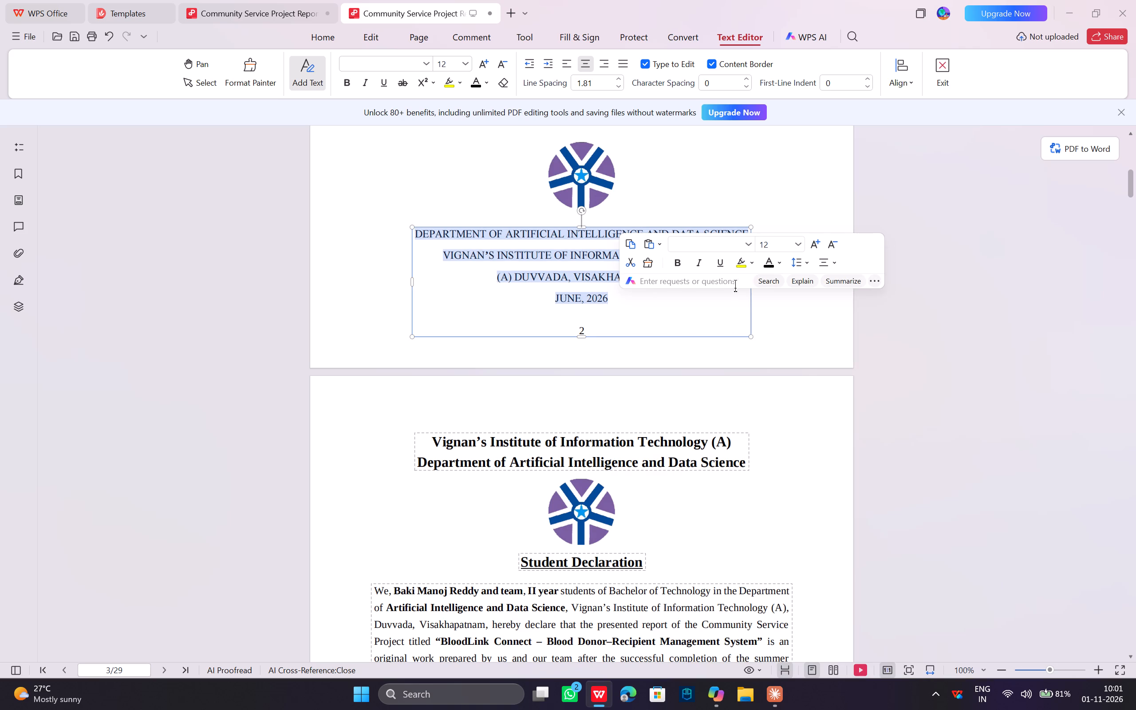
left_click(681, 262)
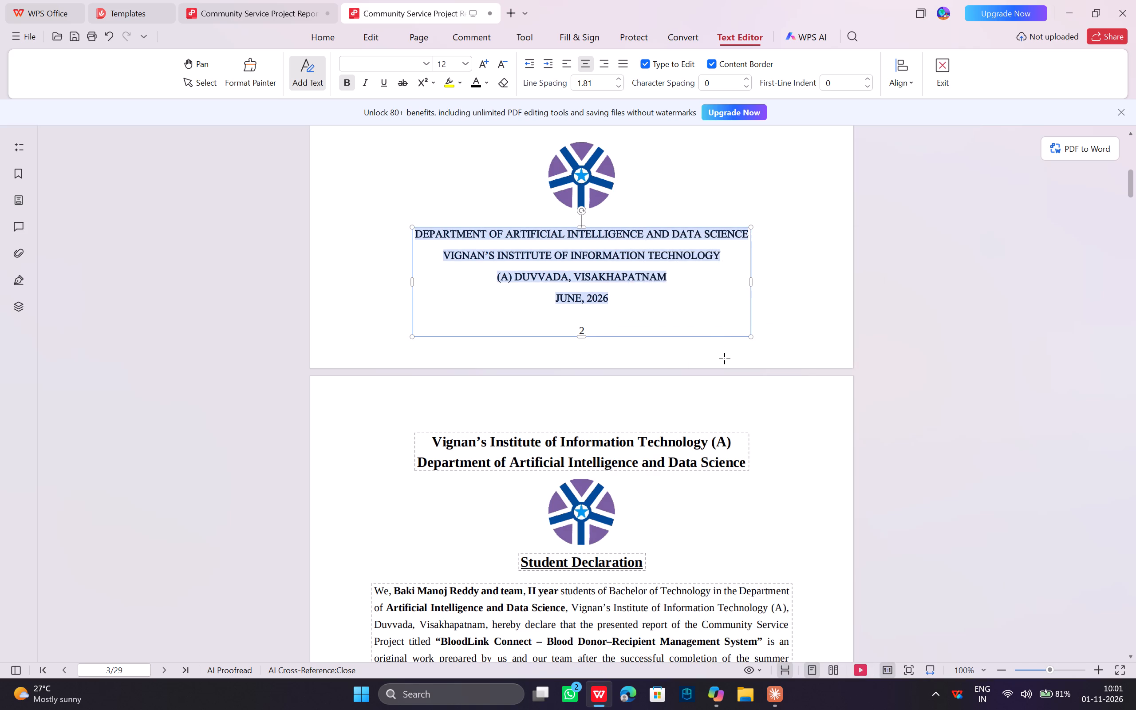
left_click(724, 358)
Set the two-line institute and department heading on page 3 in Times New Roman.
scroll(724, 358, "down", 2)
scroll(816, 423, "down", 3)
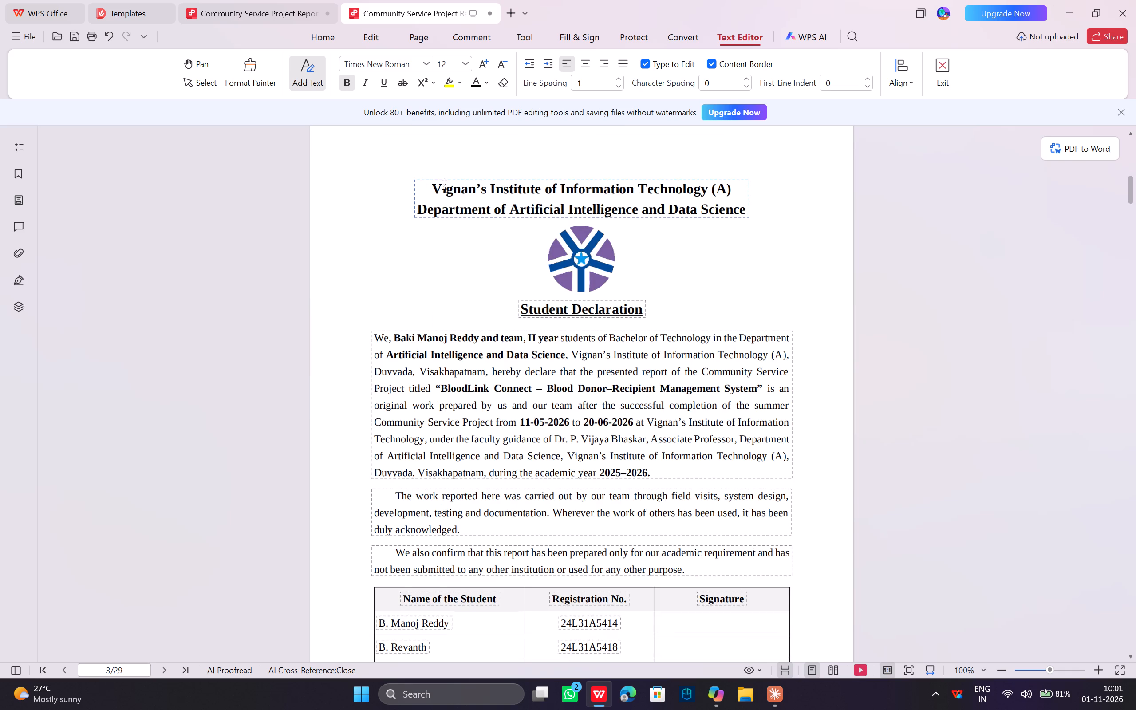
left_click_drag(432, 192, 741, 208)
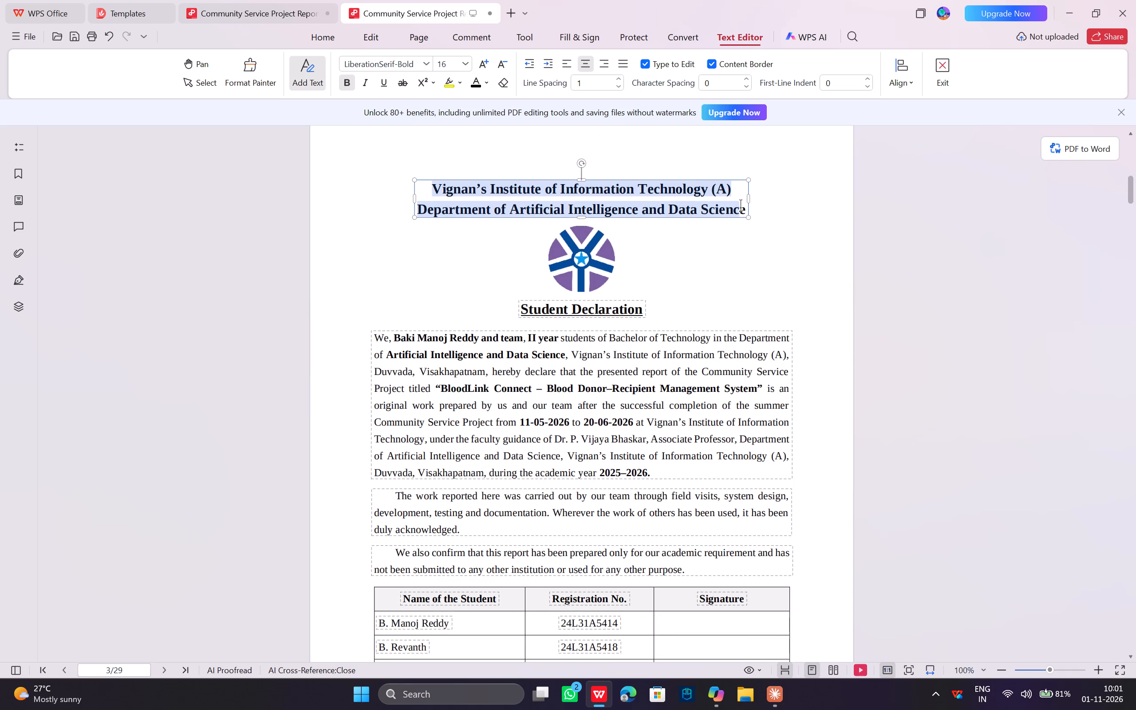
left_click_drag(741, 208, 744, 204)
right_click(706, 192)
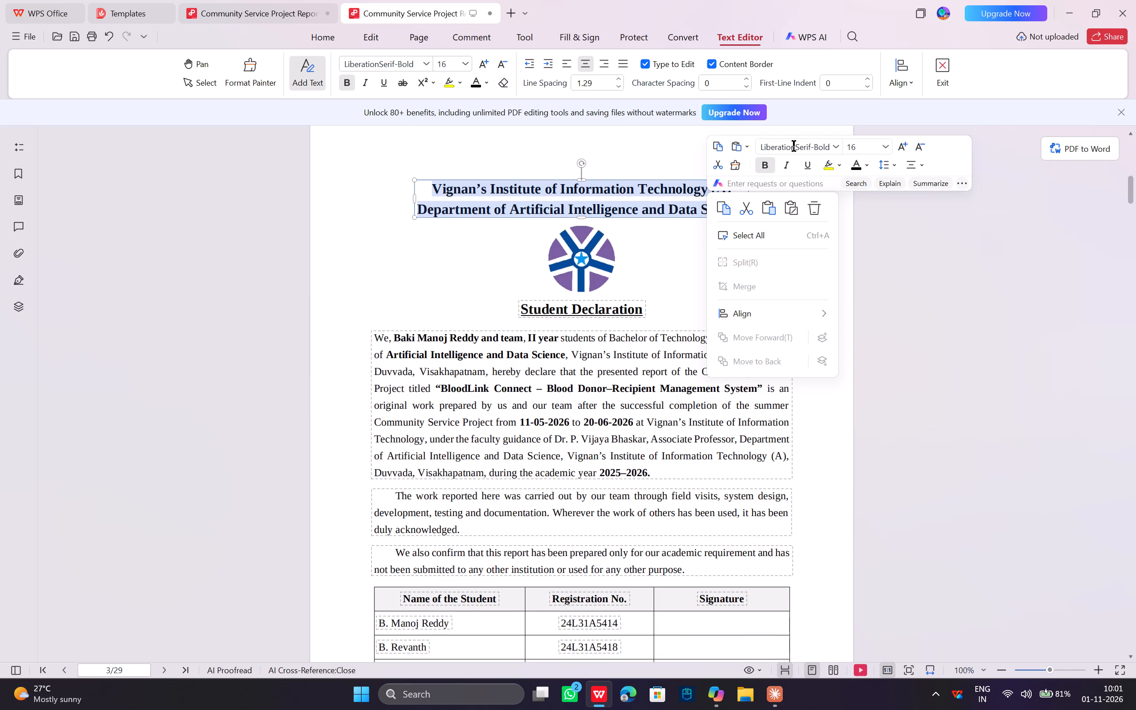
left_click(830, 147)
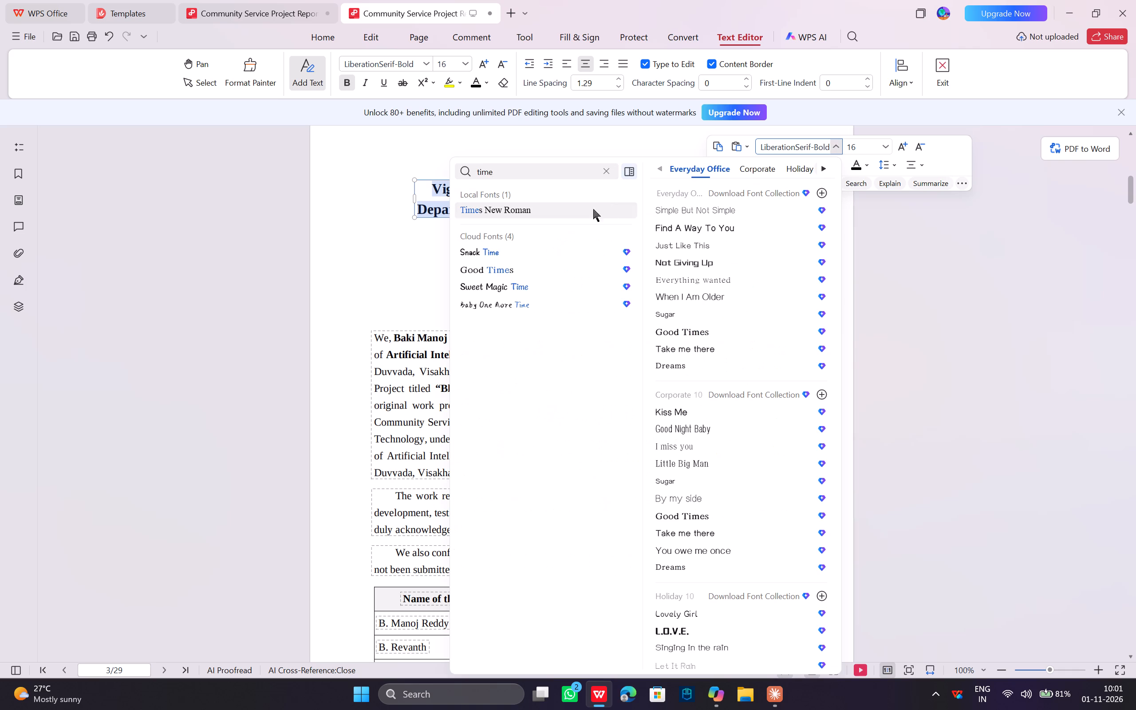
left_click_drag(584, 219, 589, 209)
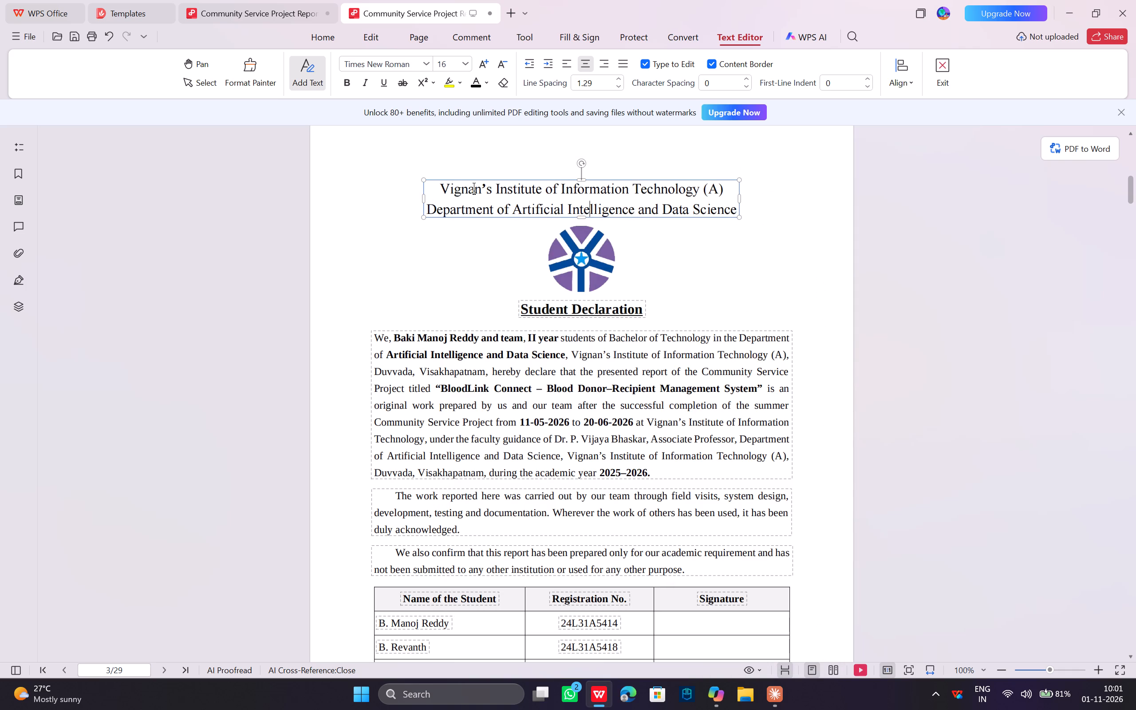
Make the two-line institute and department heading on page 3 bold.
left_click_drag(442, 190, 741, 197)
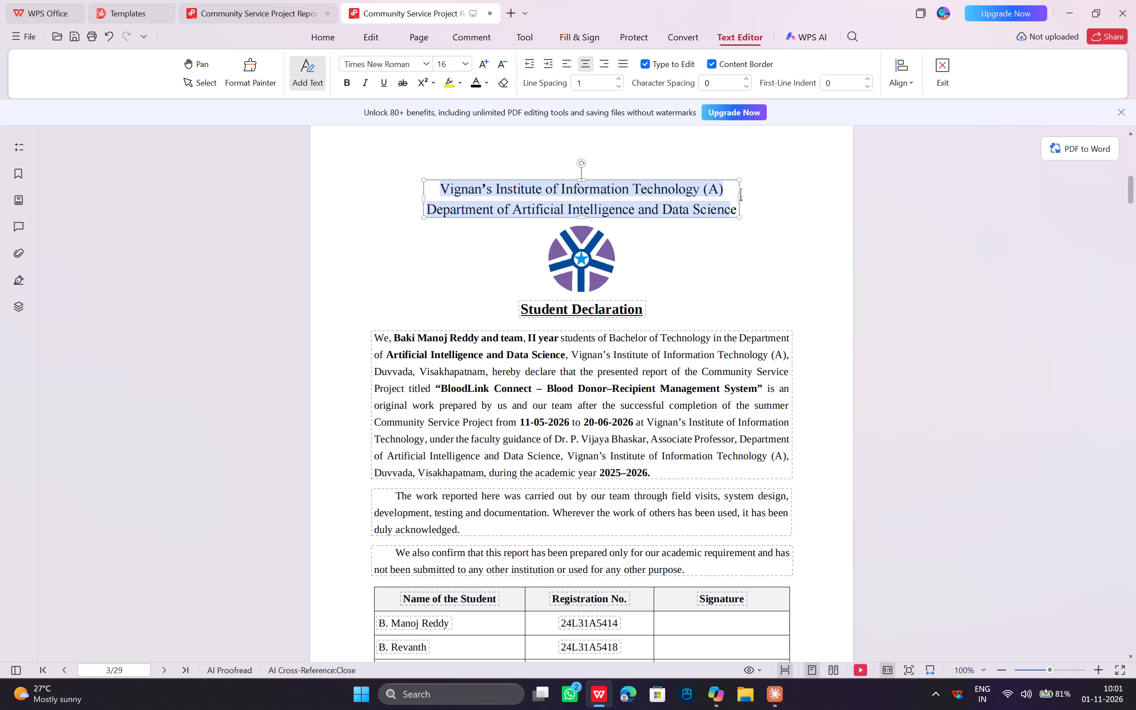
left_click_drag(741, 197, 757, 193)
left_click(502, 205)
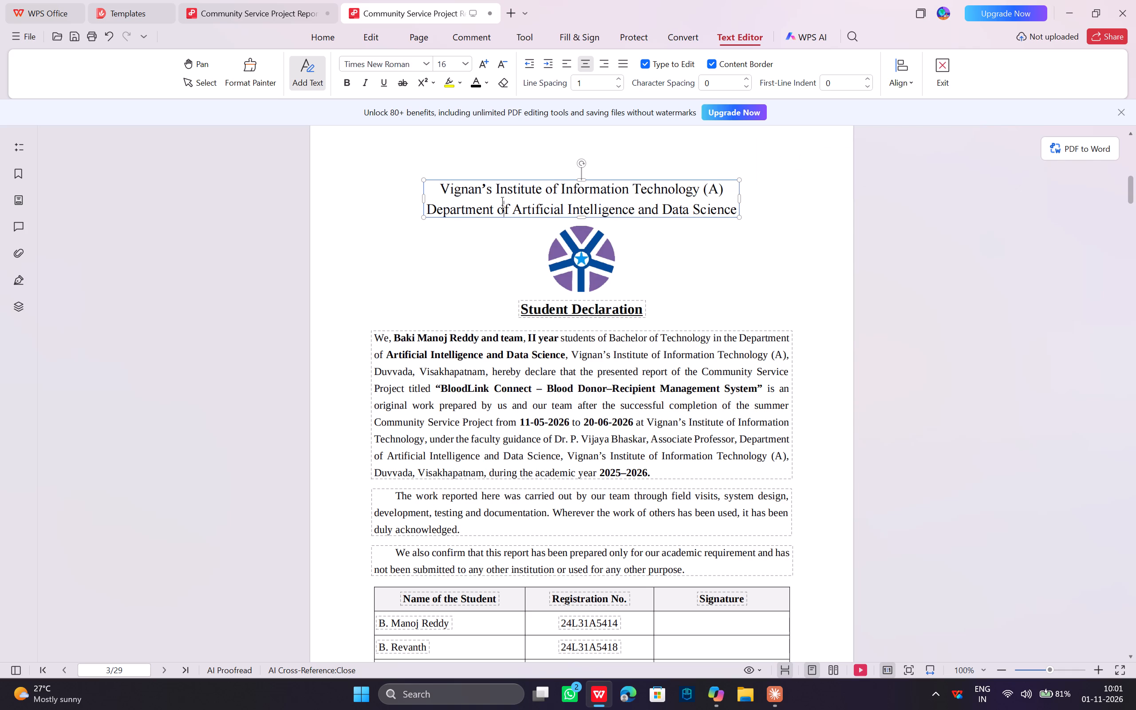
right_click(502, 205)
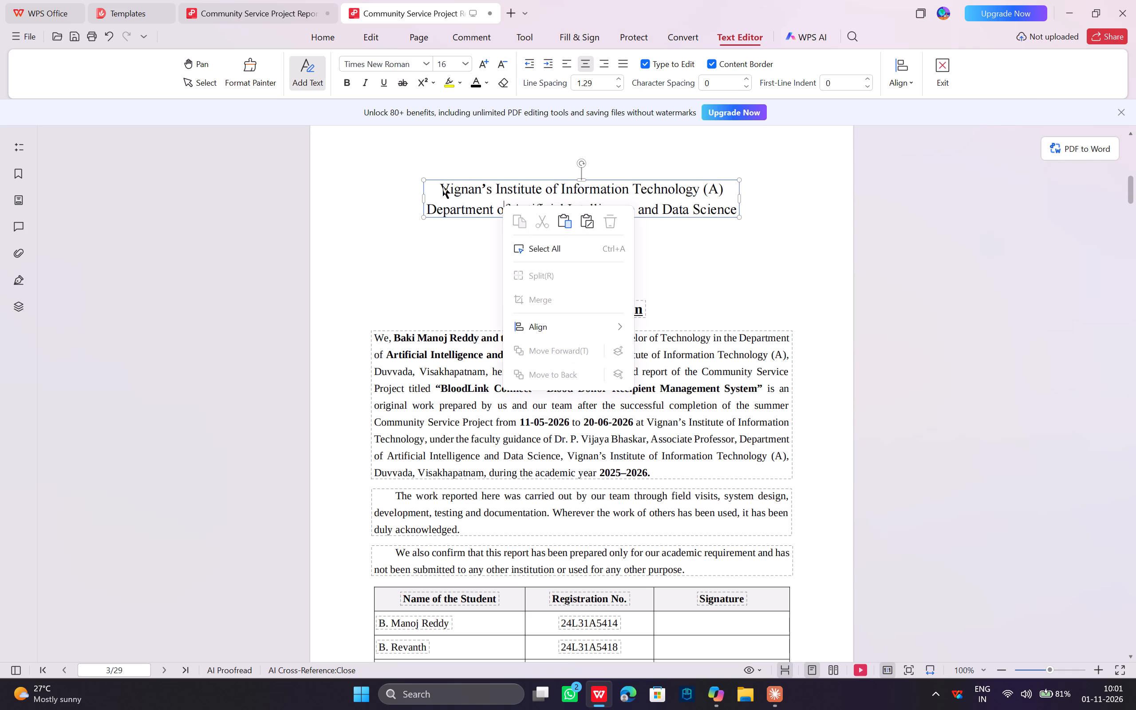
left_click(439, 181)
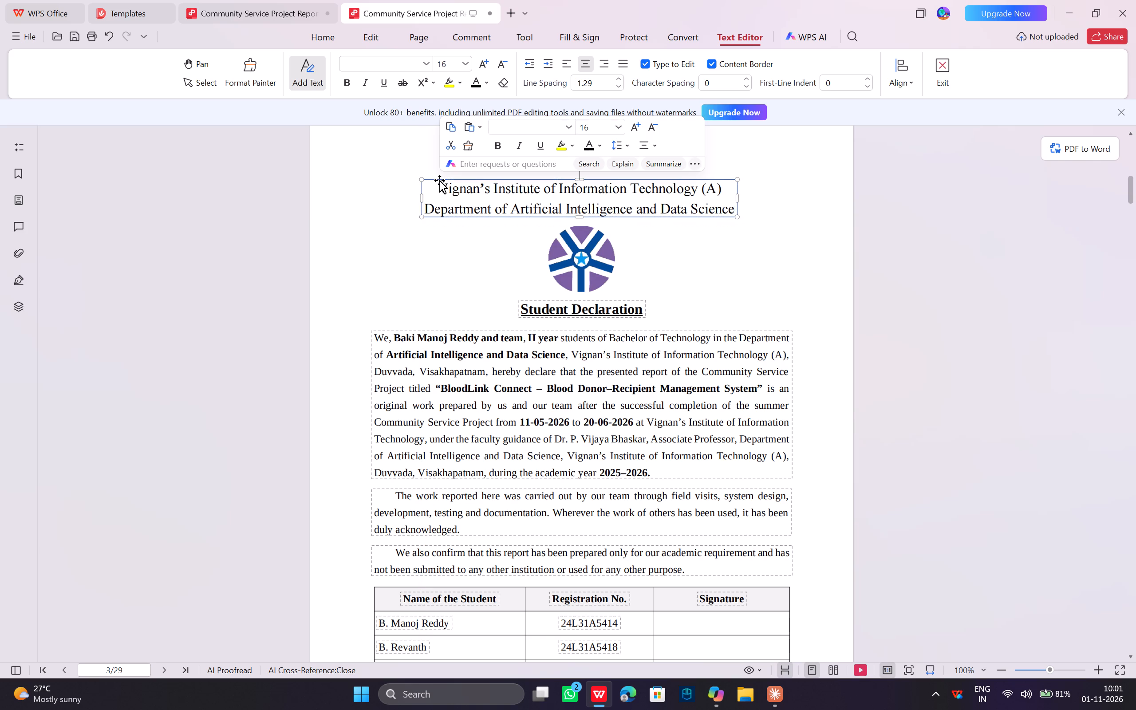
left_click(454, 258)
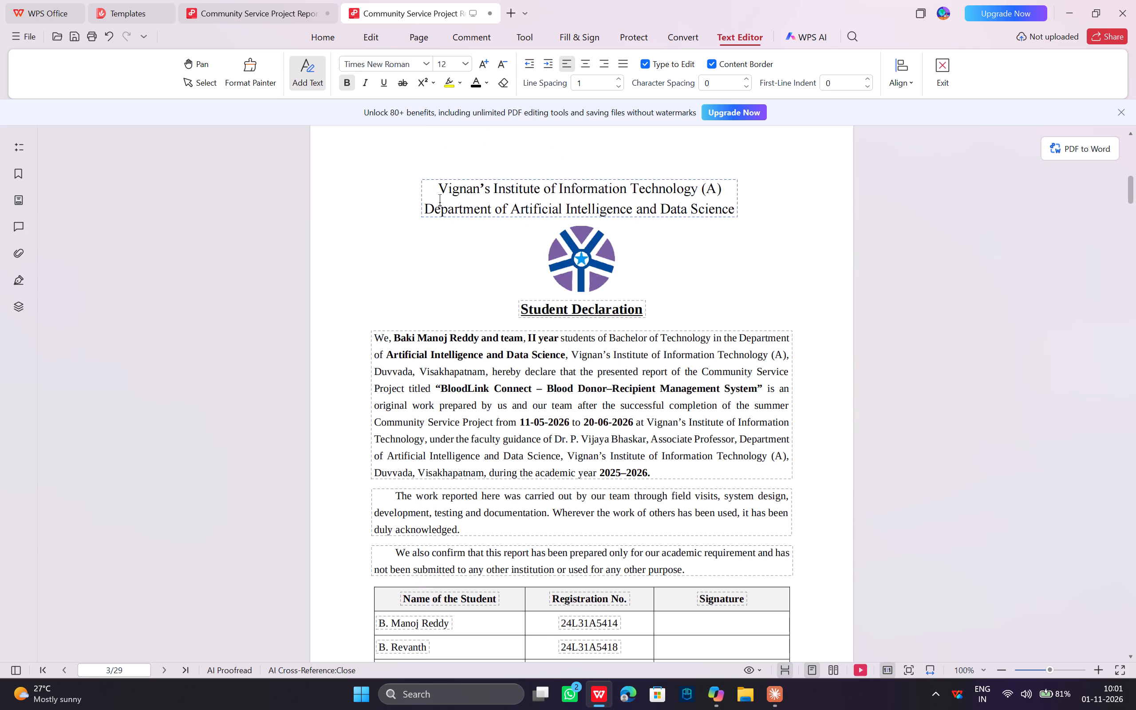
left_click_drag(440, 189, 727, 206)
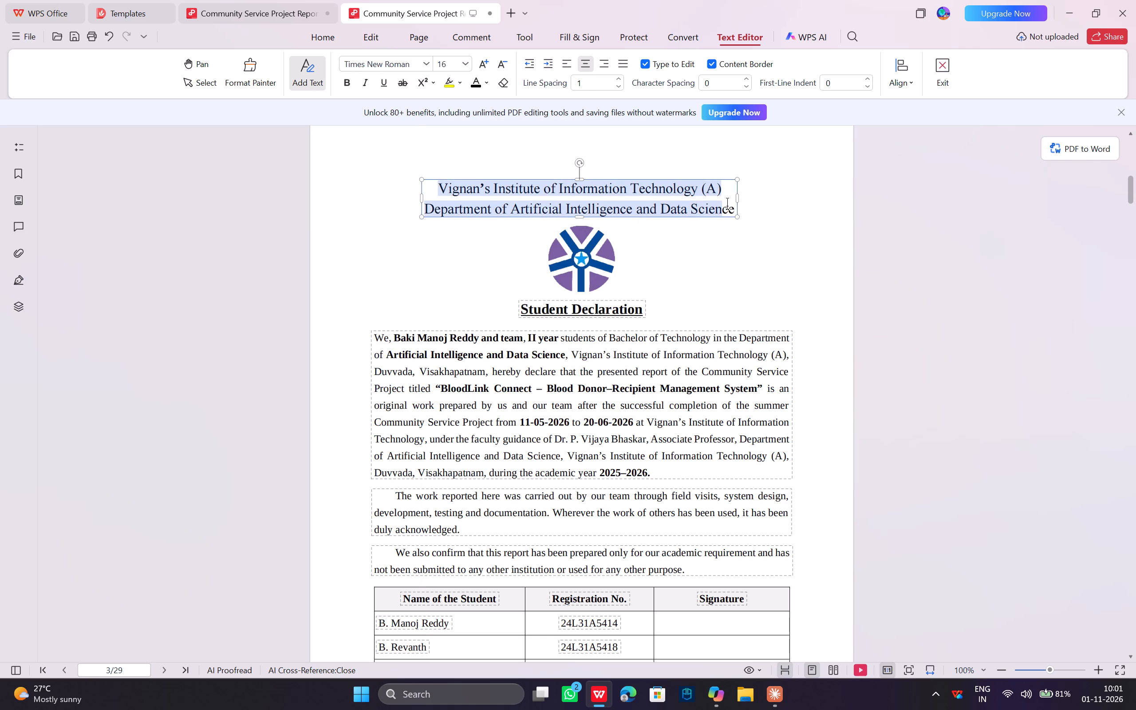
left_click_drag(727, 206, 735, 206)
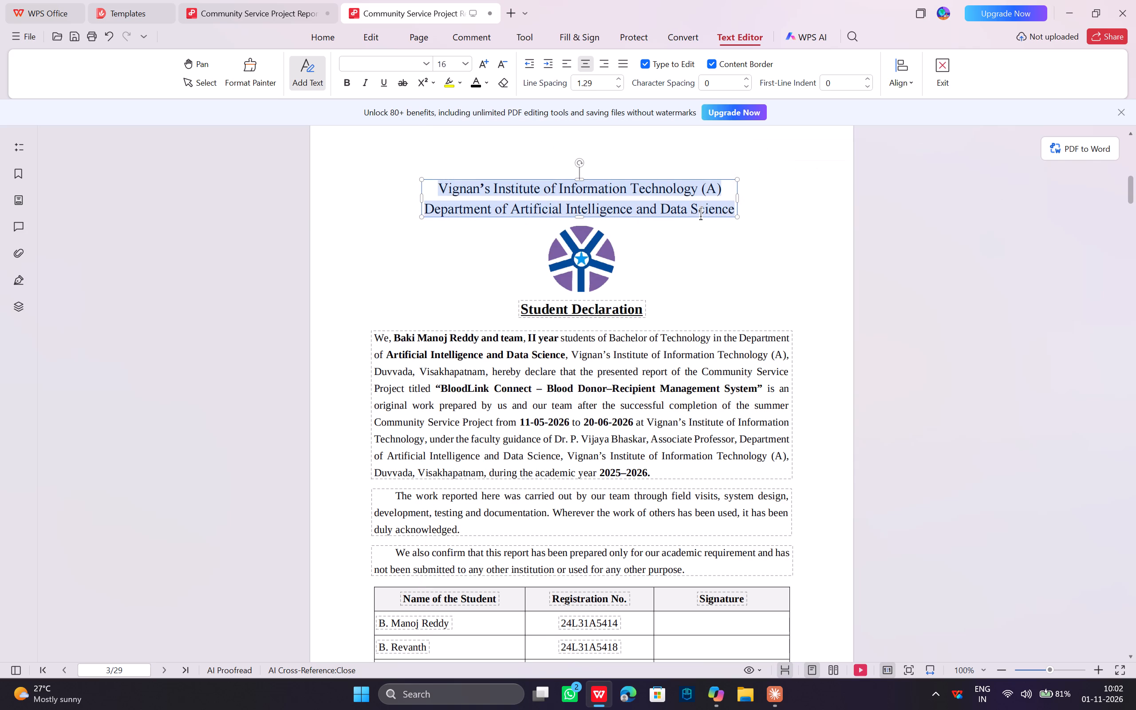
right_click(697, 216)
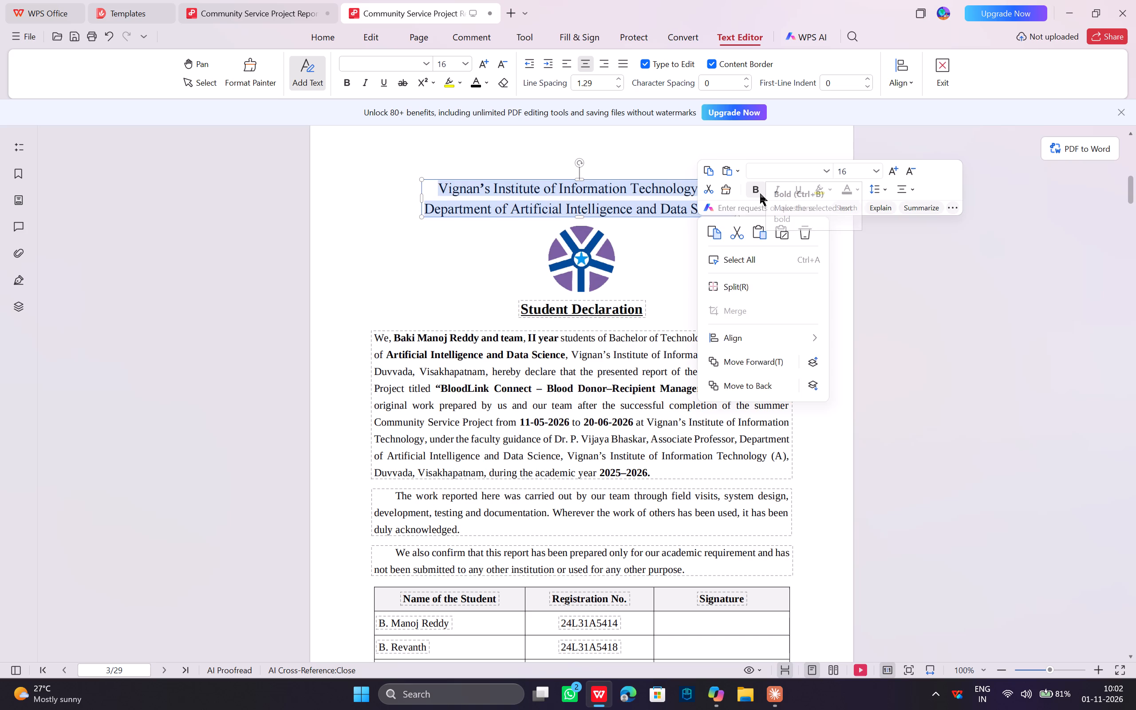
left_click(760, 193)
left_click(761, 245)
Set the "Student Declaration" heading on page 3 in bold Times New Roman.
scroll(761, 245, "down", 1)
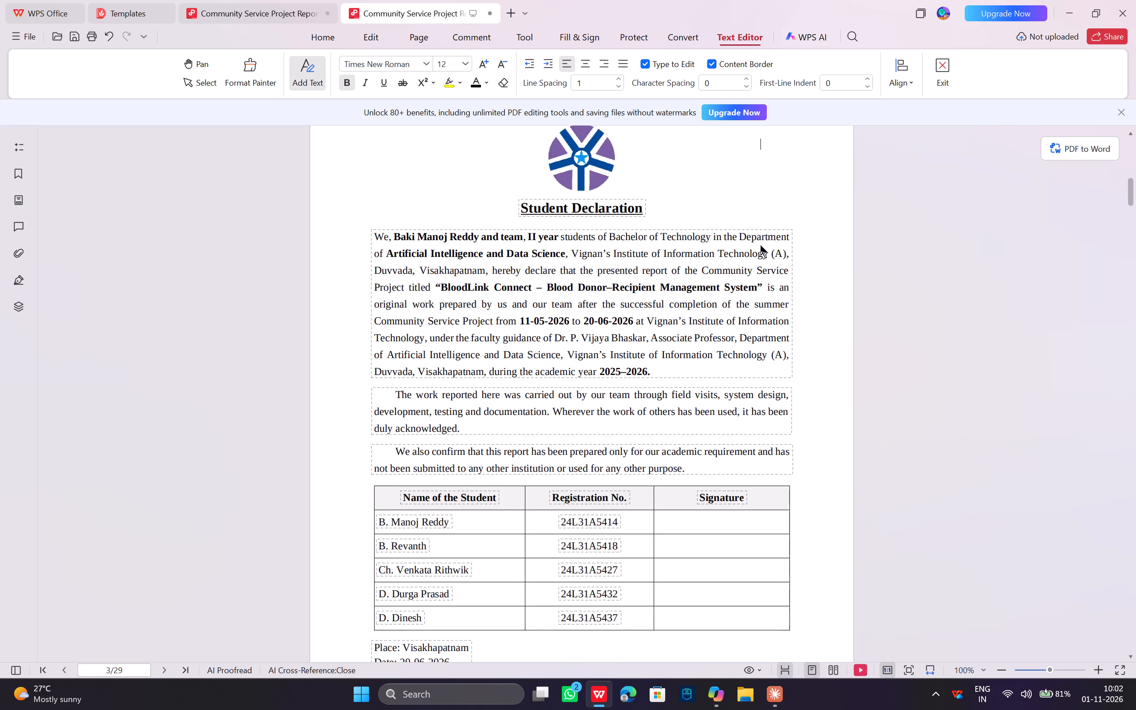
scroll(761, 245, "left", 1)
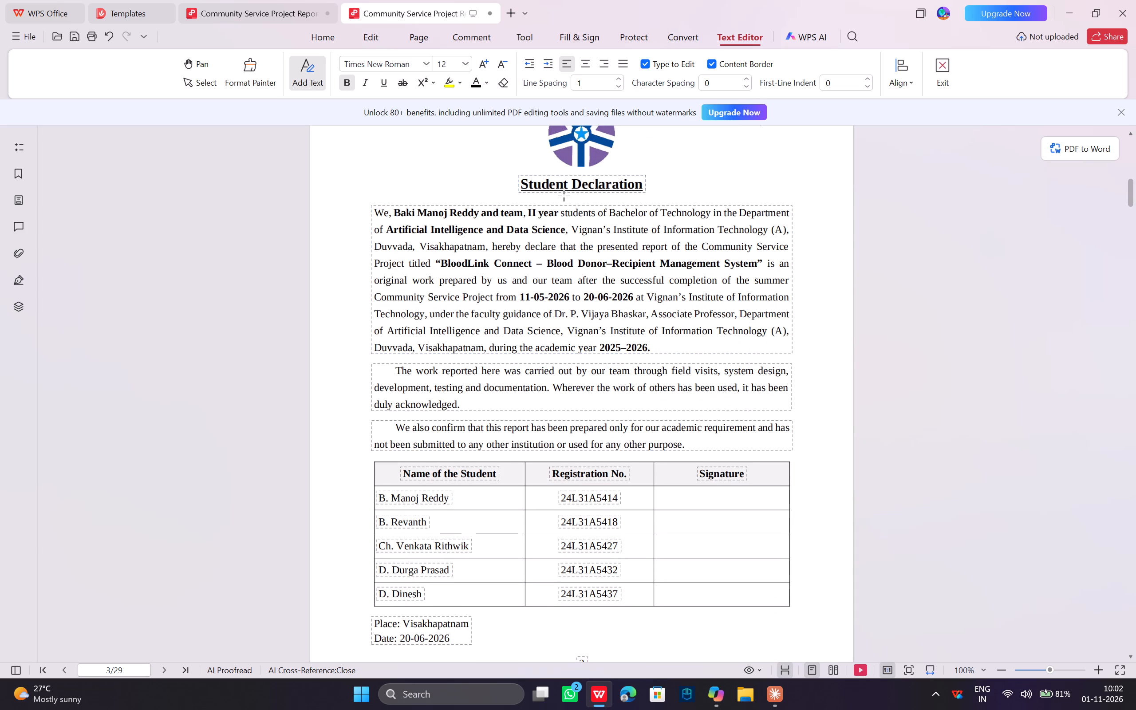
left_click_drag(524, 184, 641, 178)
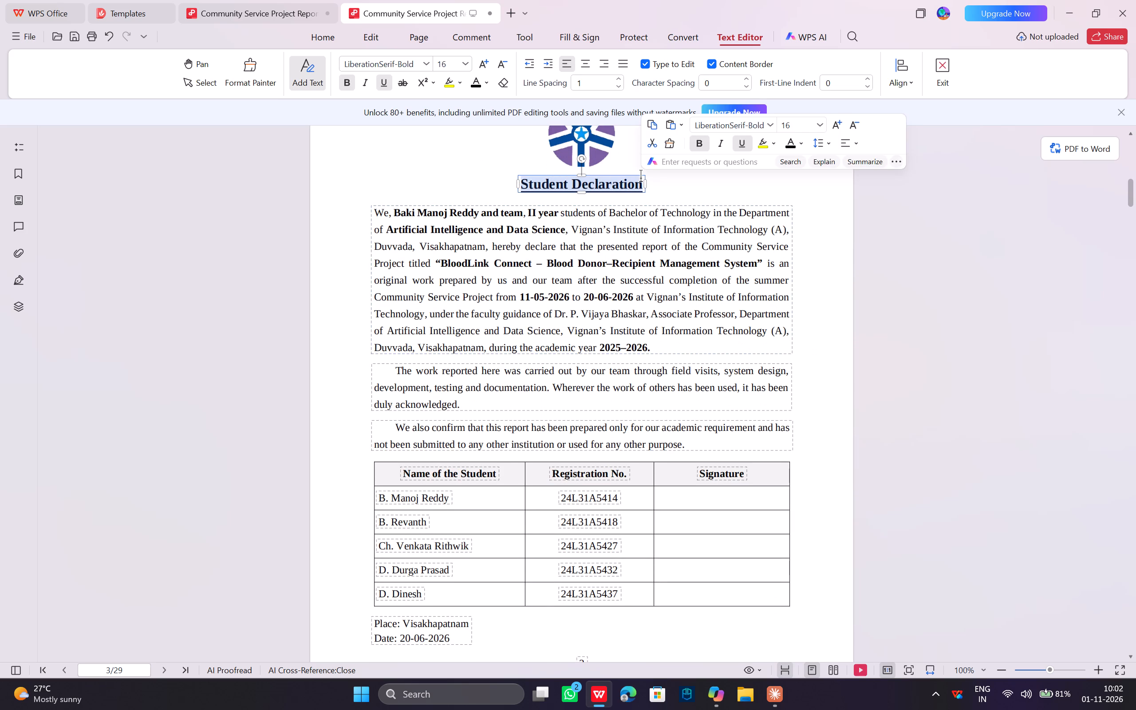
left_click(722, 125)
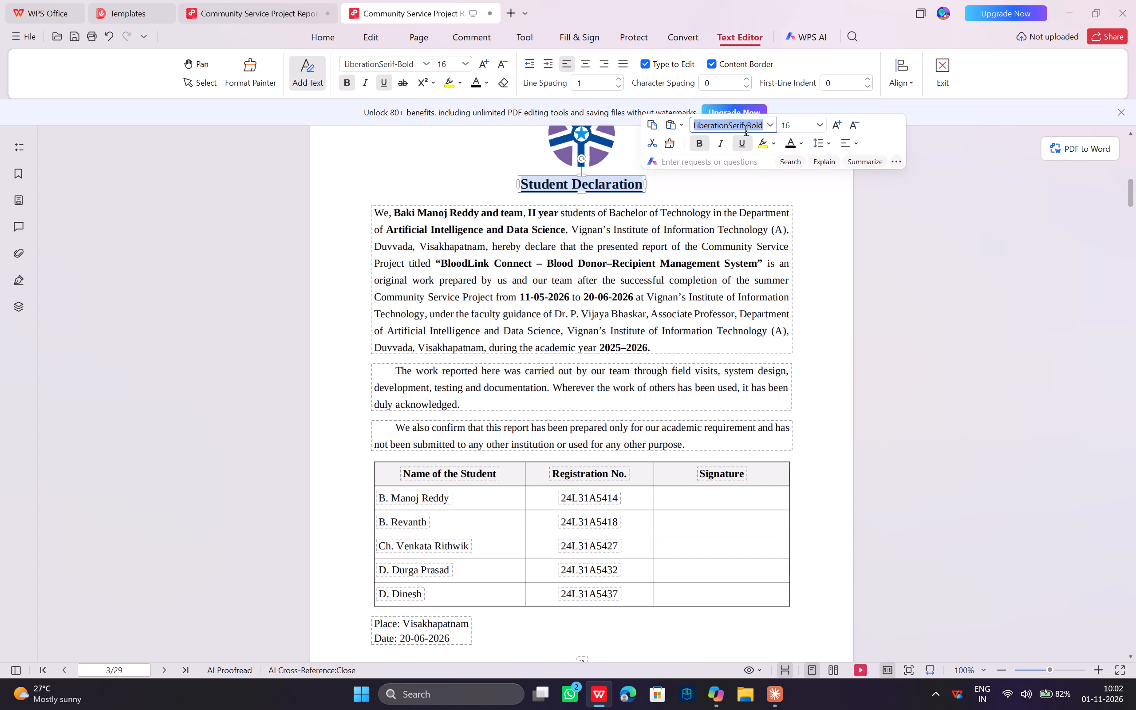
left_click(774, 126)
left_click(757, 186)
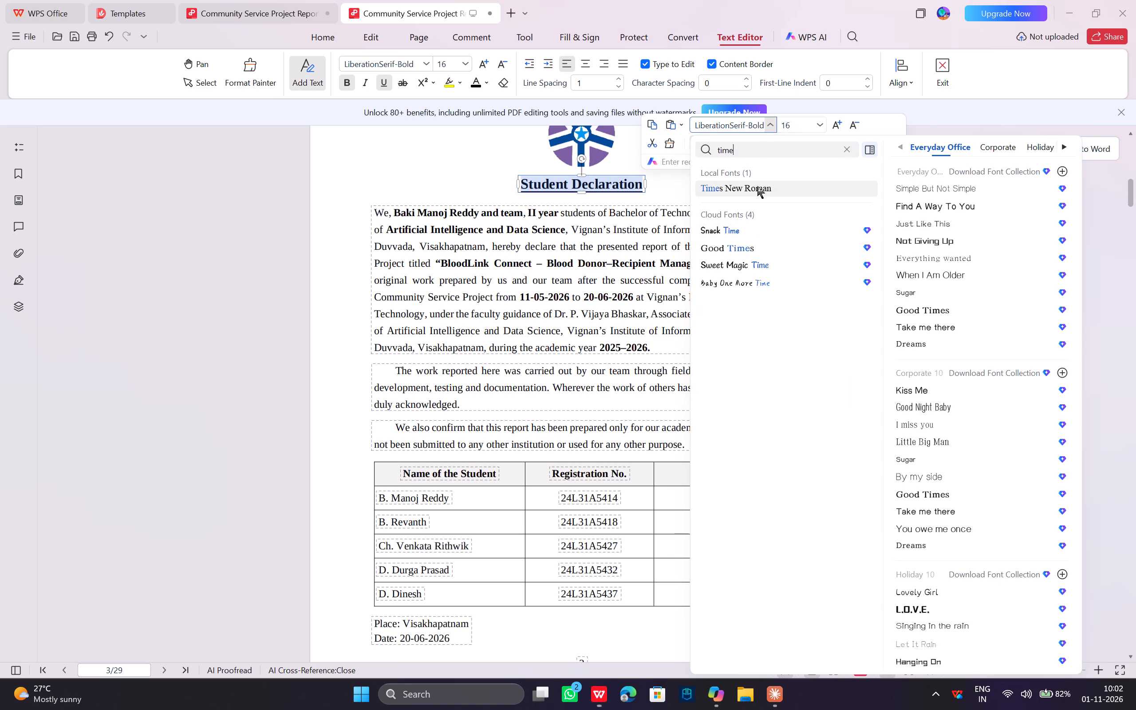
left_click(698, 148)
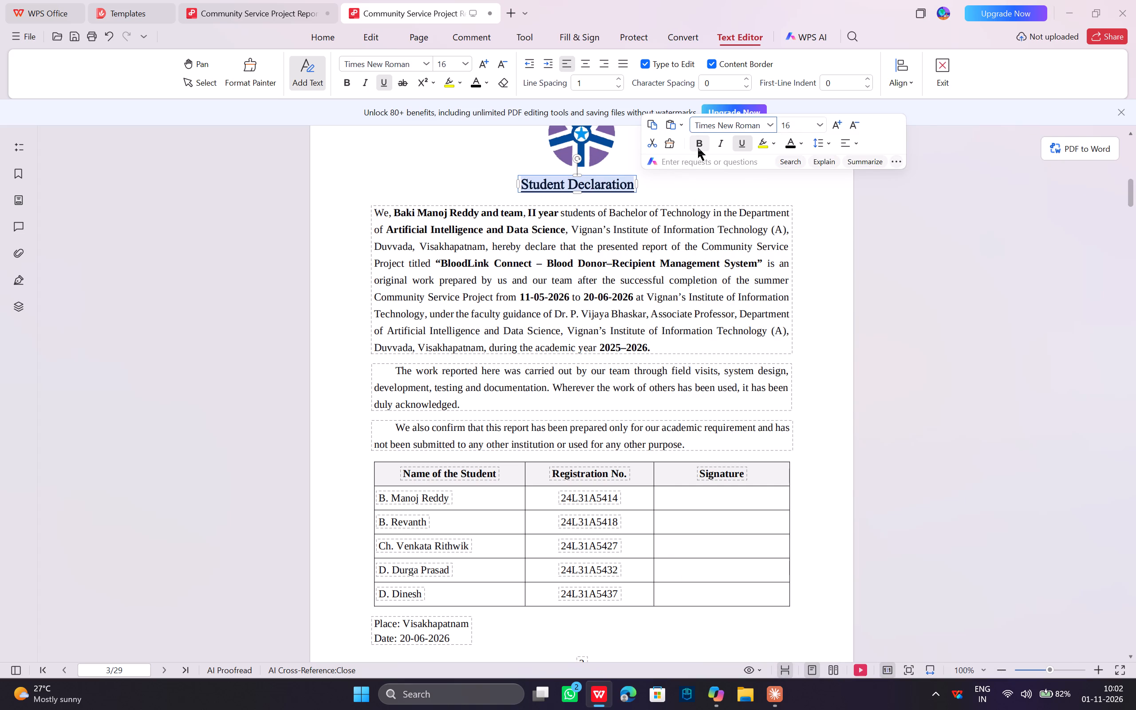
left_click(753, 195)
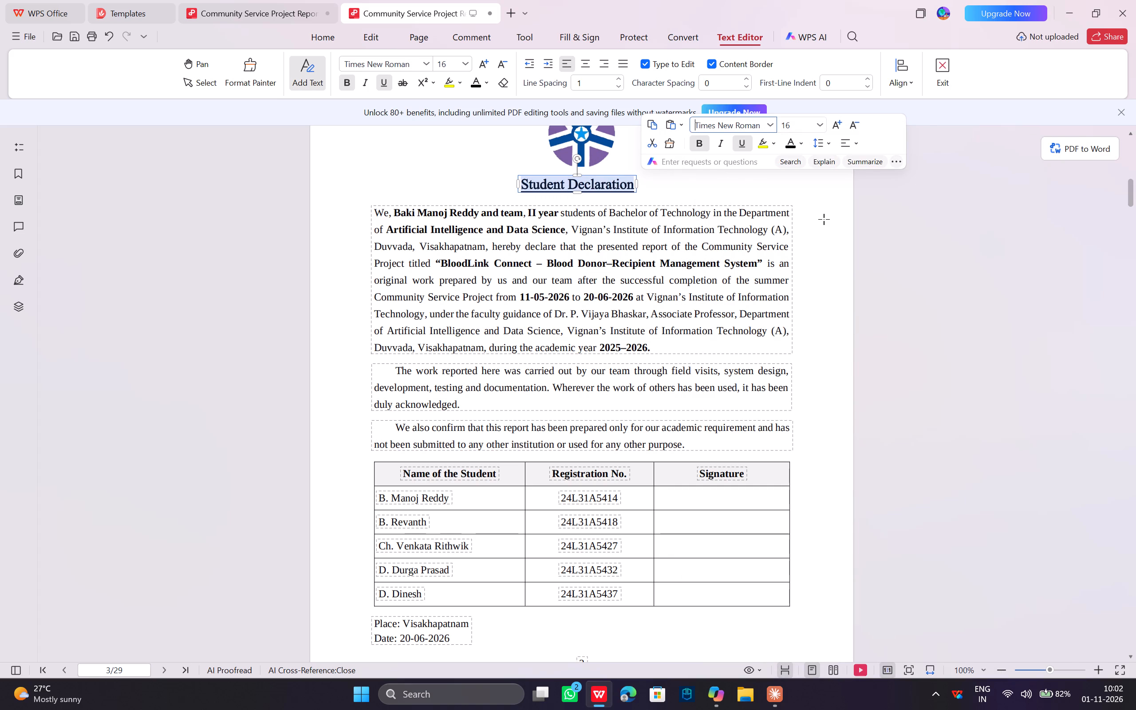
left_click(823, 219)
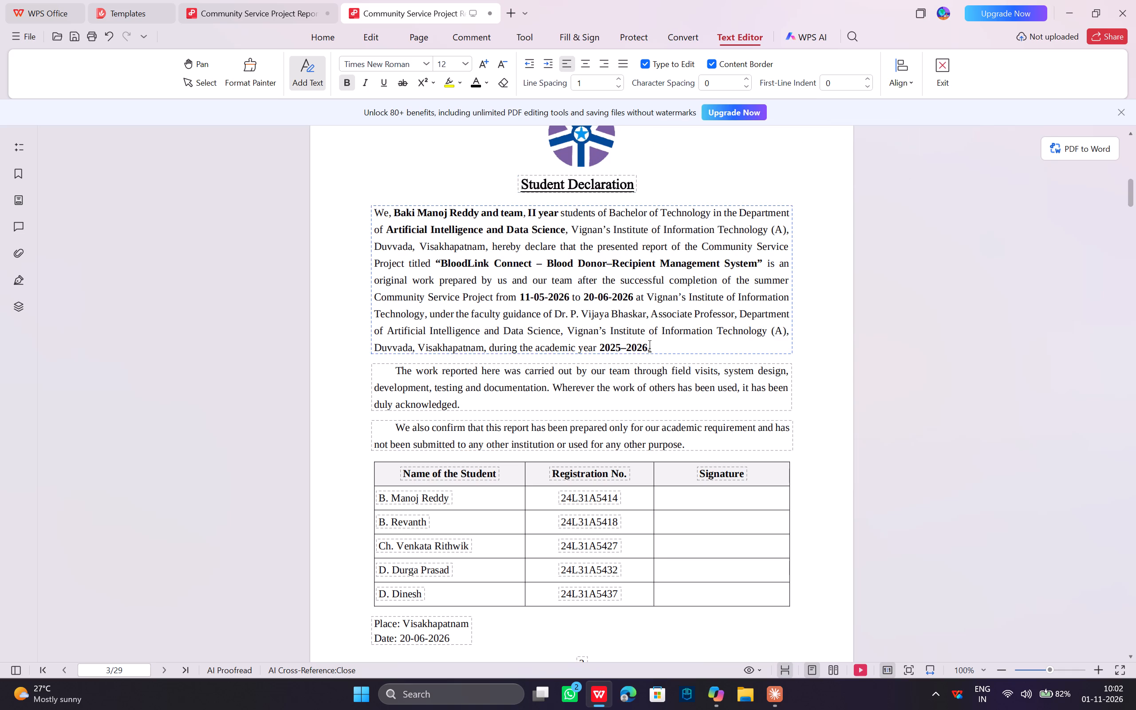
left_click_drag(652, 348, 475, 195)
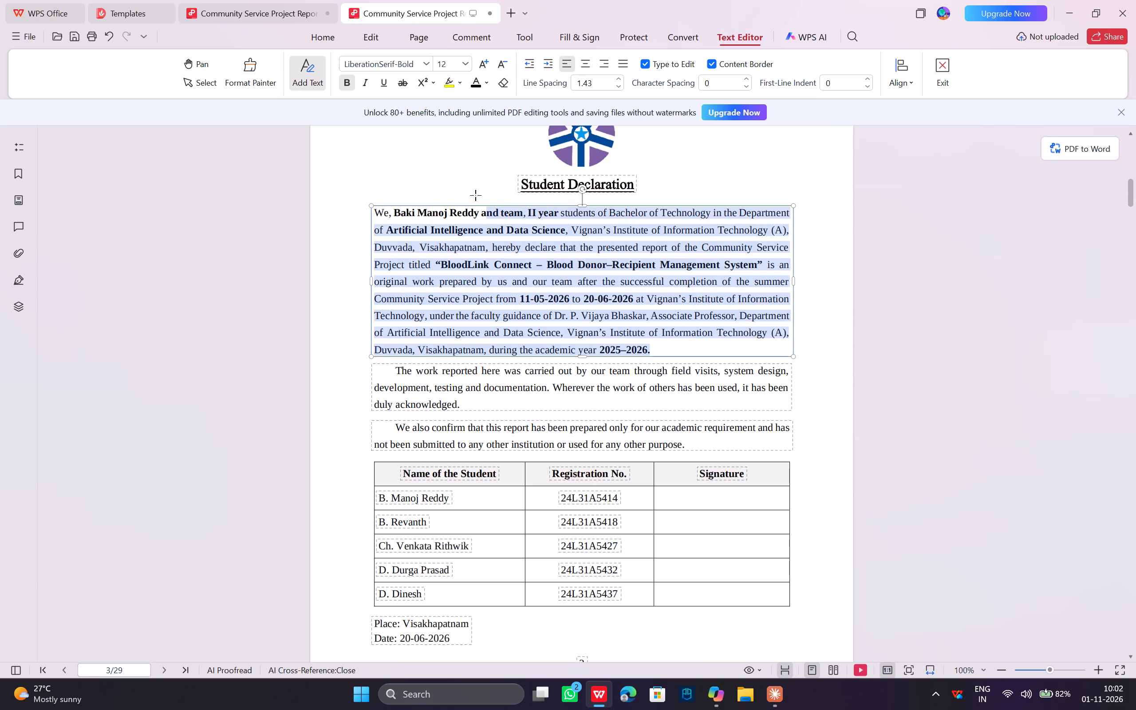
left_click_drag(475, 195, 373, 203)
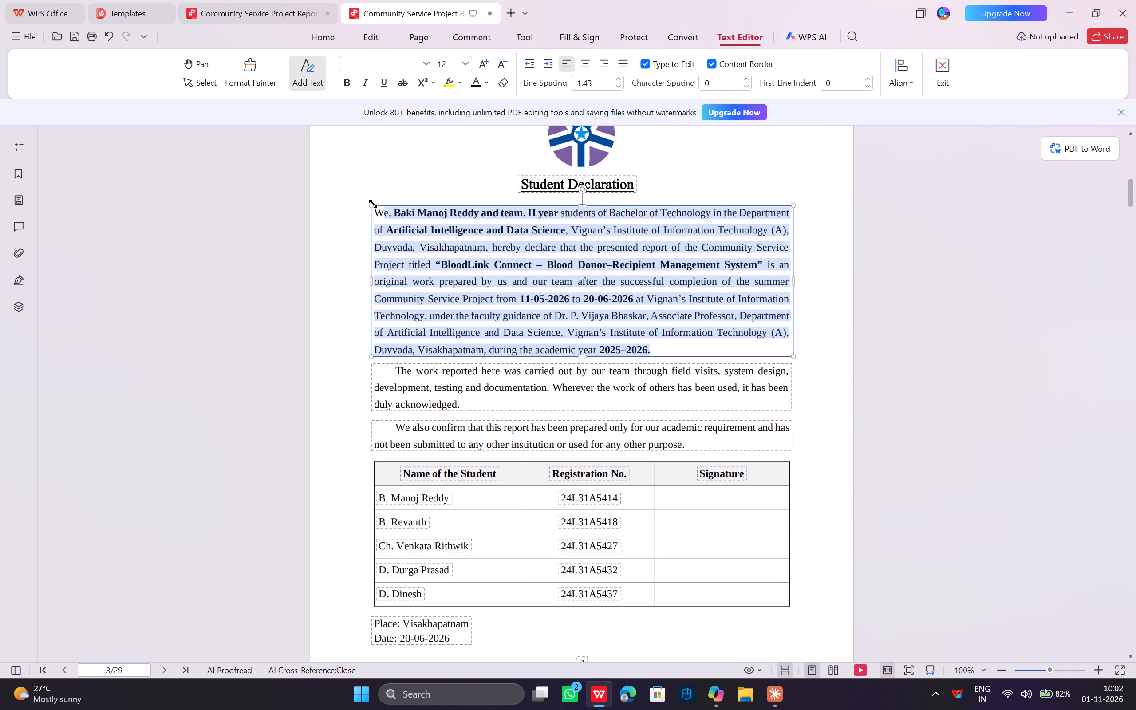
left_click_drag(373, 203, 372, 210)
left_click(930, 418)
Review the text formatting on the pages before and after the Student Declaration page.
scroll(930, 418, "down", 2)
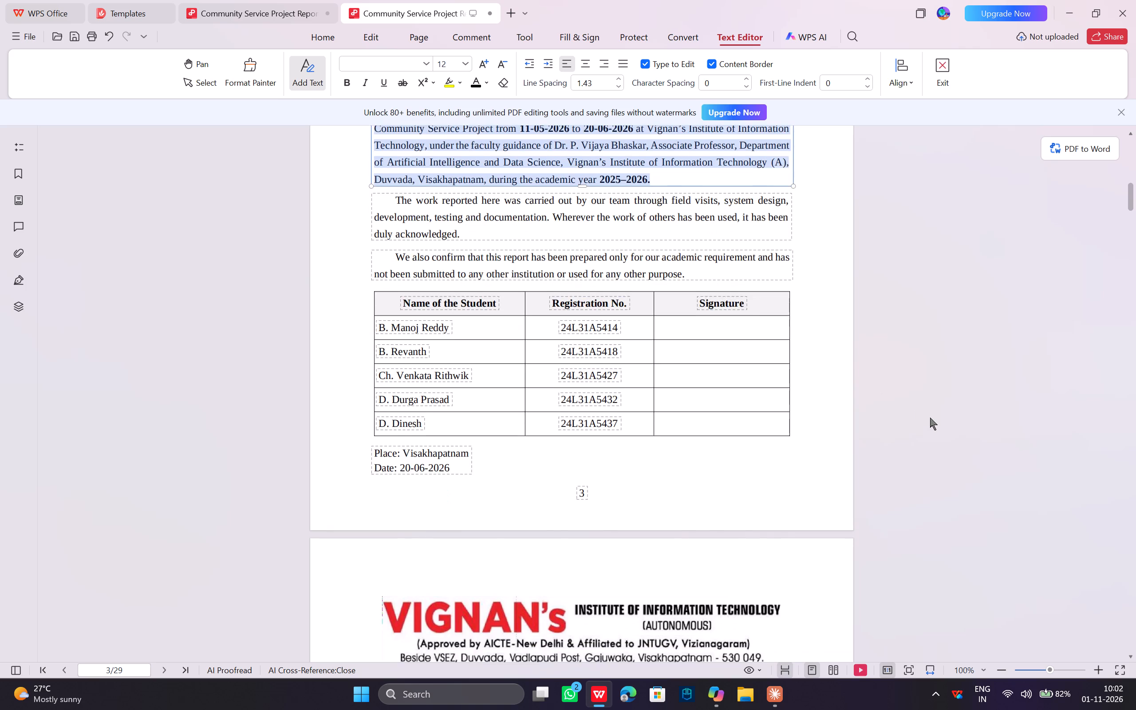
scroll(930, 418, "down", 4)
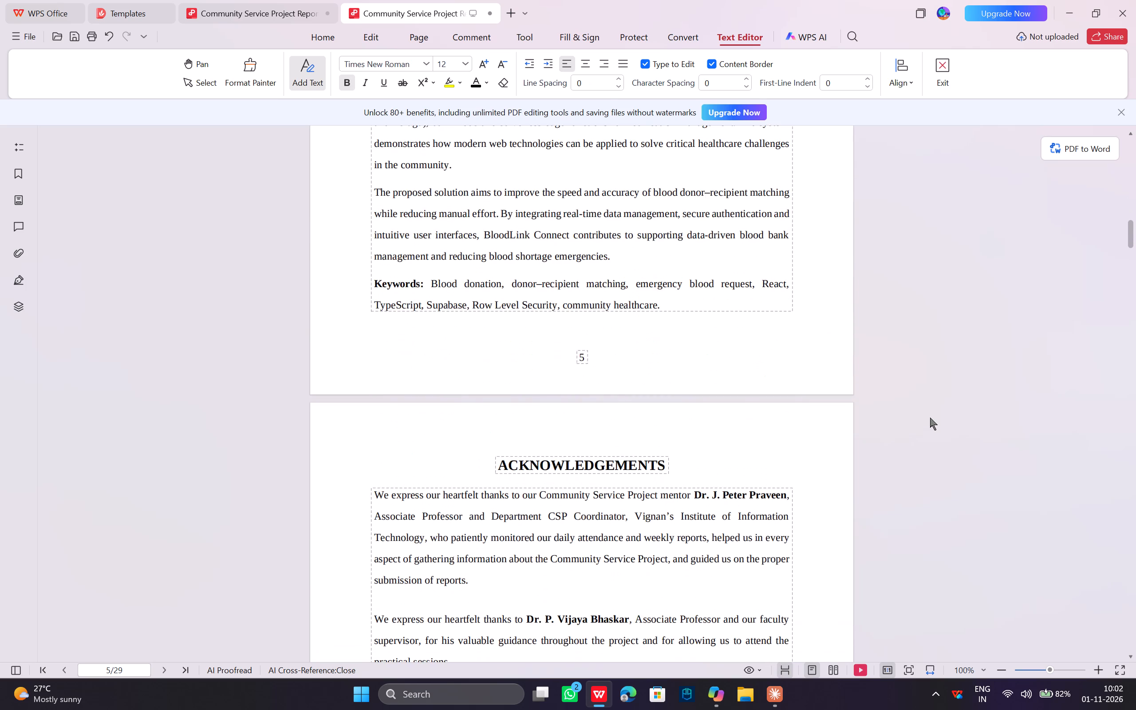
scroll(930, 418, "up", 4)
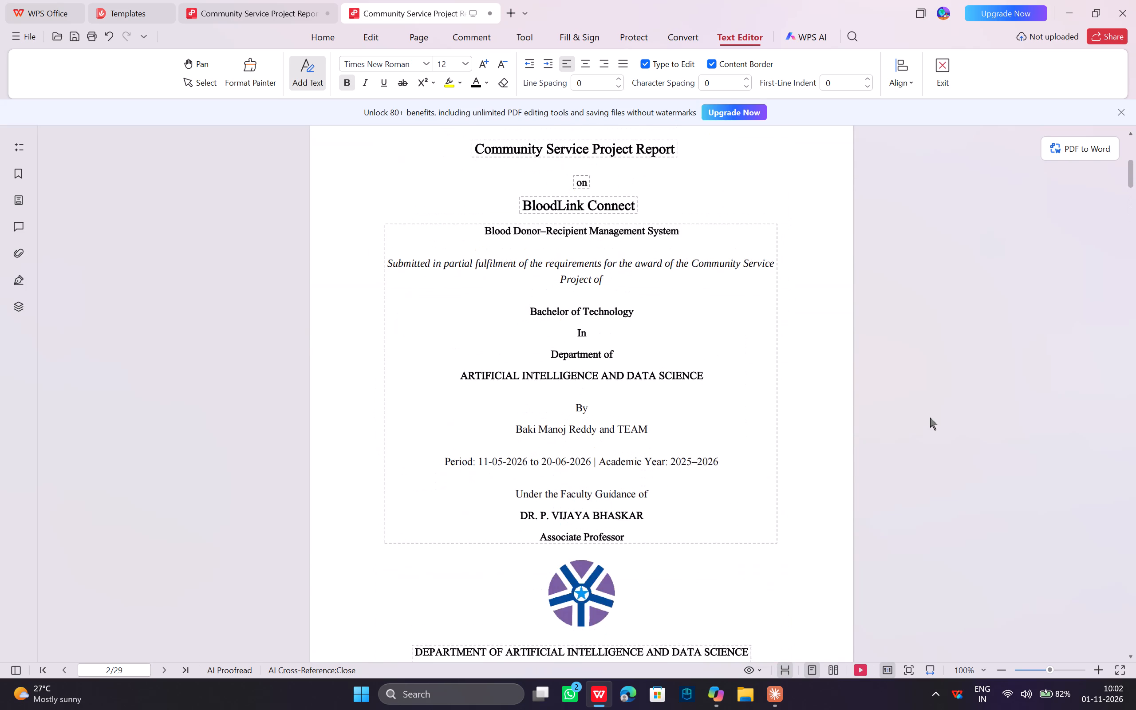
scroll(930, 418, "down", 1)
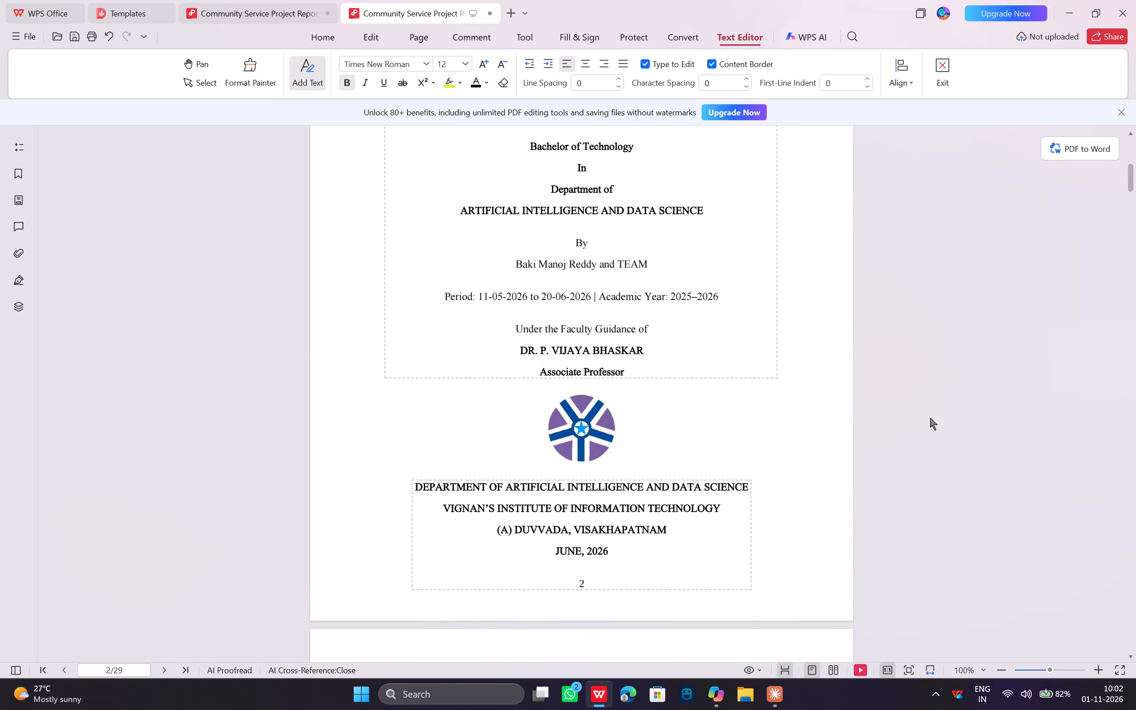
scroll(930, 418, "down", 1)
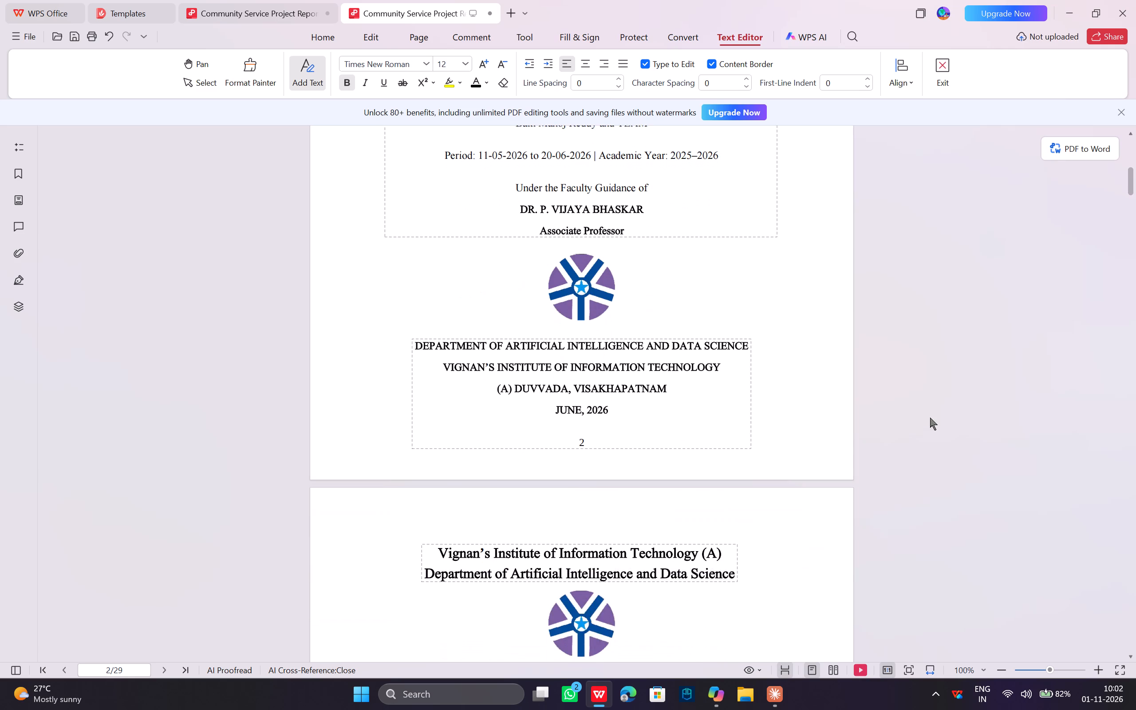
scroll(930, 418, "down", 1)
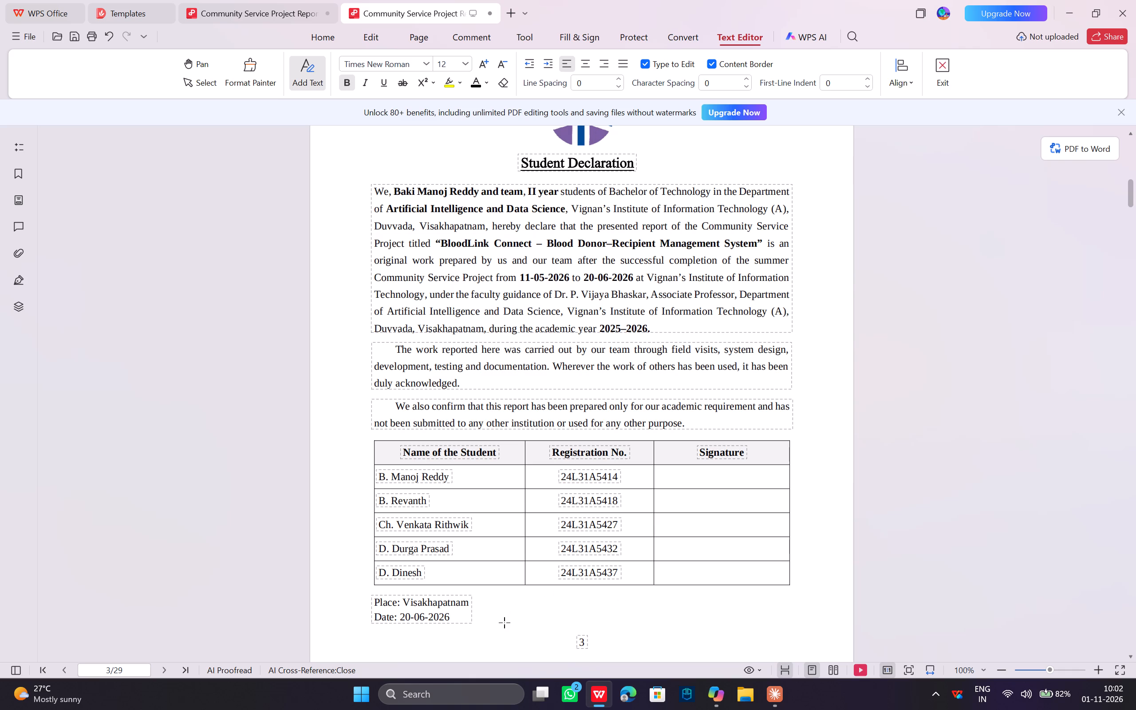
Delete the "Name of the Student" header text from the student table on page 3.
left_click_drag(504, 623, 408, 523)
scroll(487, 601, "down", 1)
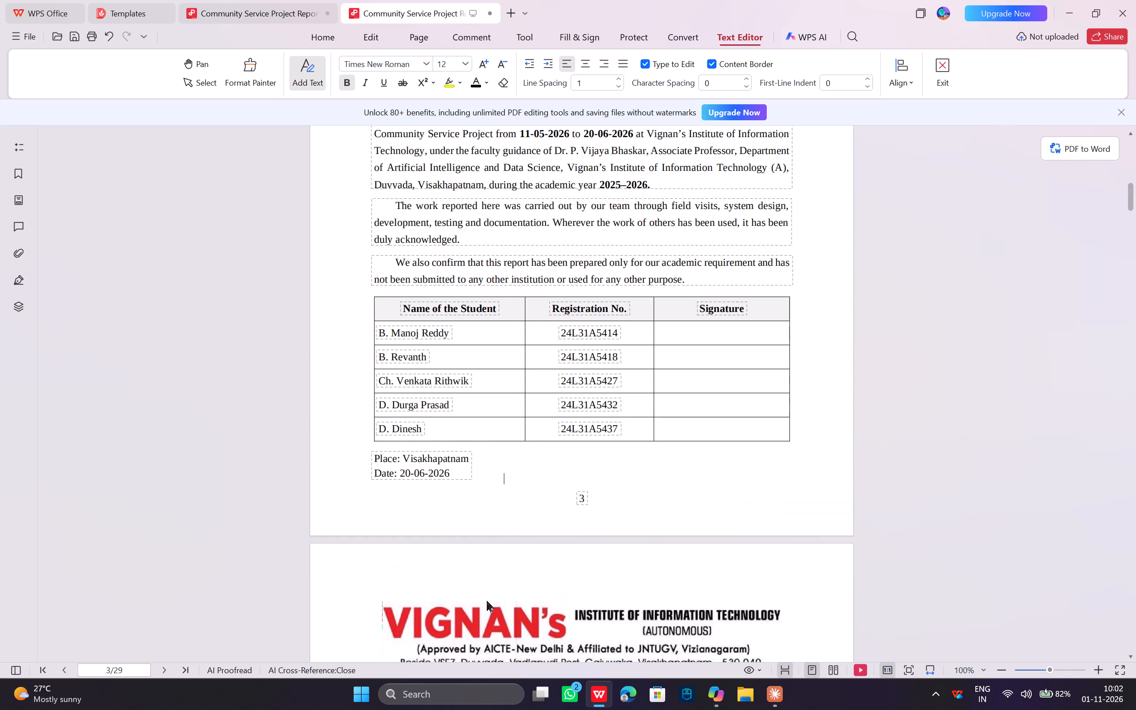
right_click(511, 375)
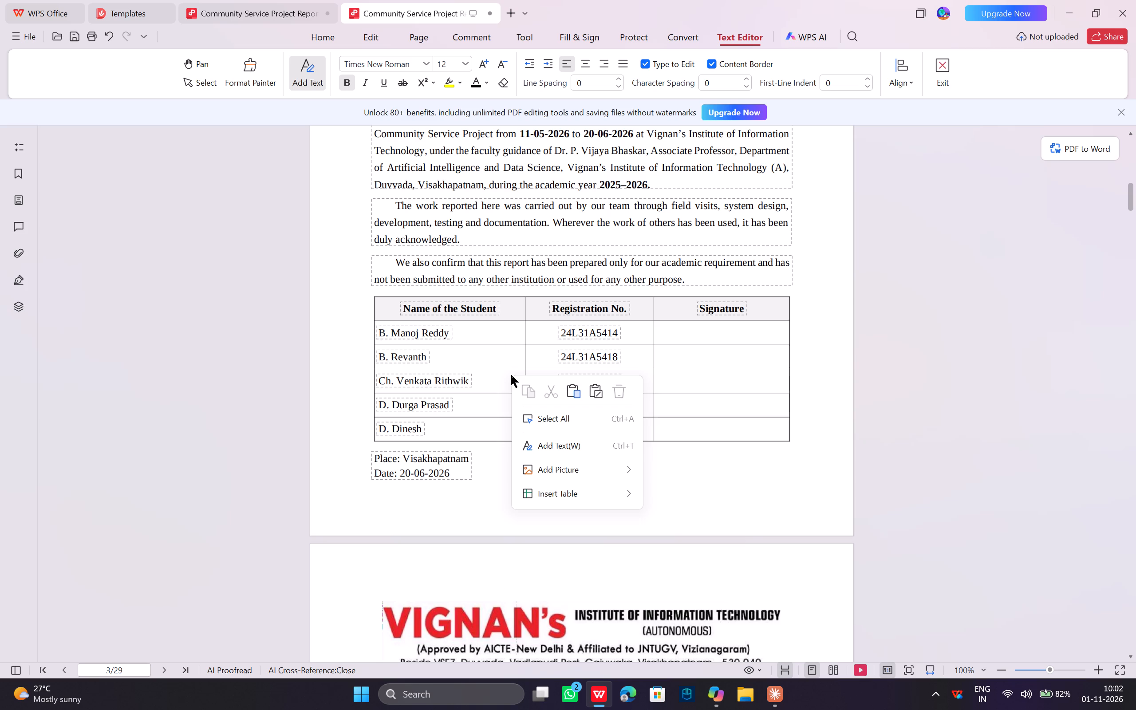
left_click(498, 304)
right_click(498, 304)
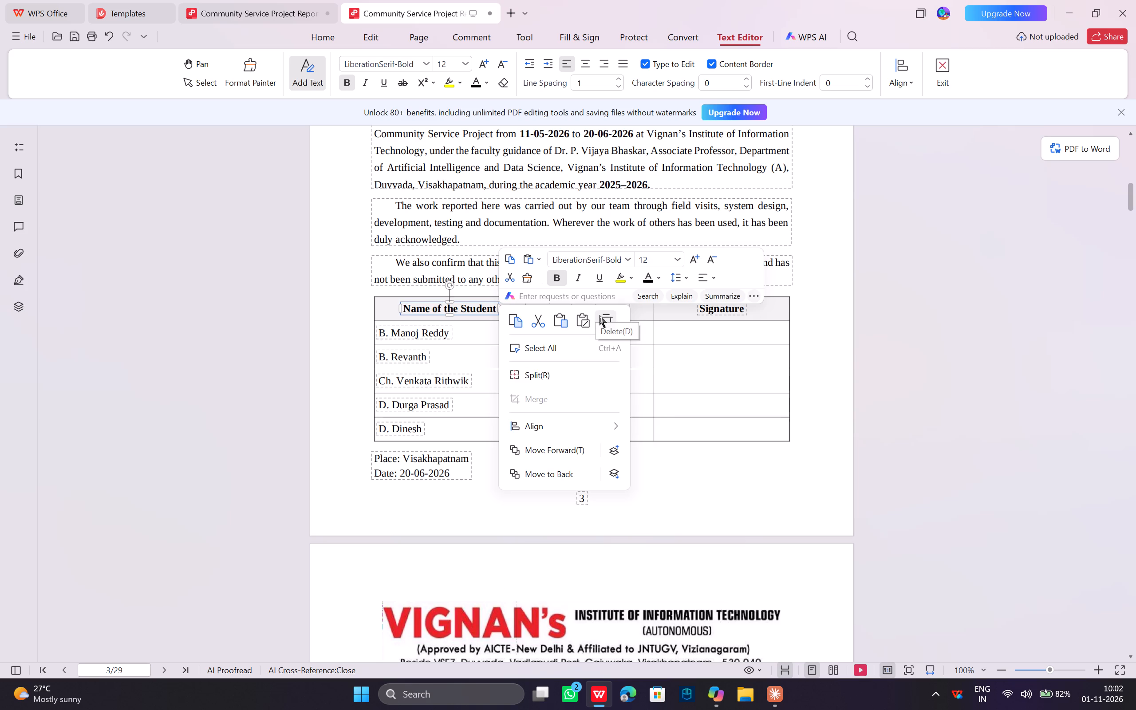
left_click(600, 315)
Try to delete the empty first header cell's shape in the student table on page 3.
left_click(507, 308)
right_click(507, 308)
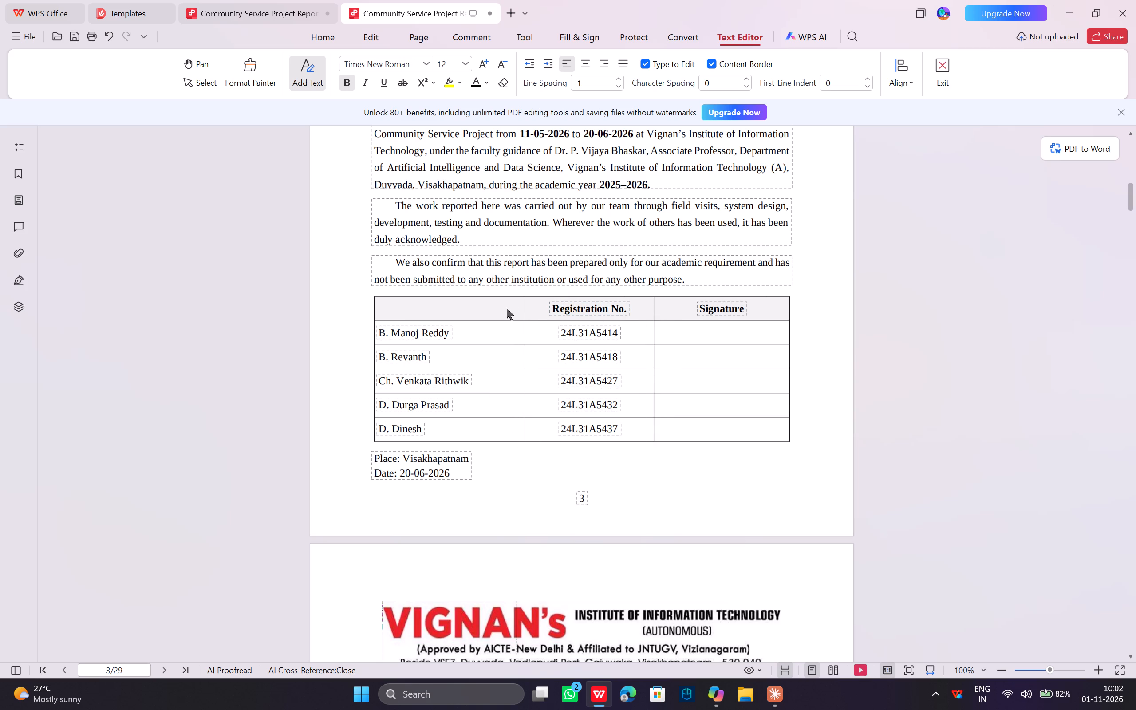
left_click(610, 317)
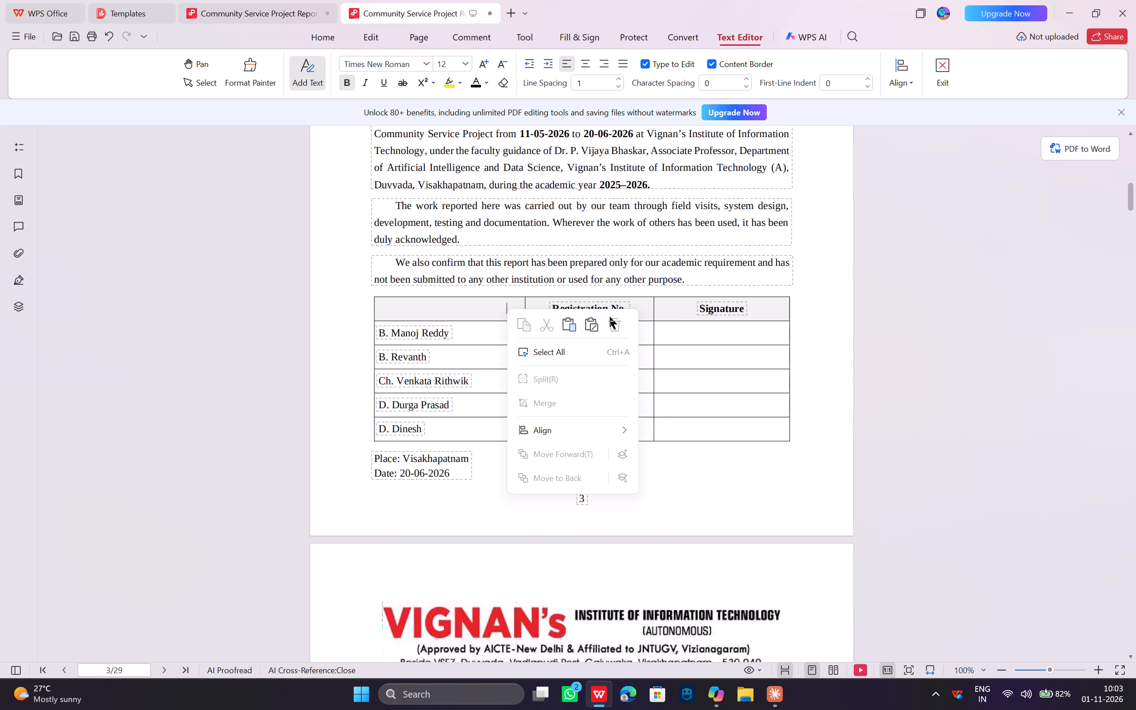
right_click(399, 310)
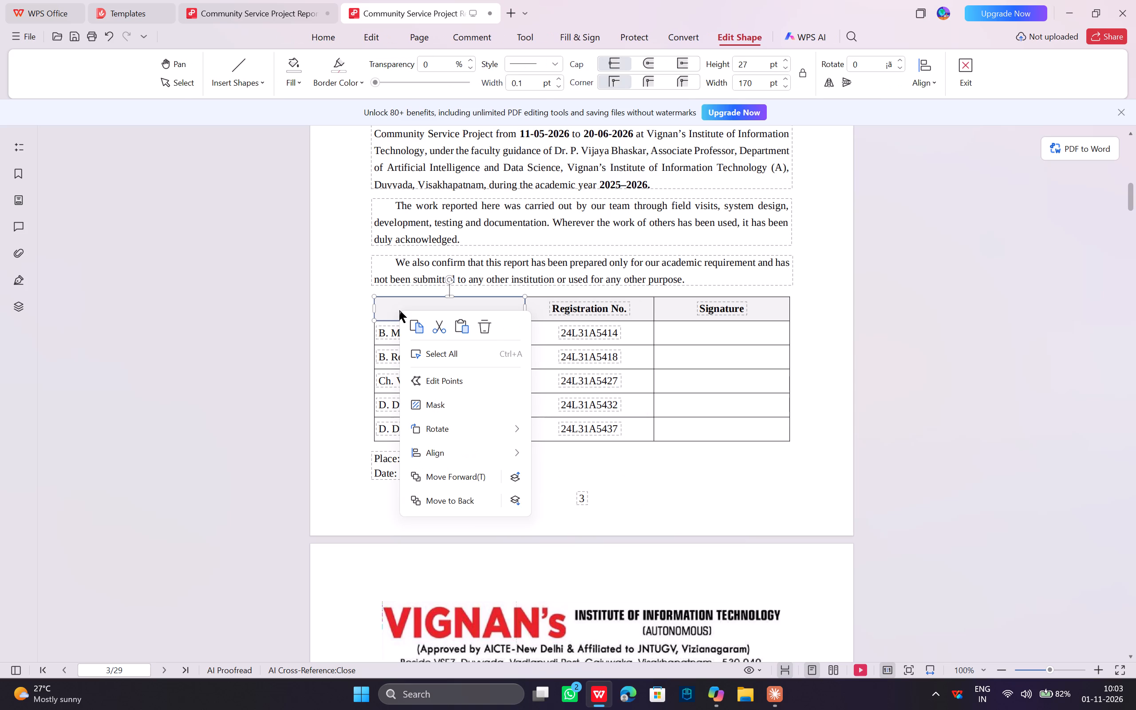
left_click(488, 326)
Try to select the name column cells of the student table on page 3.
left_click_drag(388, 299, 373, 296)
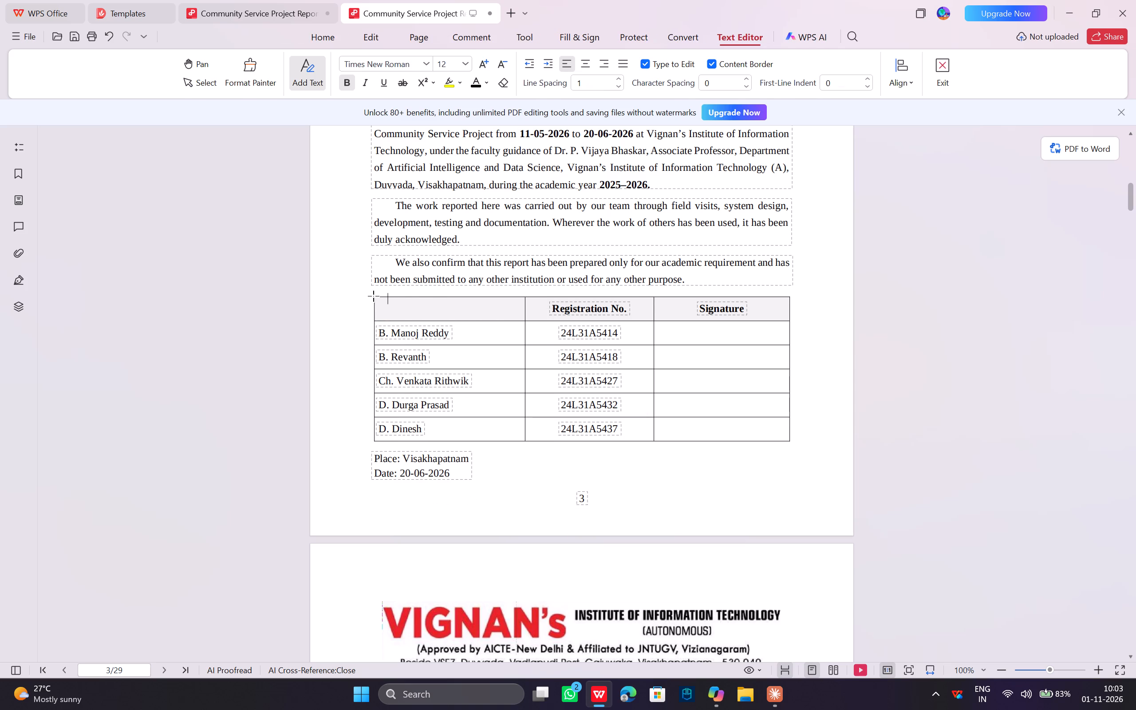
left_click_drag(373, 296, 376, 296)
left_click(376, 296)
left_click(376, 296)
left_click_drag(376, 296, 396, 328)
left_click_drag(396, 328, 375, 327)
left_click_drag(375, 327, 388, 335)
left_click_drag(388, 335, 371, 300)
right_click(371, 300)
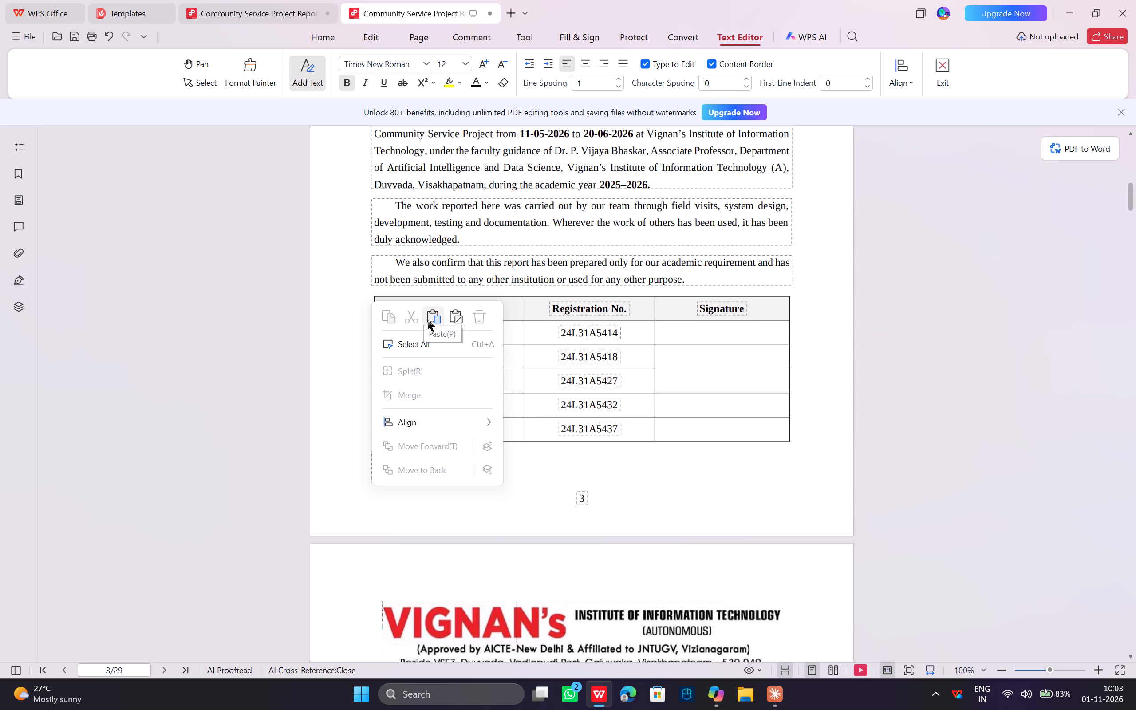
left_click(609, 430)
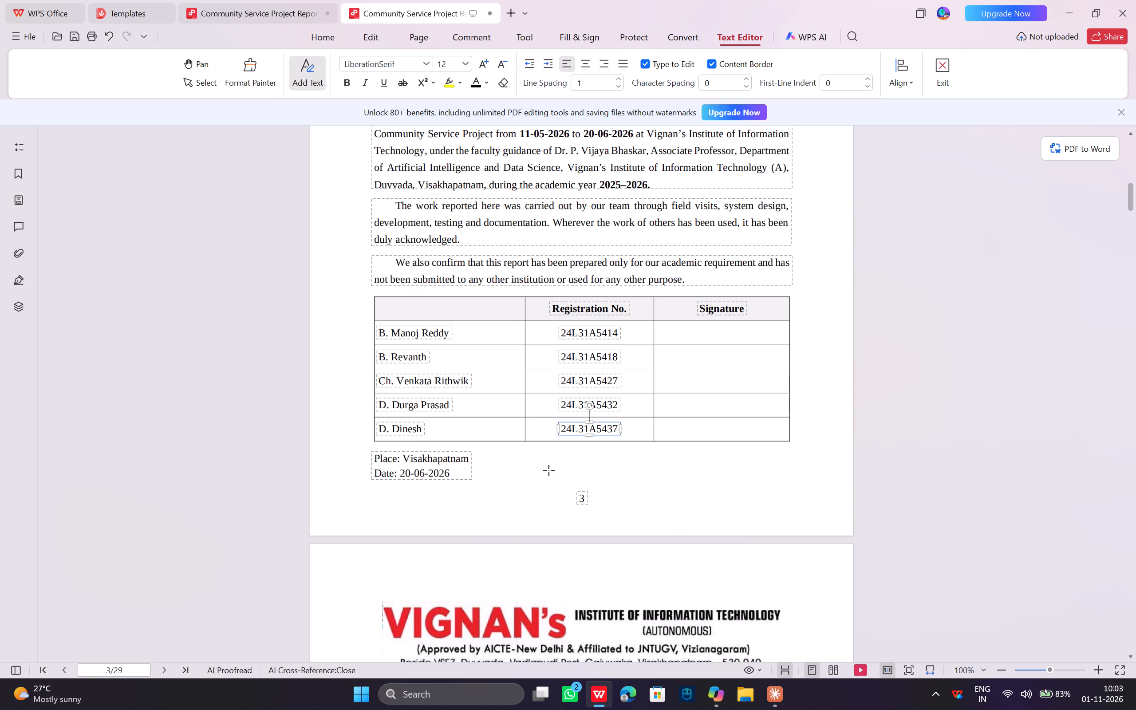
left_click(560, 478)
Examine the formatting of the earlier pages, from the Student Declaration back to the report details on page 1.
scroll(560, 478, "up", 1)
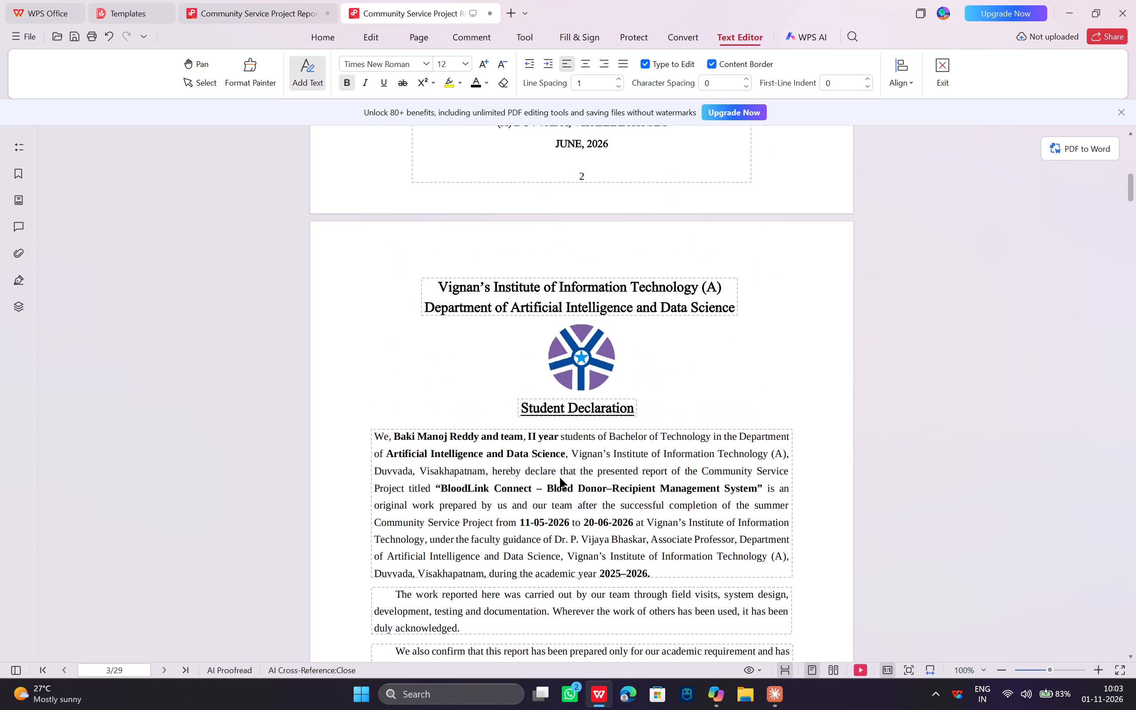
scroll(560, 478, "up", 4)
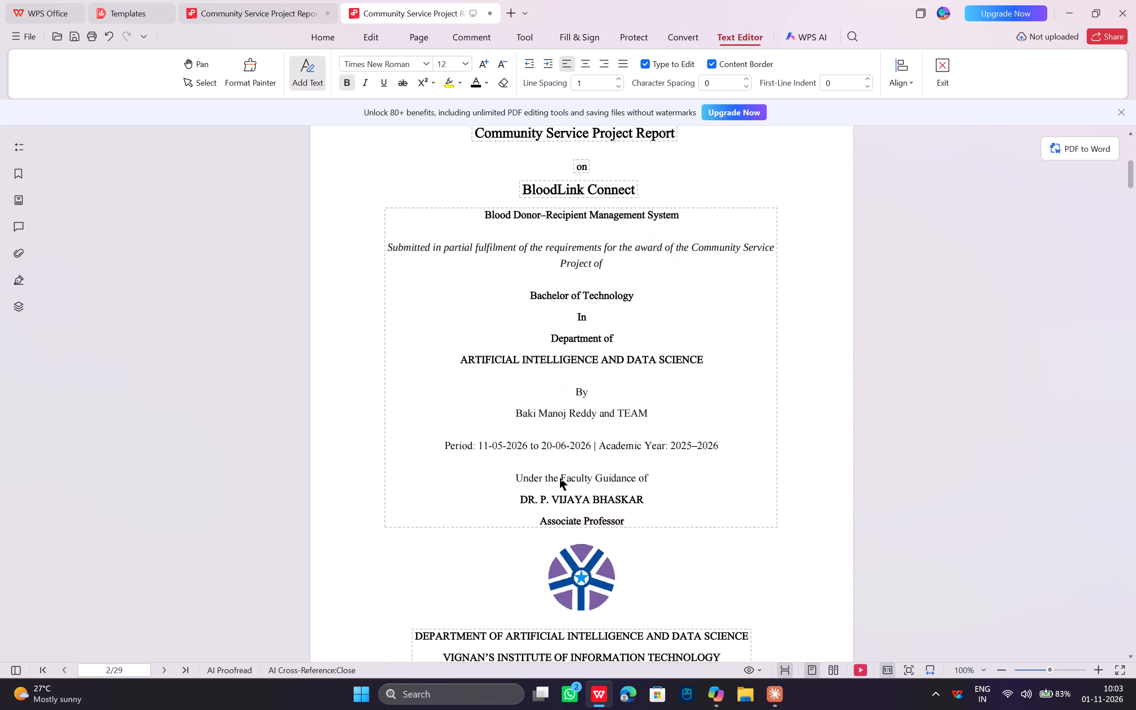
scroll(560, 478, "up", 2)
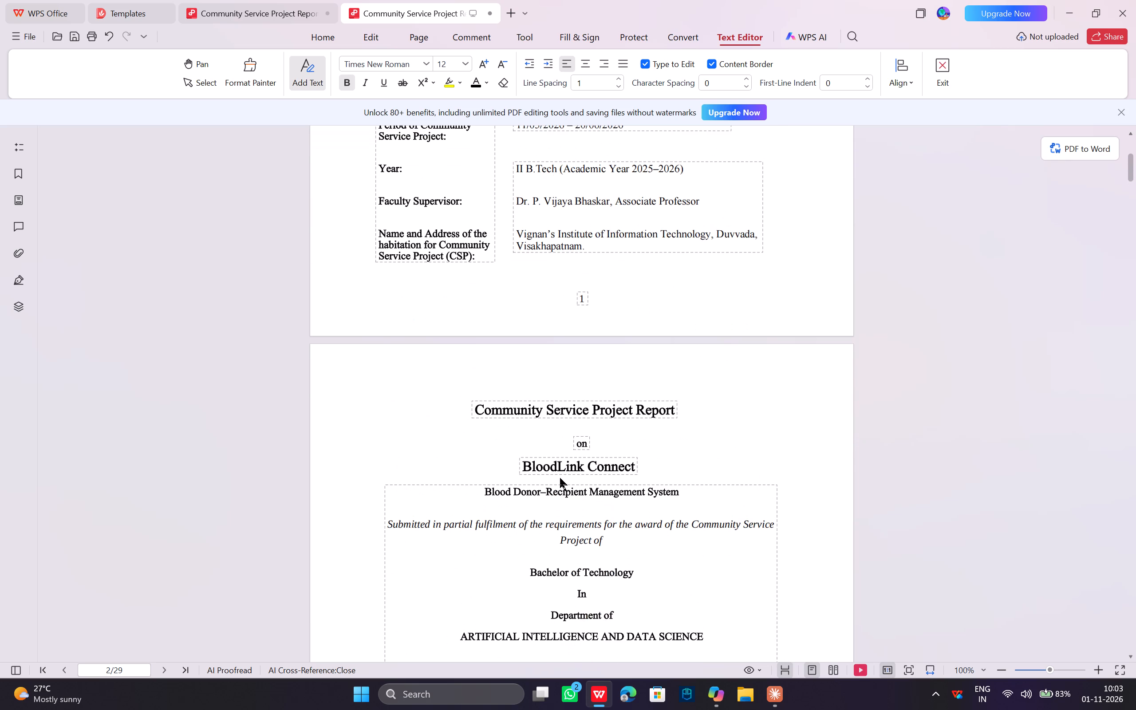
scroll(560, 478, "up", 1)
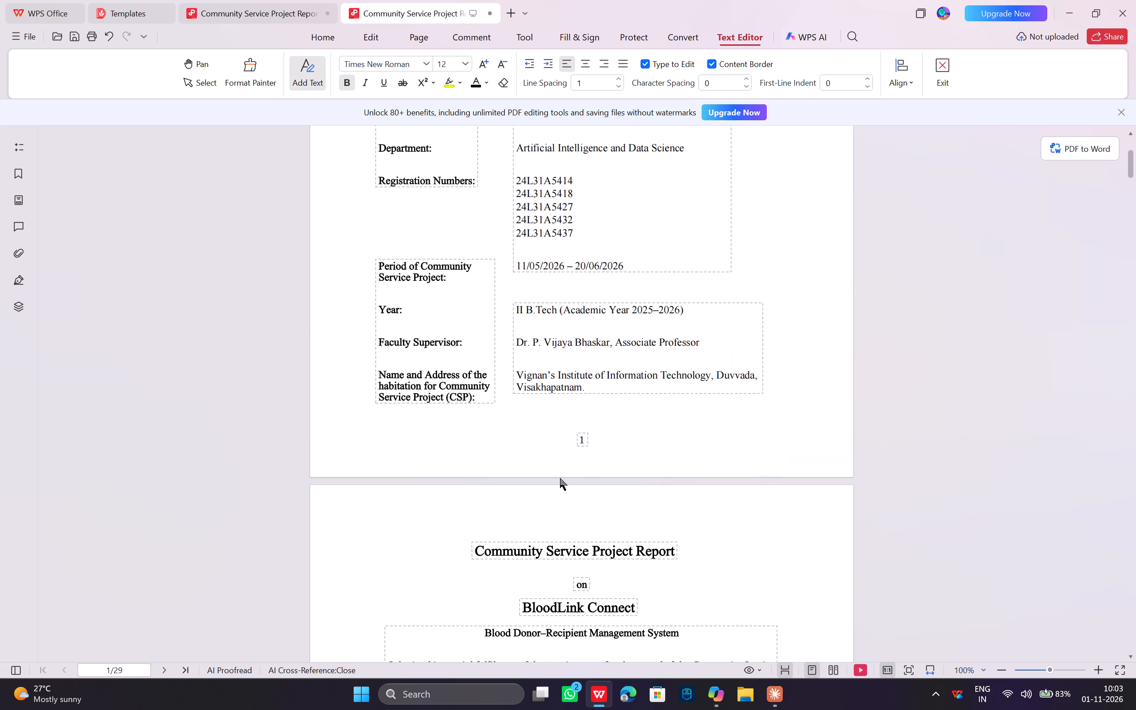
scroll(560, 478, "down", 1)
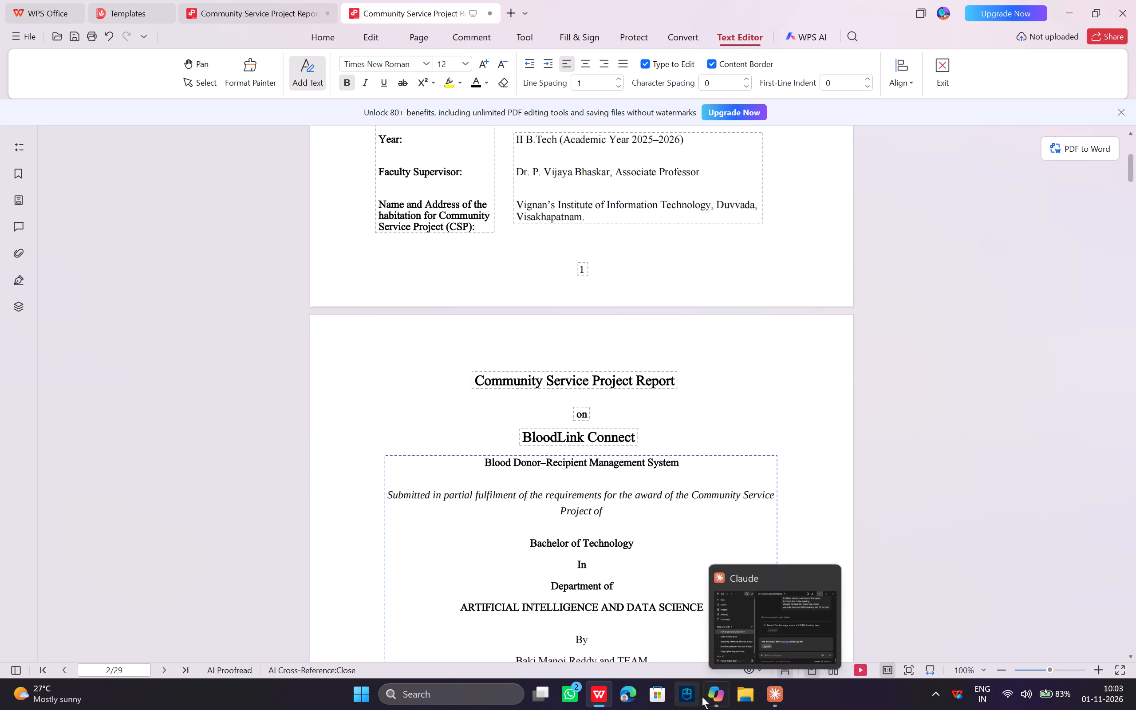
Switch to File Explorer and open the recent WhatsApp copy of CSP_Report_BloodLink_Connect.
left_click(738, 696)
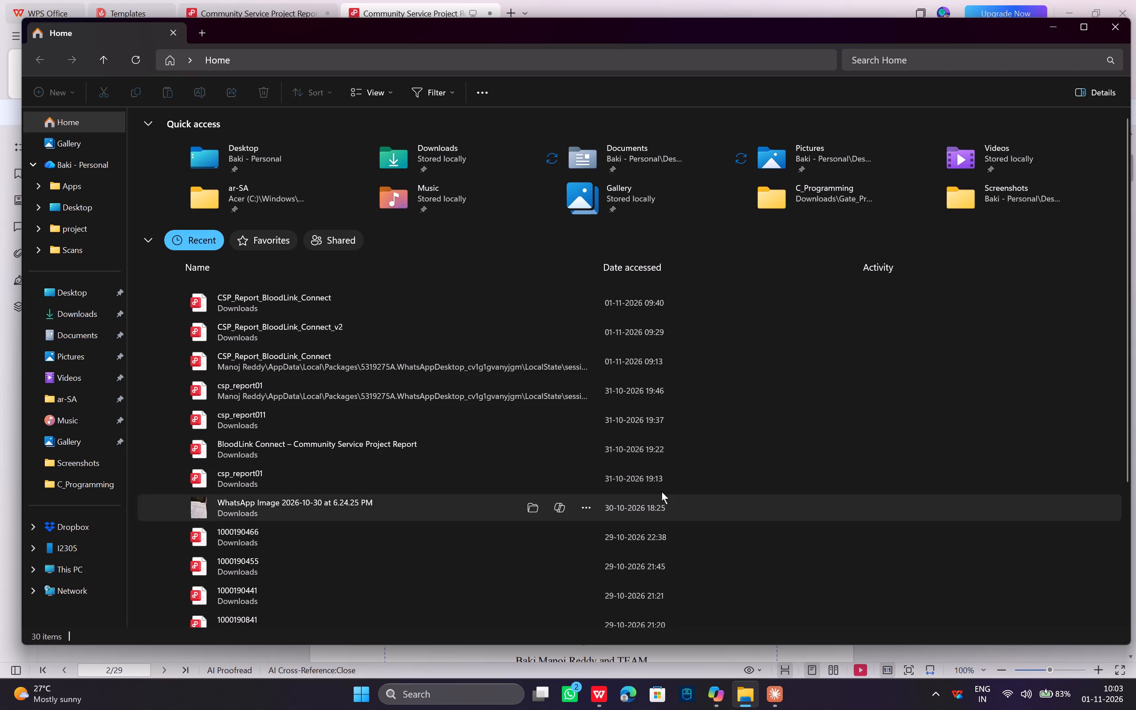
double_click(462, 359)
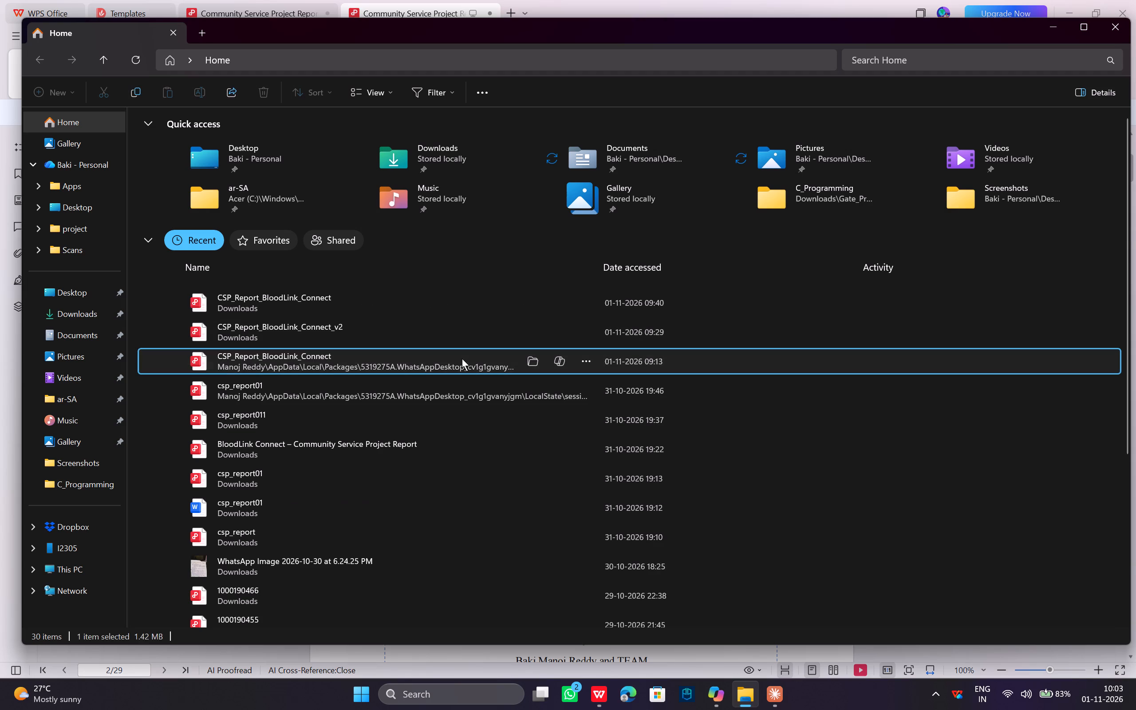
scroll(490, 351, "up", 8)
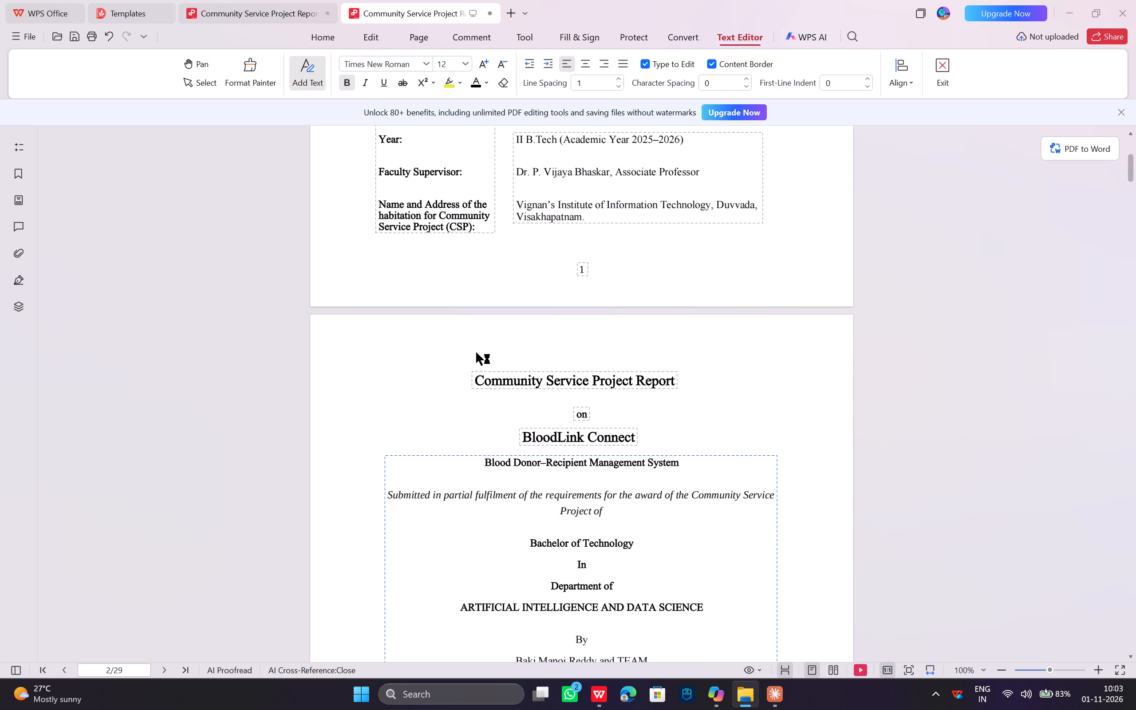
scroll(344, 376, "up", 6)
scroll(800, 161, "up", 20)
scroll(800, 161, "up", 20)
scroll(800, 161, "up", 7)
Switch to the other open Community Service Project report to view its pages.
left_click(234, 8)
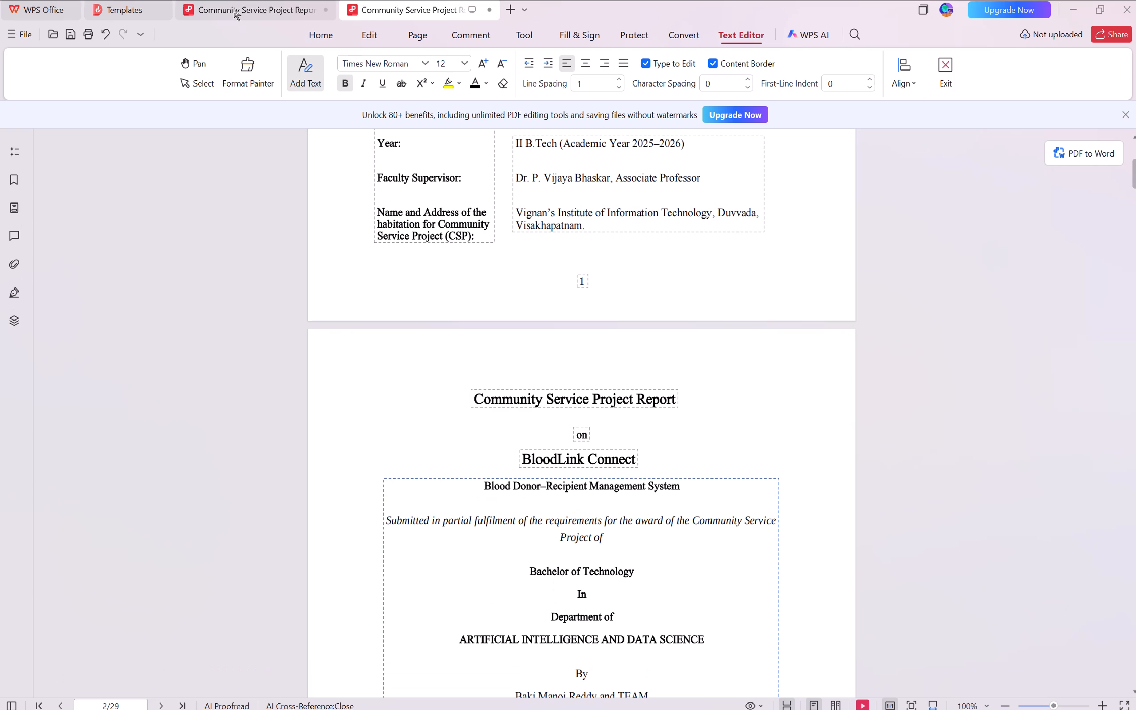
triple_click(257, 10)
double_click(257, 10)
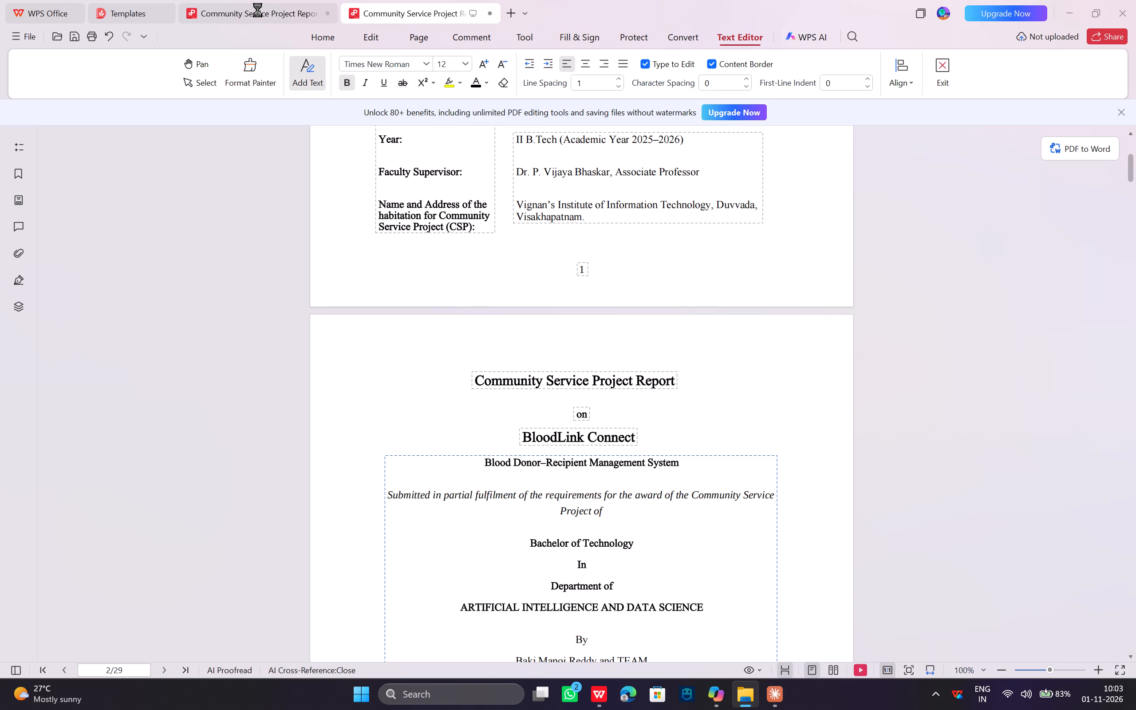
scroll(257, 10, "up", 20)
scroll(257, 10, "up", 6)
double_click(257, 10)
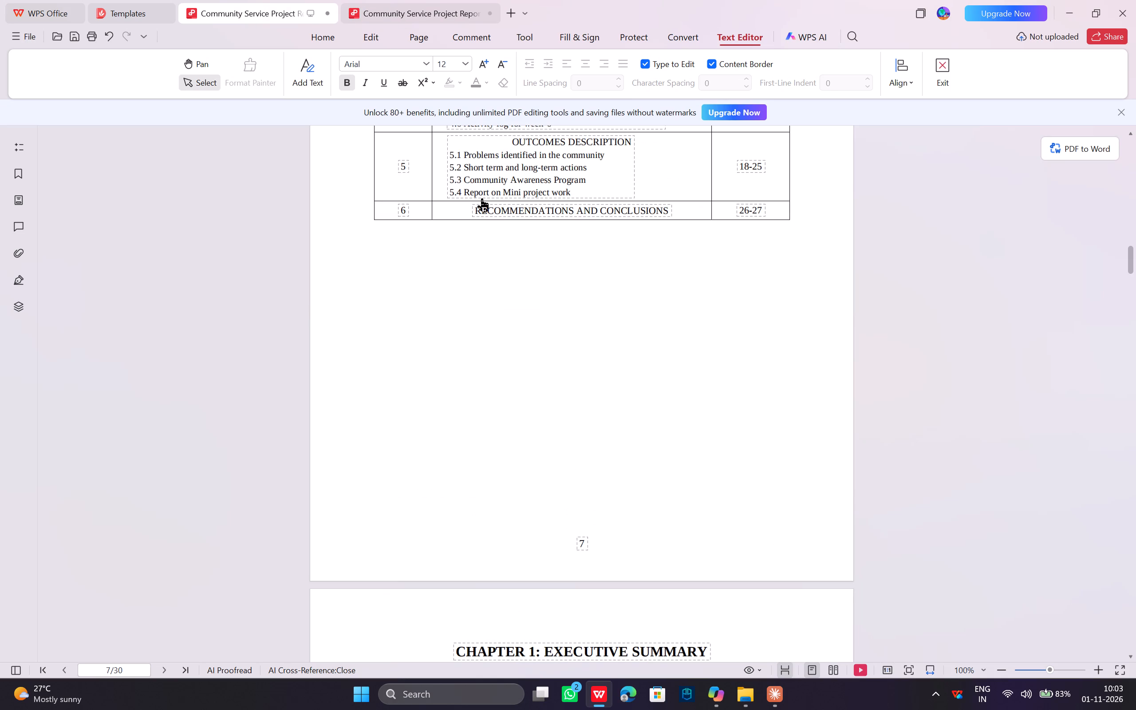
scroll(485, 206, "up", 6)
Return to the edited report and examine its pages from the report details on page 1 through the certificate on page 4.
left_click(375, 3)
scroll(375, 3, "up", 19)
scroll(375, 3, "down", 4)
scroll(375, 3, "up", 5)
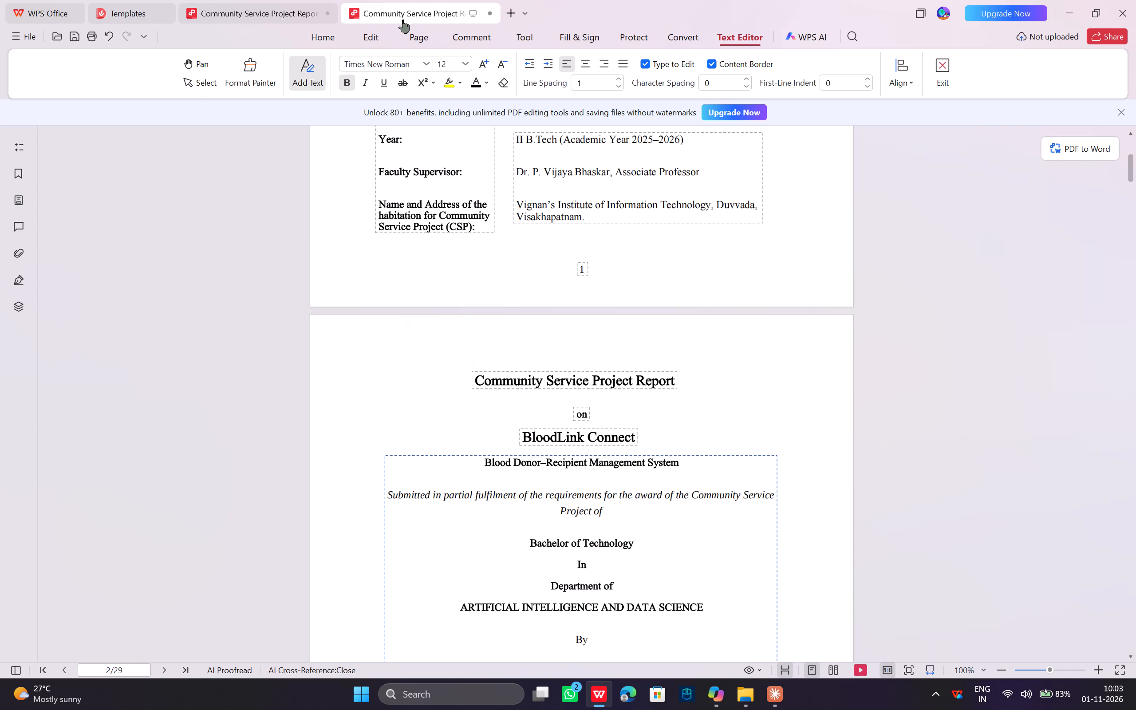
scroll(501, 154, "up", 20)
scroll(501, 154, "up", 20)
scroll(501, 154, "up", 20)
scroll(501, 154, "down", 1)
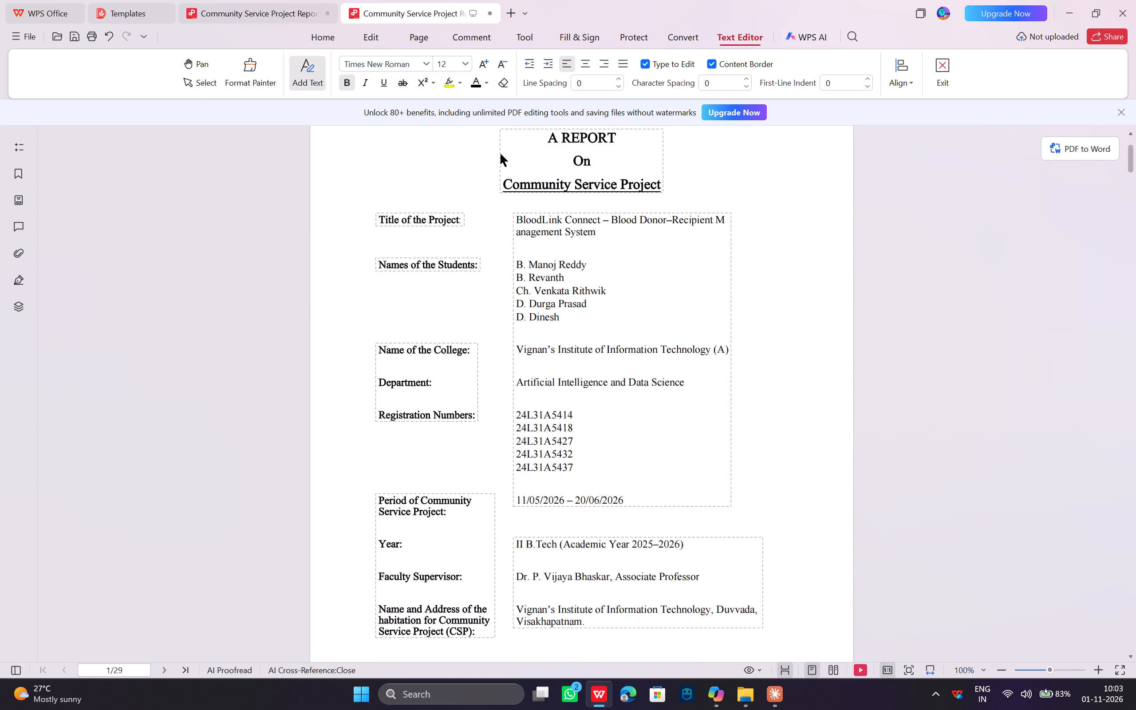
scroll(501, 154, "down", 4)
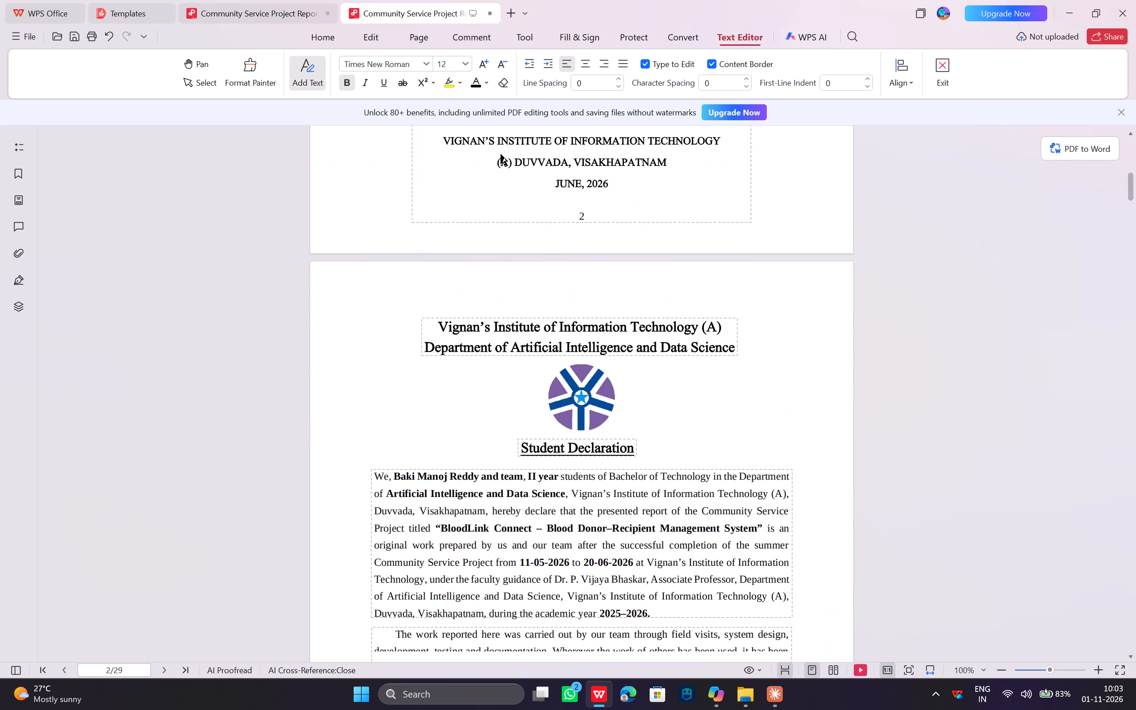
scroll(501, 154, "down", 3)
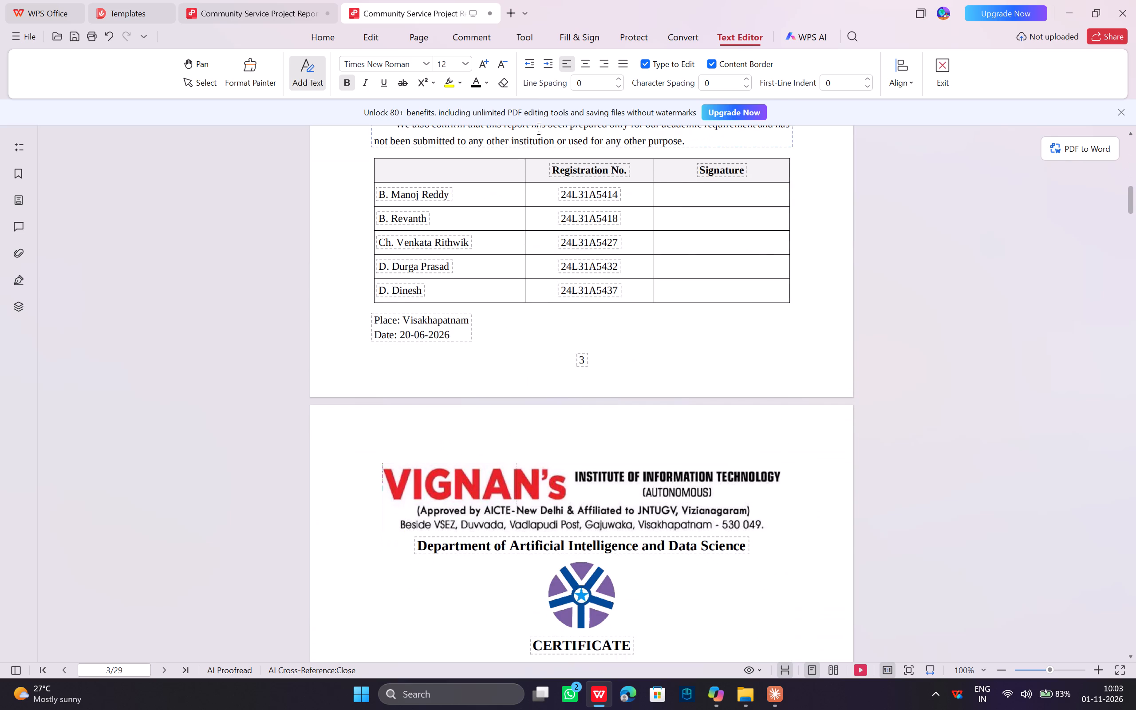
scroll(607, 226, "down", 2)
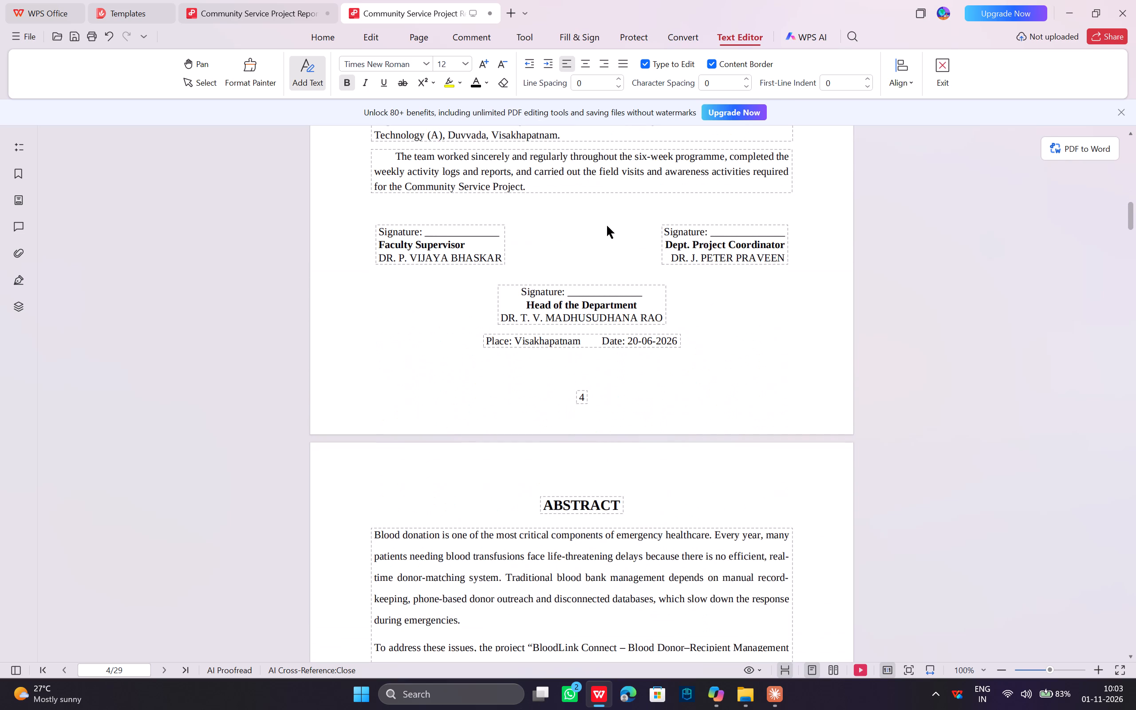
scroll(607, 226, "up", 4)
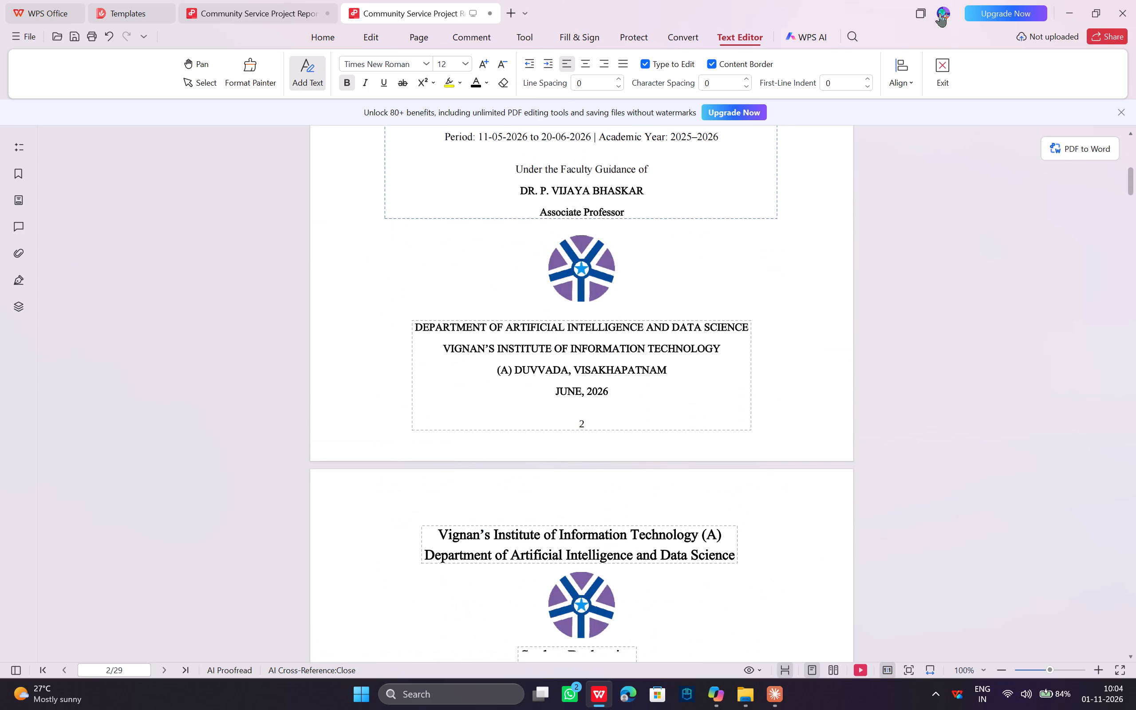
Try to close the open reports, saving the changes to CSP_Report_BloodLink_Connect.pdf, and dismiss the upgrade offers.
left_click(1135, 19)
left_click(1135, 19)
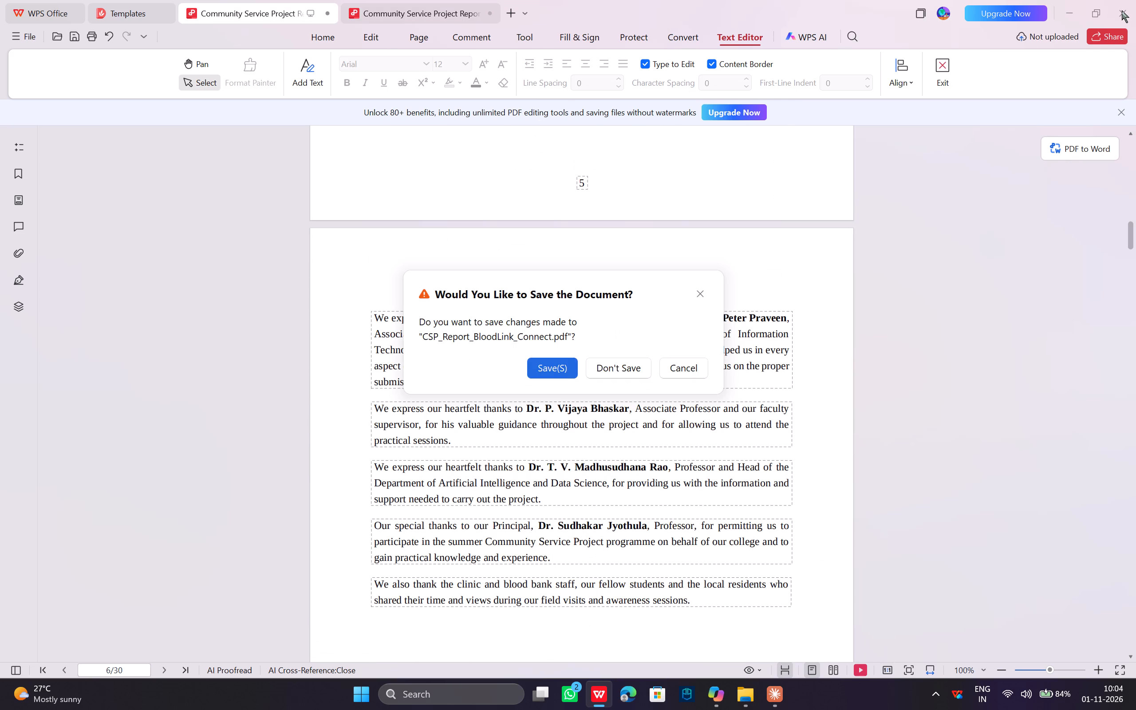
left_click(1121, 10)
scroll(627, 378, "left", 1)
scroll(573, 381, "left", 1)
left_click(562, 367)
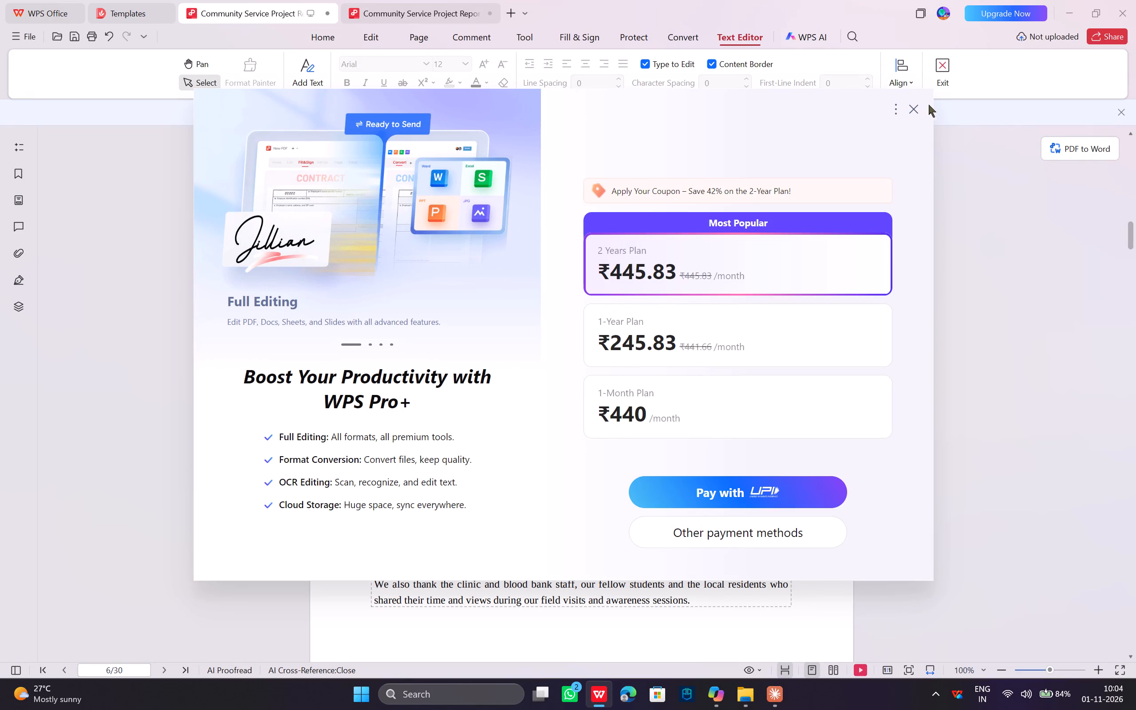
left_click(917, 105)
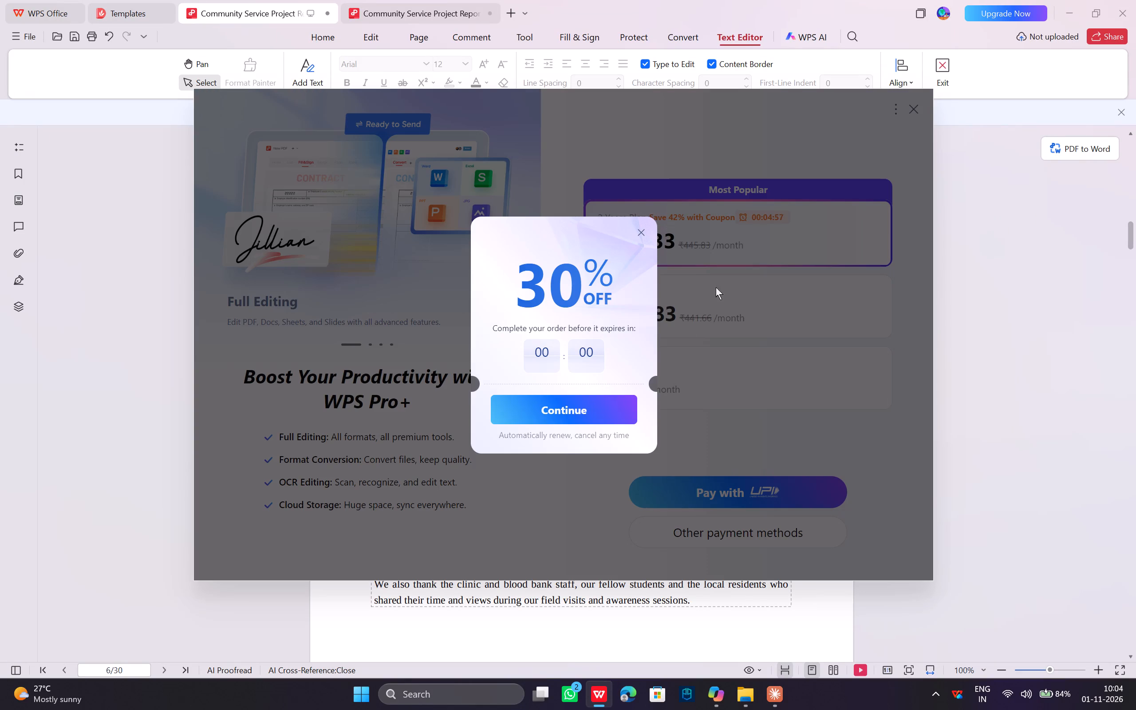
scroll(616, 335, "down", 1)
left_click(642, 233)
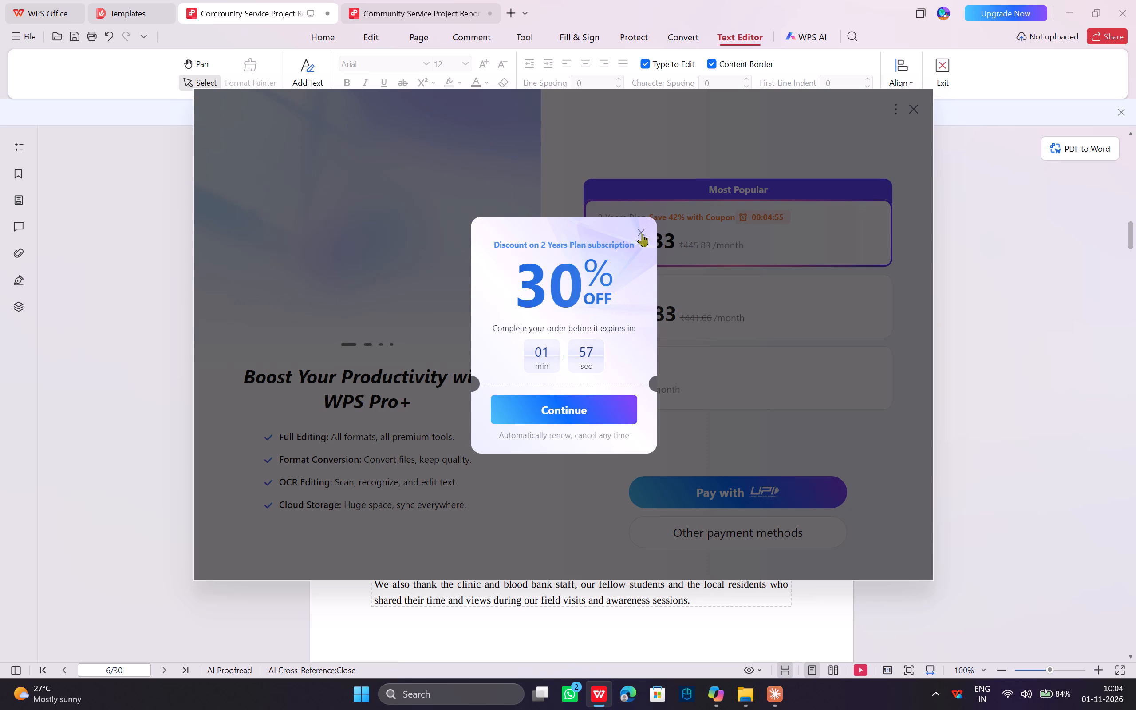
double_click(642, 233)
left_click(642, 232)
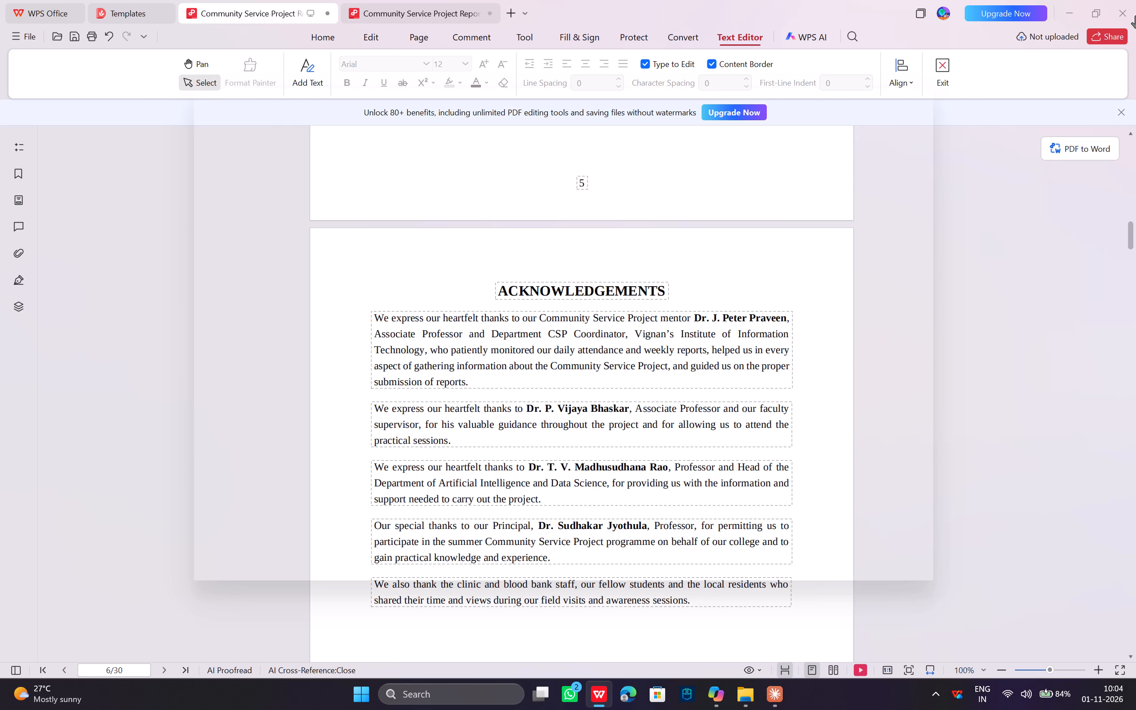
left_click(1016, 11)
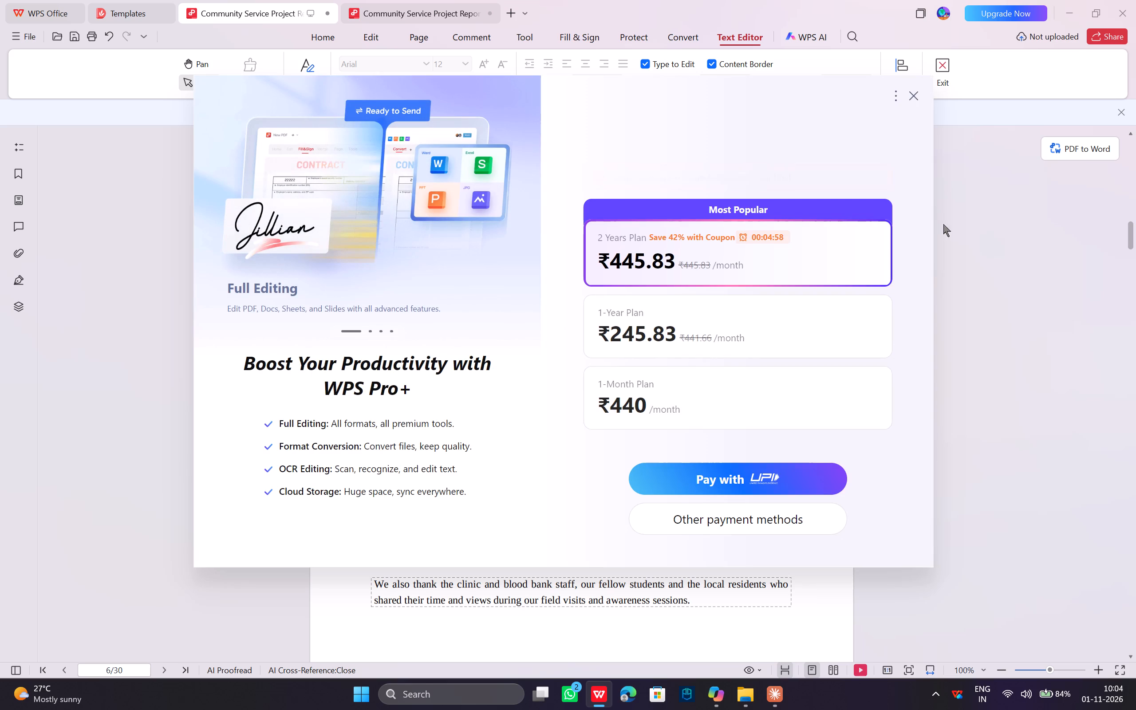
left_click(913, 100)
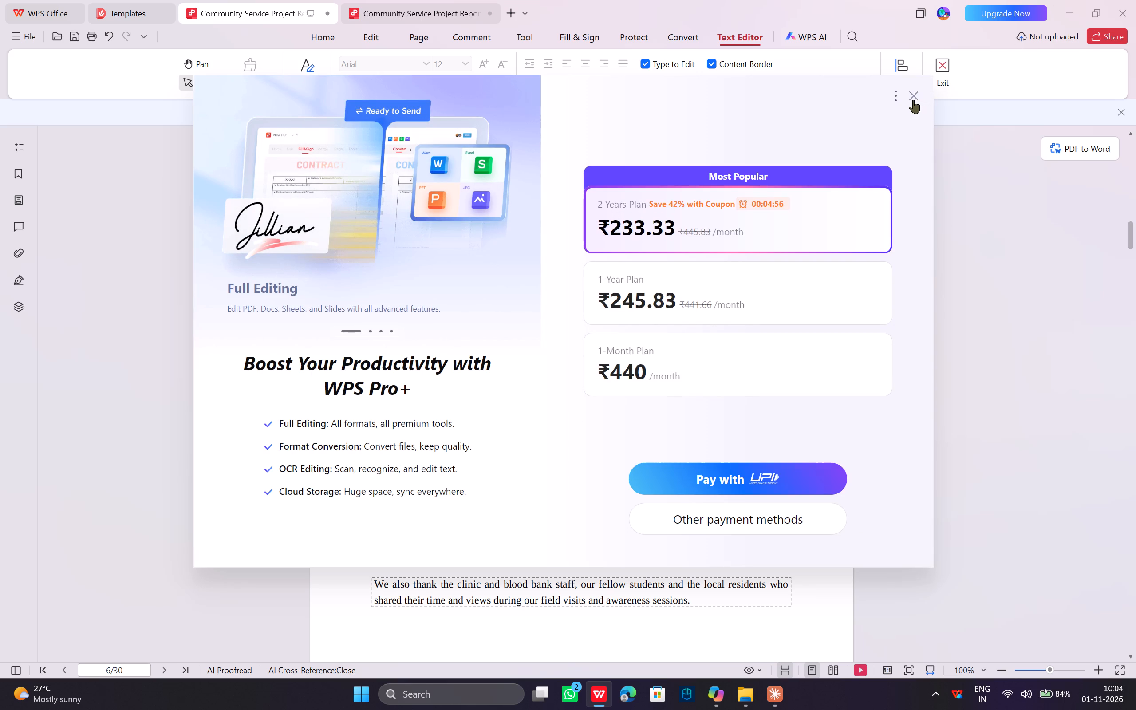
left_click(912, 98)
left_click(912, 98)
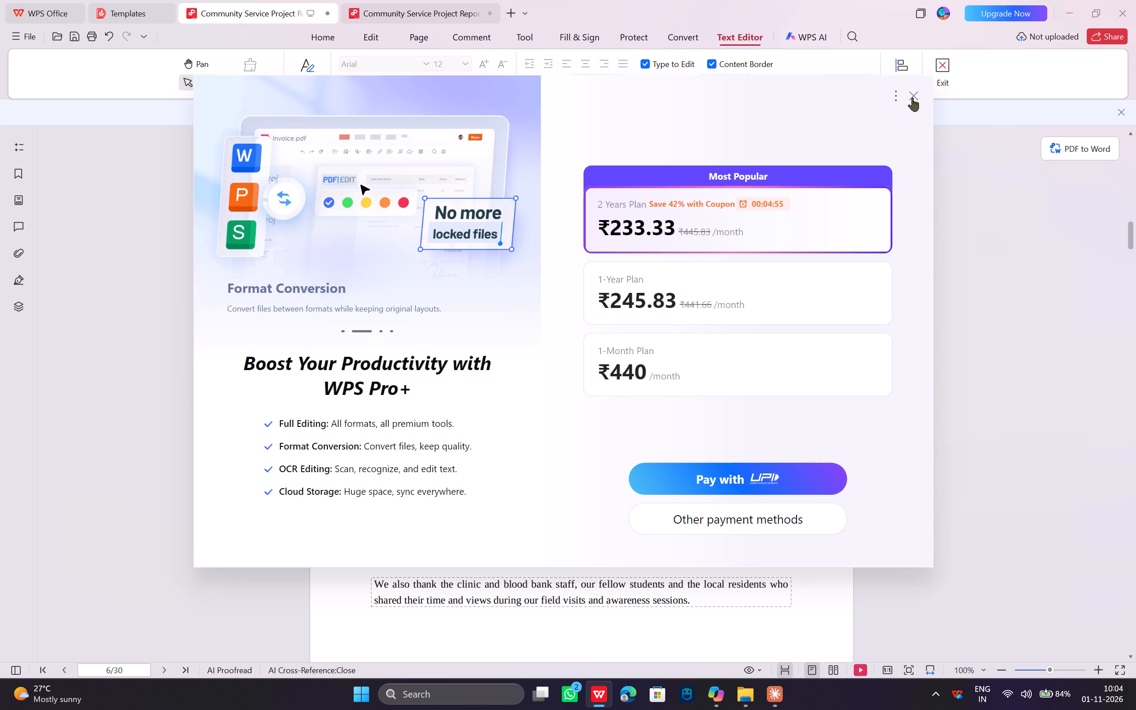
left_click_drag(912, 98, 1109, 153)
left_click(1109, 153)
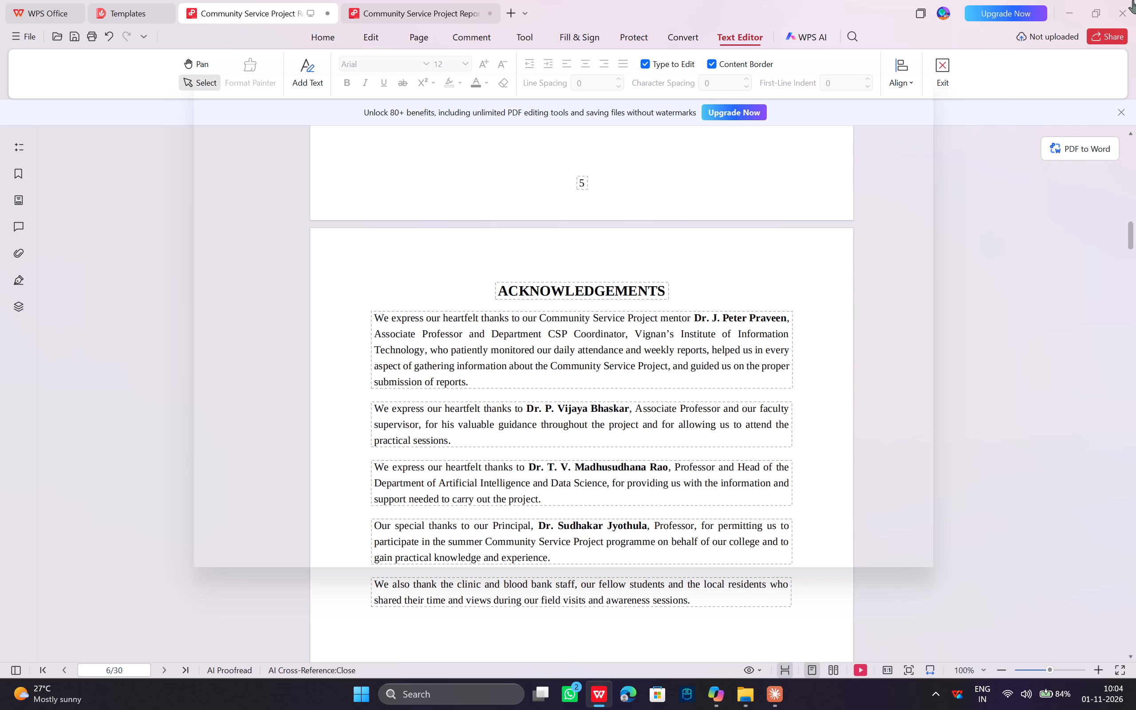
Close the office window and the PDF Converter, discarding the changes to CSP_Report_BloodLink_Connect.pdf.
left_click(1125, 10)
left_click_drag(1125, 10, 1068, 5)
left_click(1068, 5)
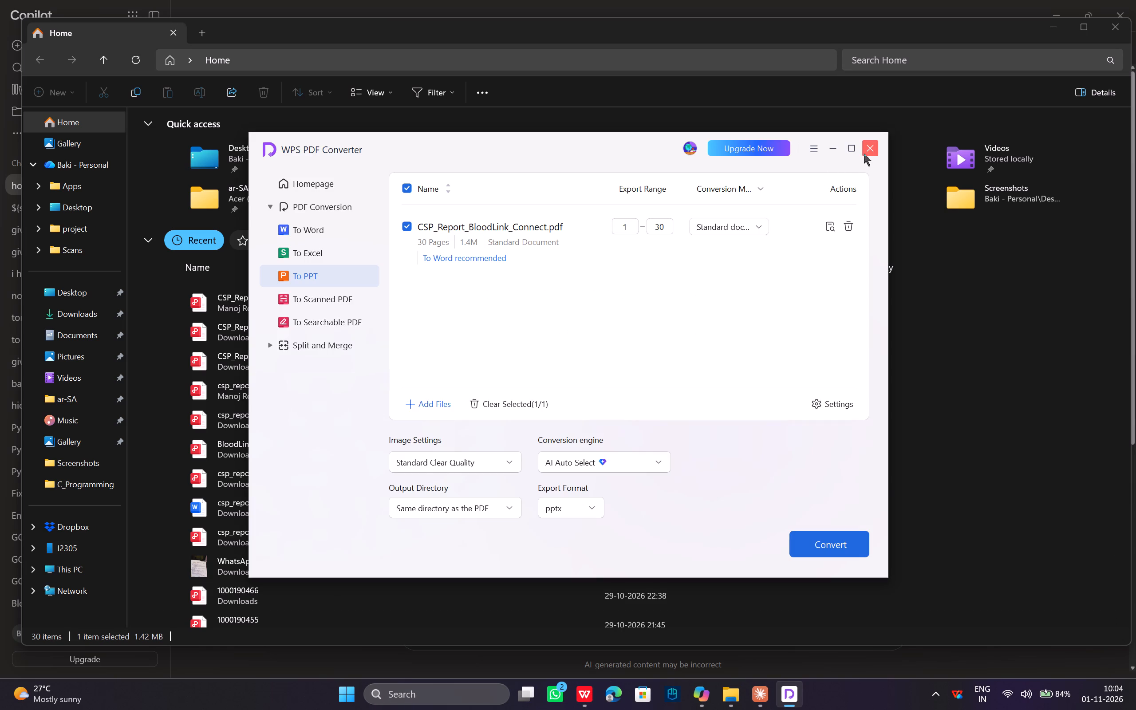
left_click(864, 154)
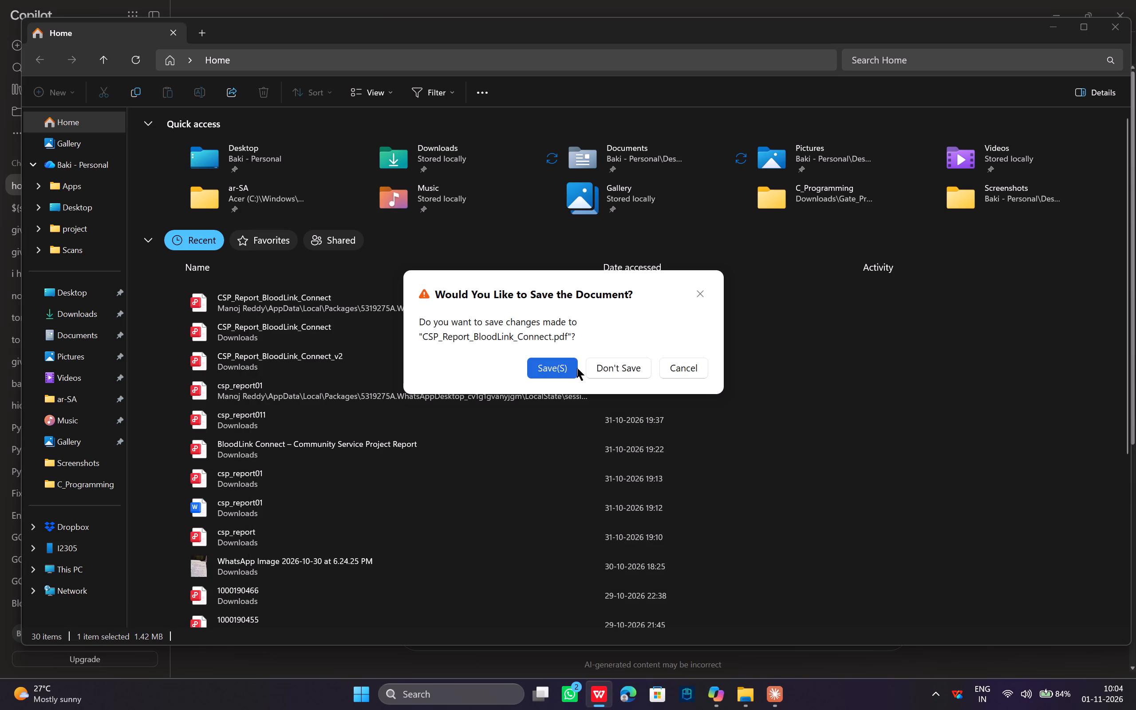
left_click(615, 368)
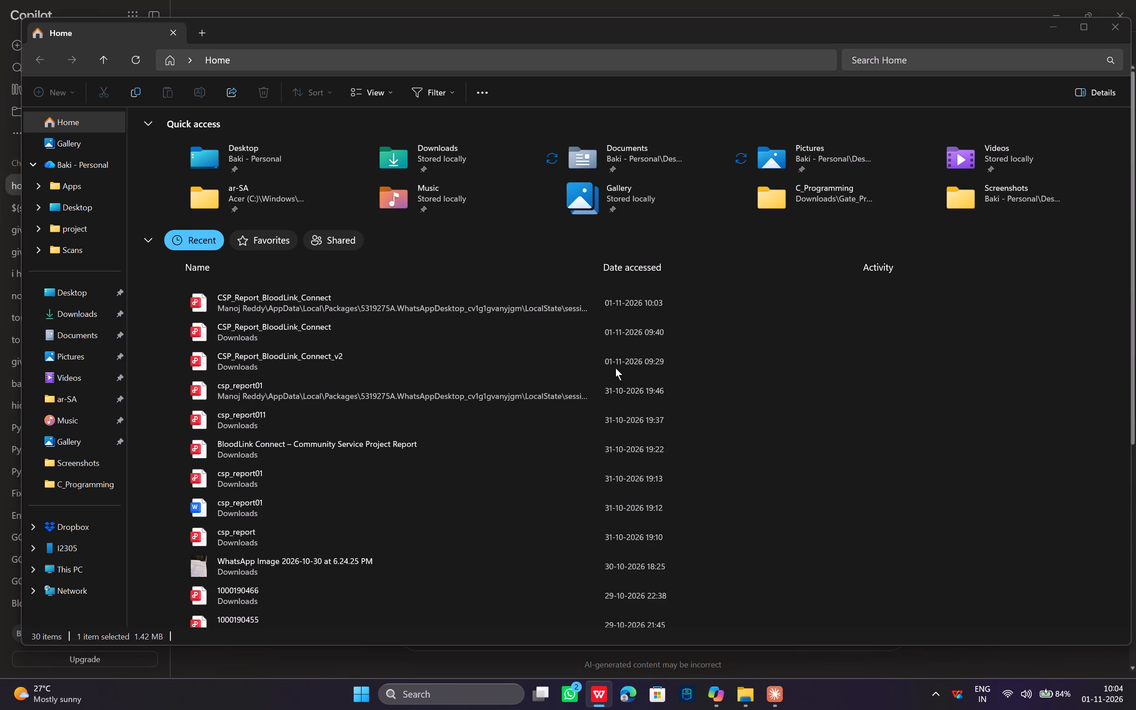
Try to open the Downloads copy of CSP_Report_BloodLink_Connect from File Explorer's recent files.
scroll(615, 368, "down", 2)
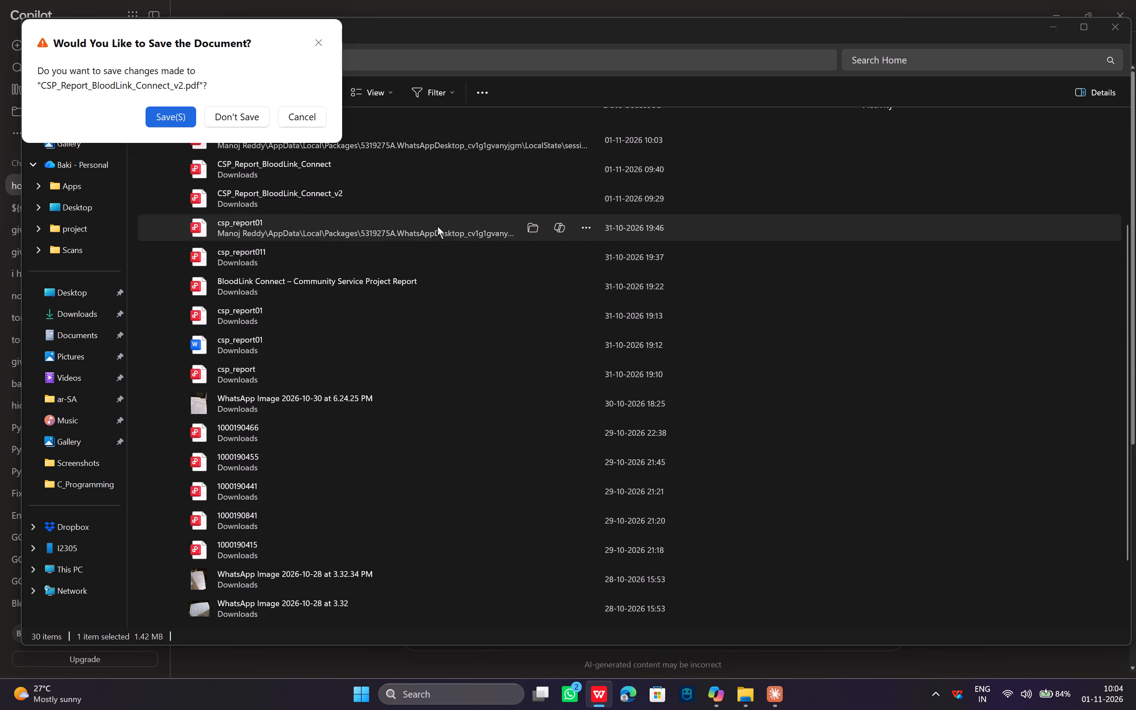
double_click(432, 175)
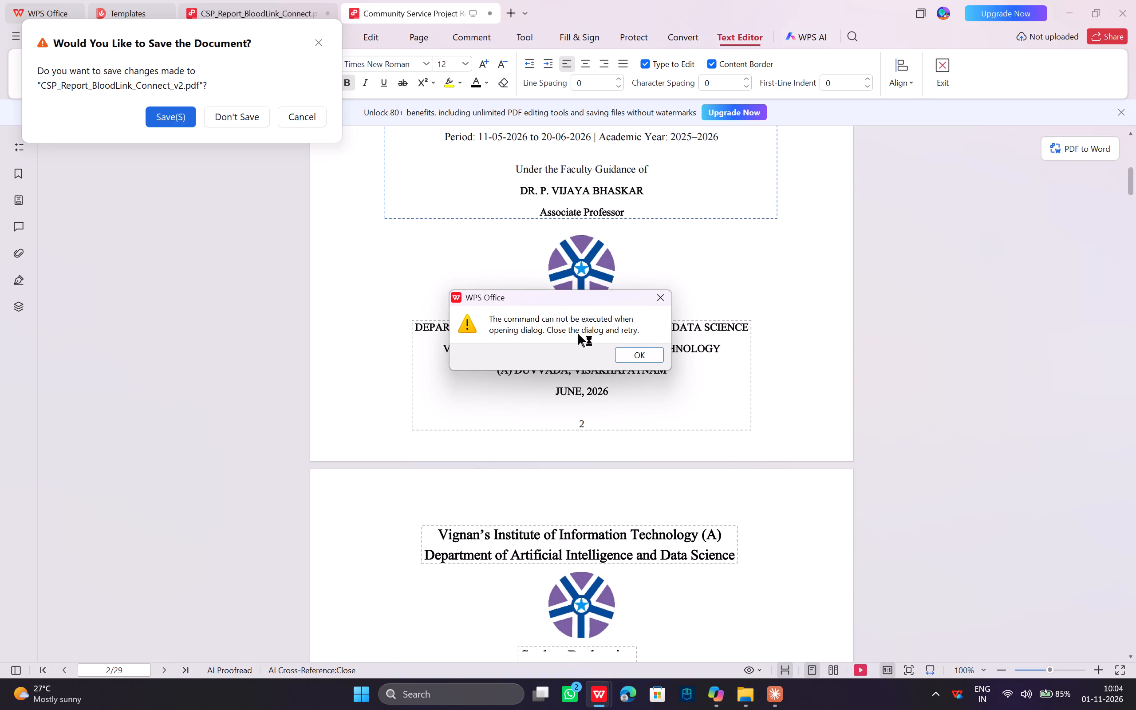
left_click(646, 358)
Answer the pending save prompt for CSP_Report_BloodLink_Connect_v2.pdf by choosing not to save.
scroll(254, 168, "down", 1)
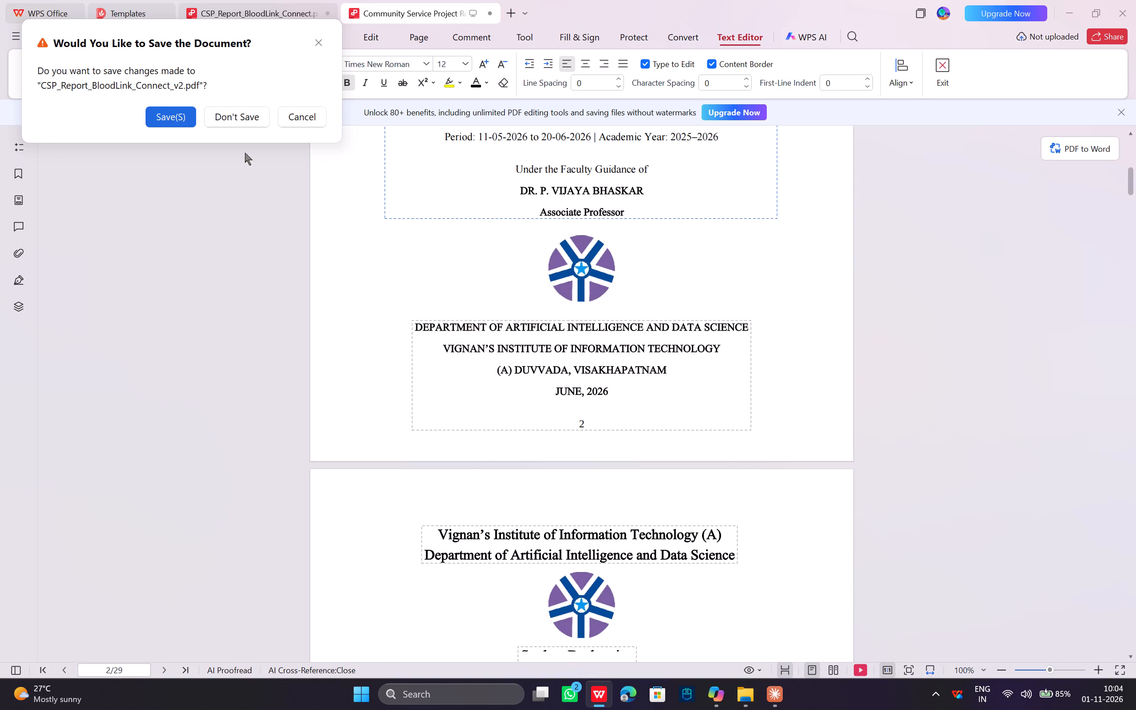
scroll(245, 153, "down", 1)
left_click(318, 36)
left_click(241, 115)
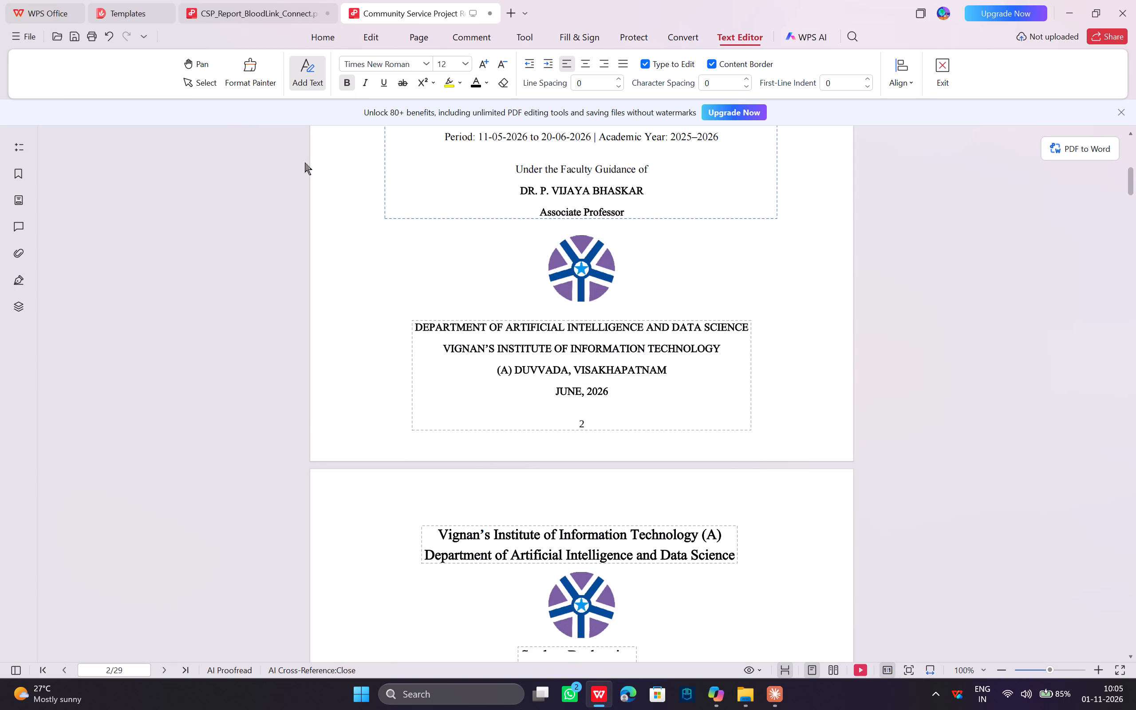
Examine the open v2 report from the project details on page 1 through the student table on page 3.
scroll(407, 247, "up", 9)
scroll(405, 223, "up", 20)
scroll(405, 223, "up", 20)
scroll(405, 223, "up", 20)
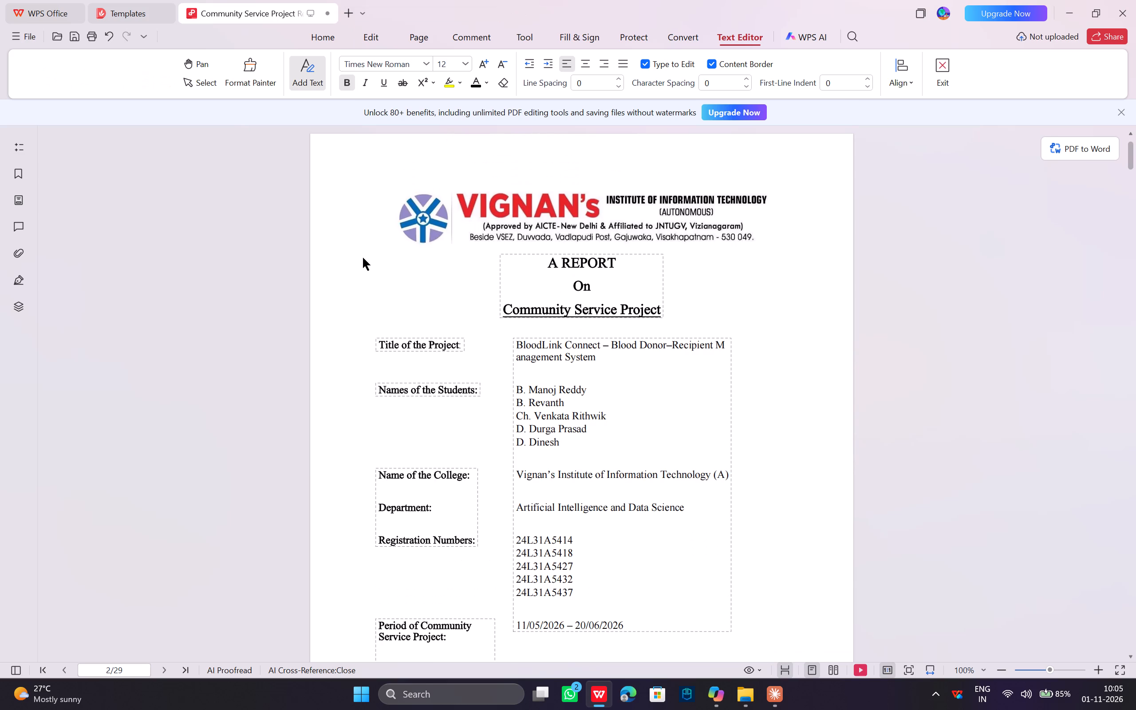
scroll(363, 258, "up", 1)
scroll(363, 258, "down", 3)
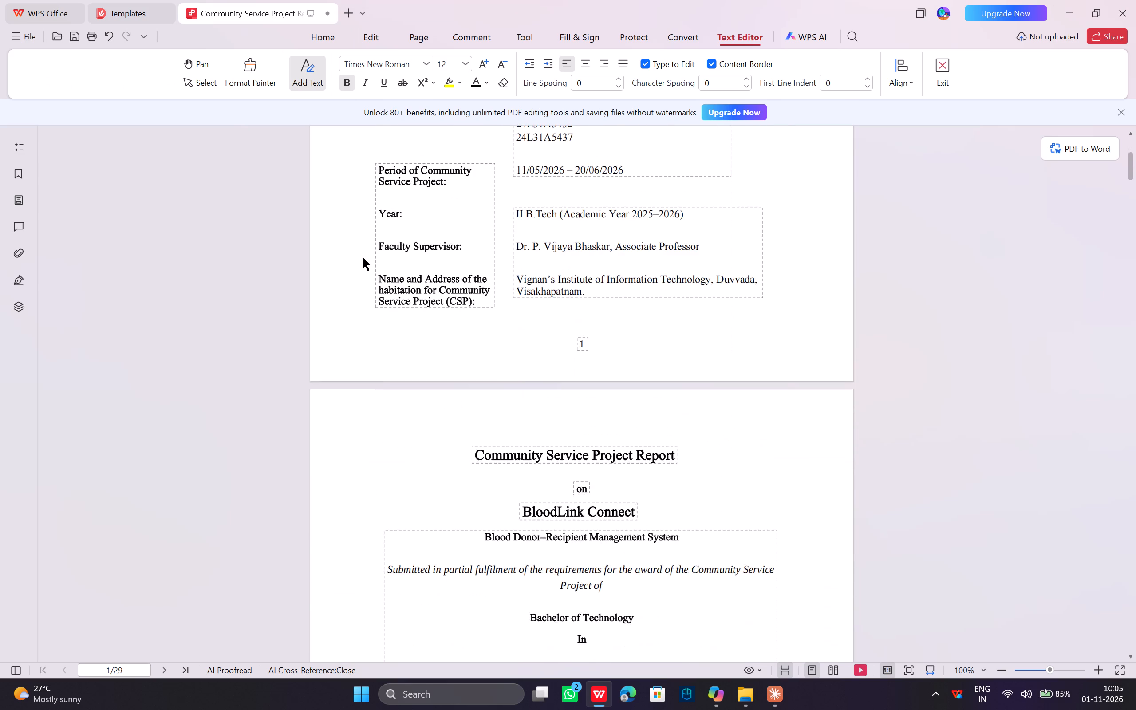
scroll(363, 258, "down", 3)
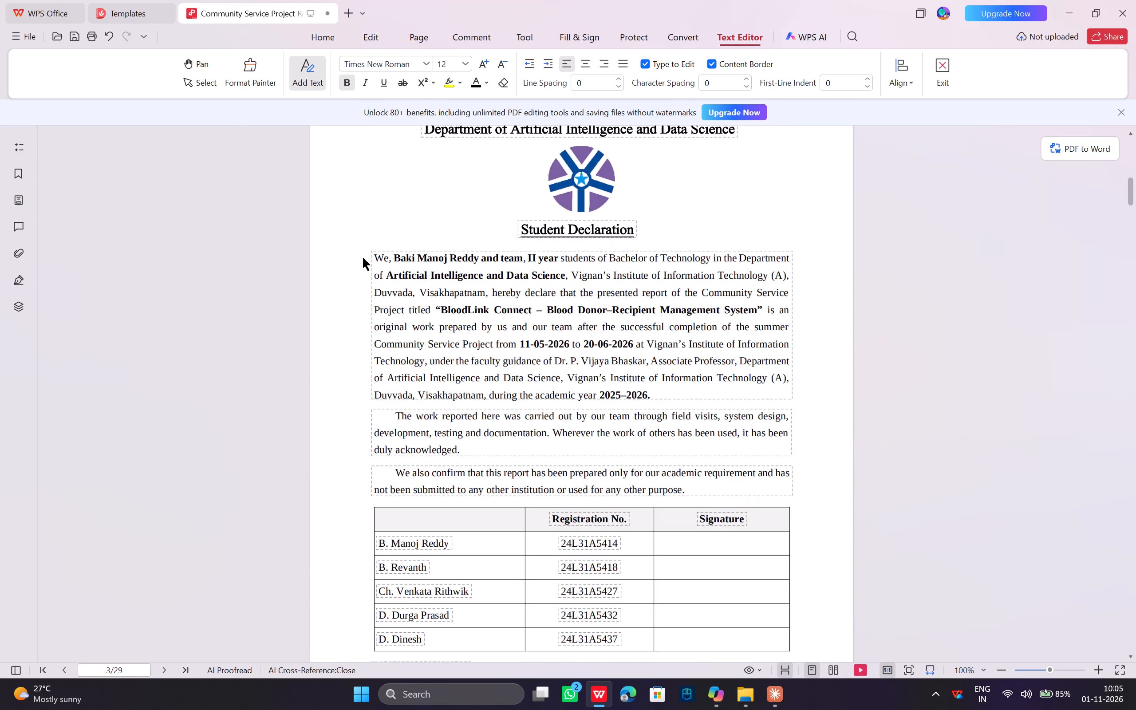
scroll(363, 258, "down", 2)
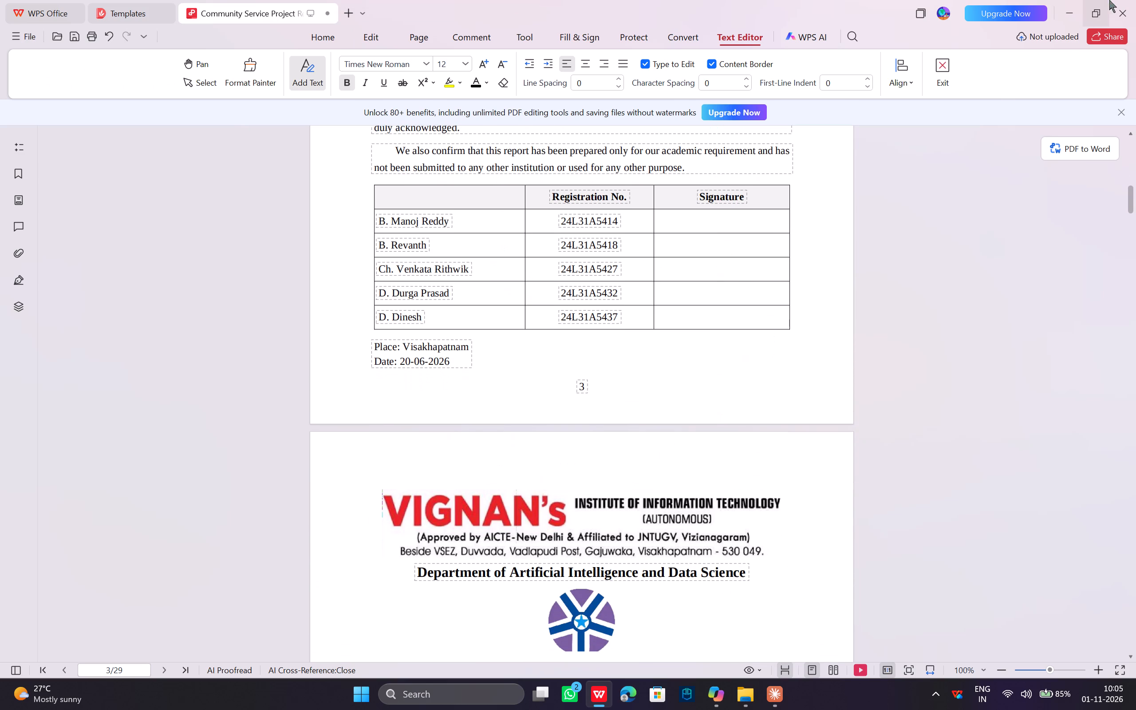
Close CSP_Report_BloodLink_Connect_v2.pdf and the office window without saving the changes.
left_click(1115, 2)
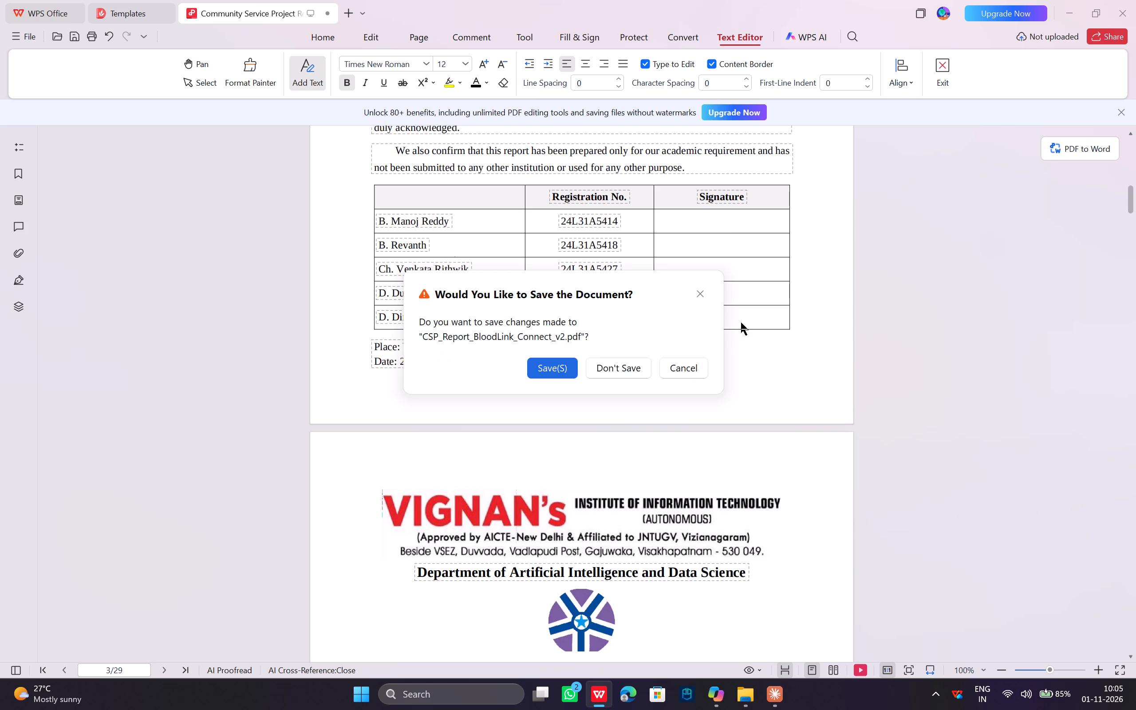
left_click(623, 374)
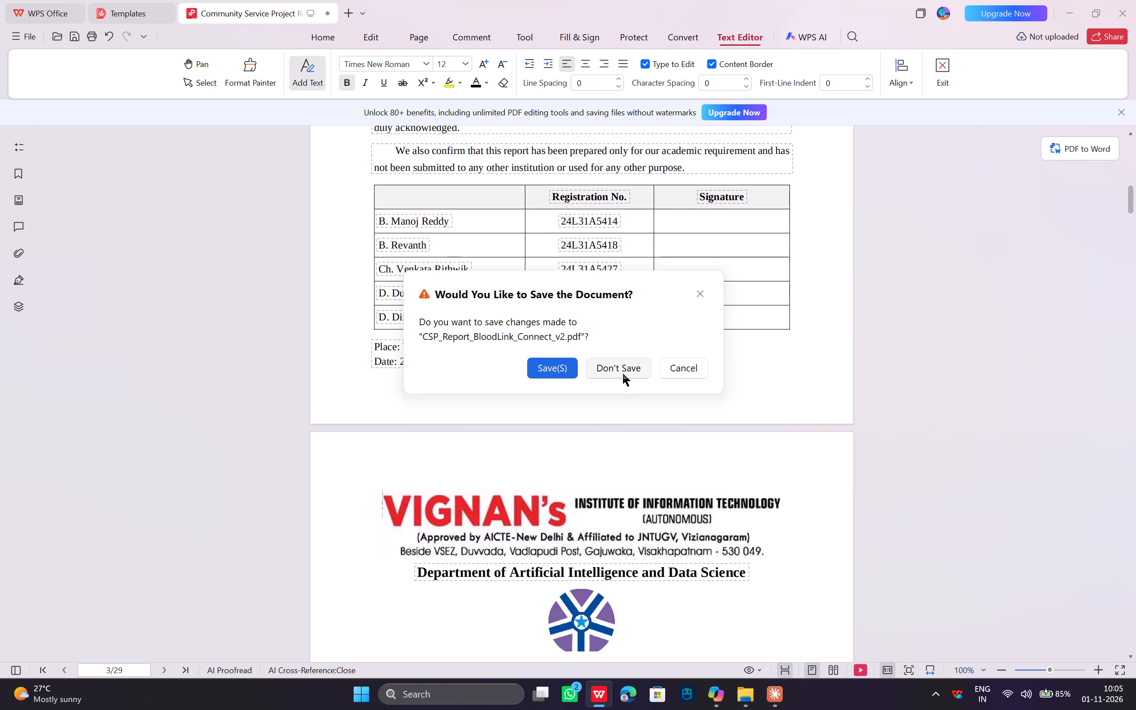
left_click(623, 374)
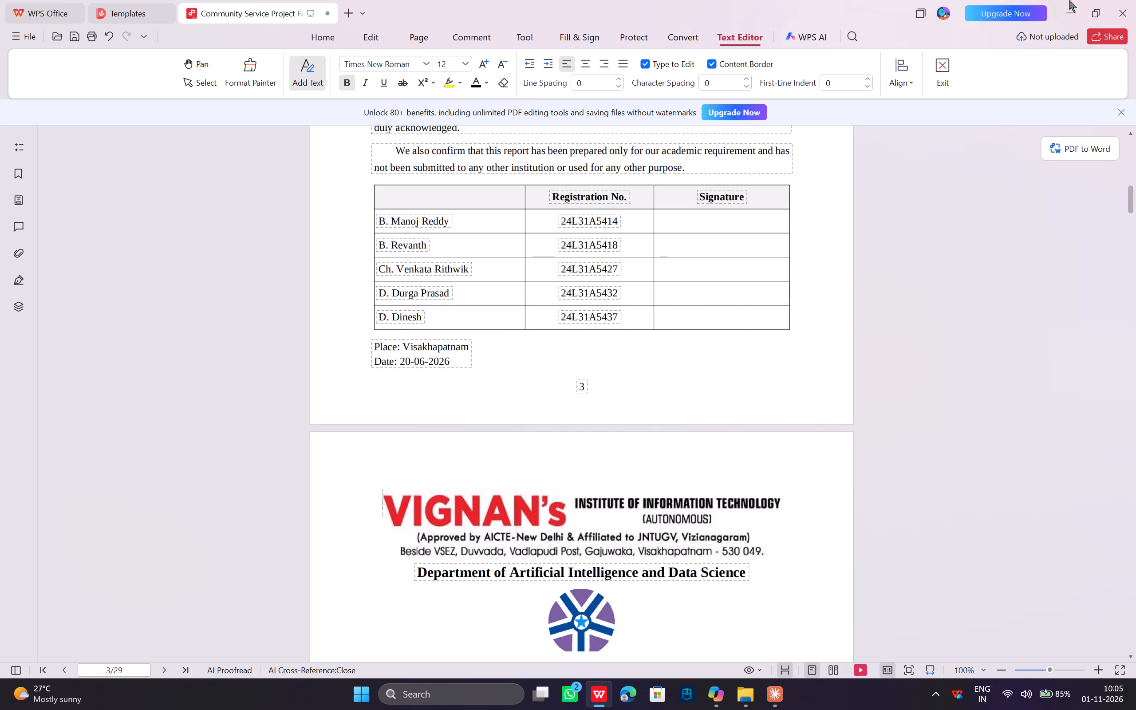
left_click(1116, 5)
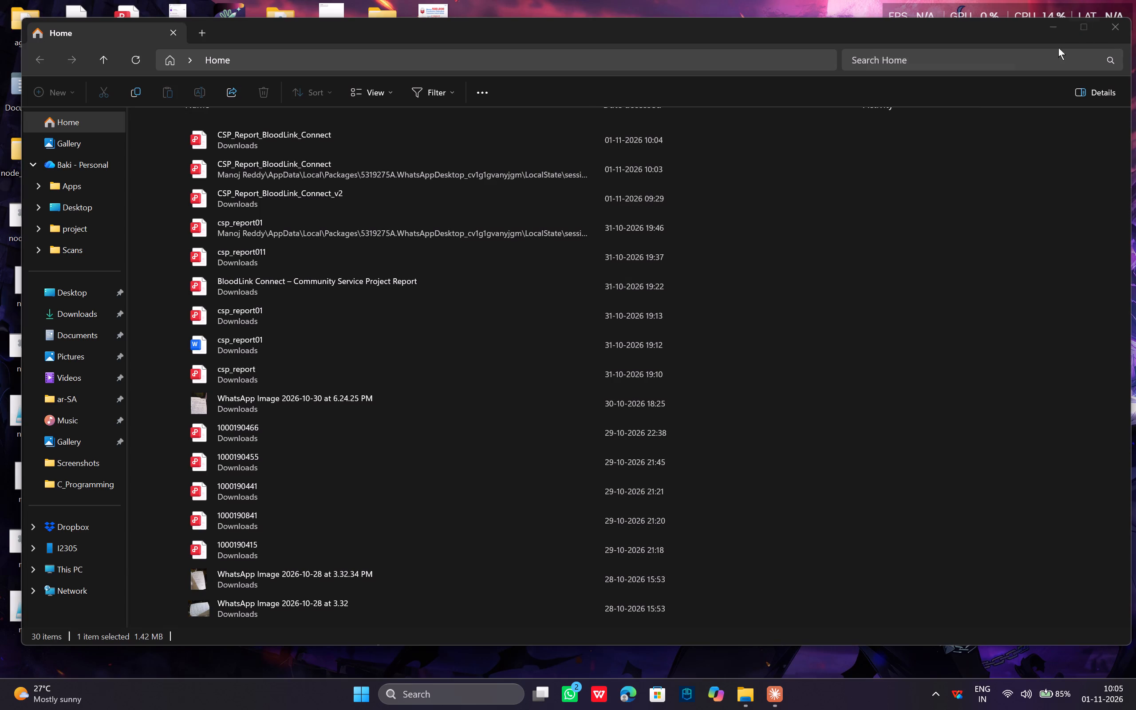
Open the csp_report011 PDF from File Explorer's recent files.
scroll(882, 137, "left", 1)
scroll(714, 175, "up", 1)
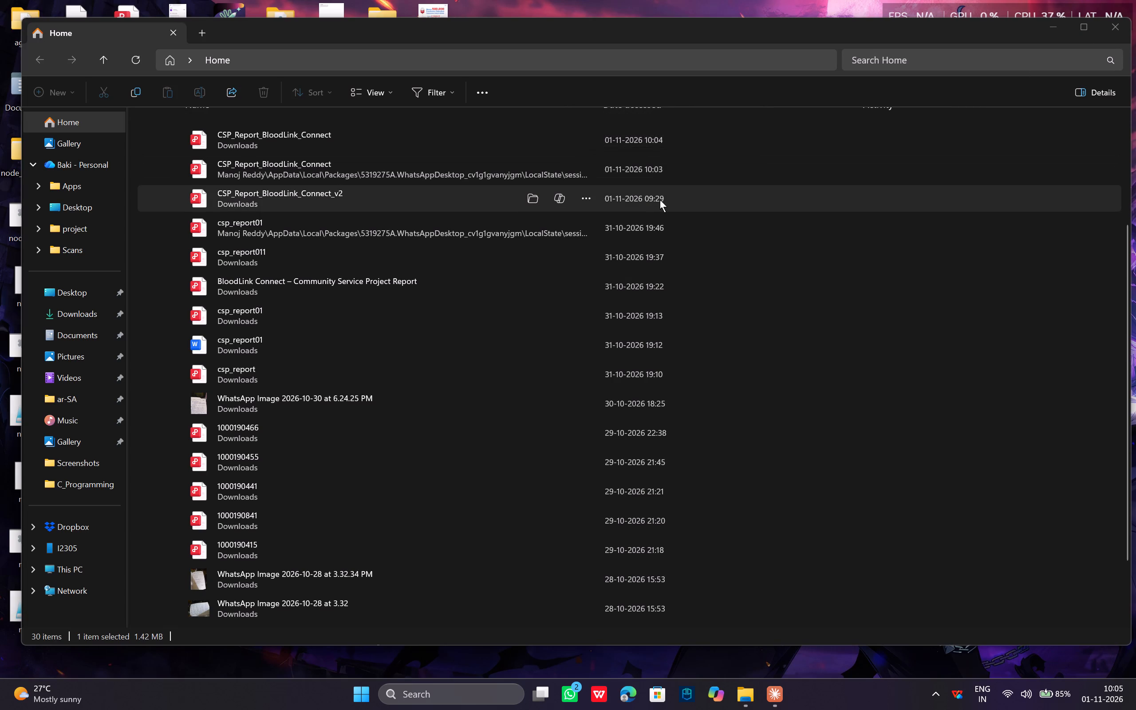
scroll(660, 200, "up", 1)
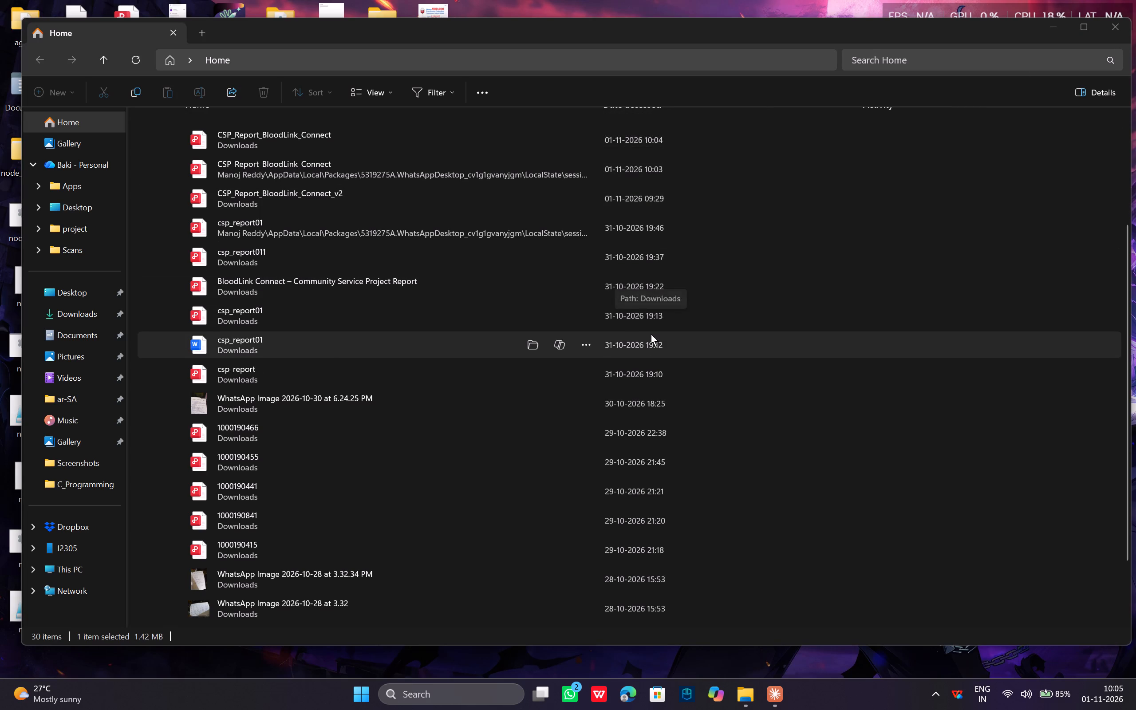
scroll(651, 334, "up", 1)
double_click(630, 260)
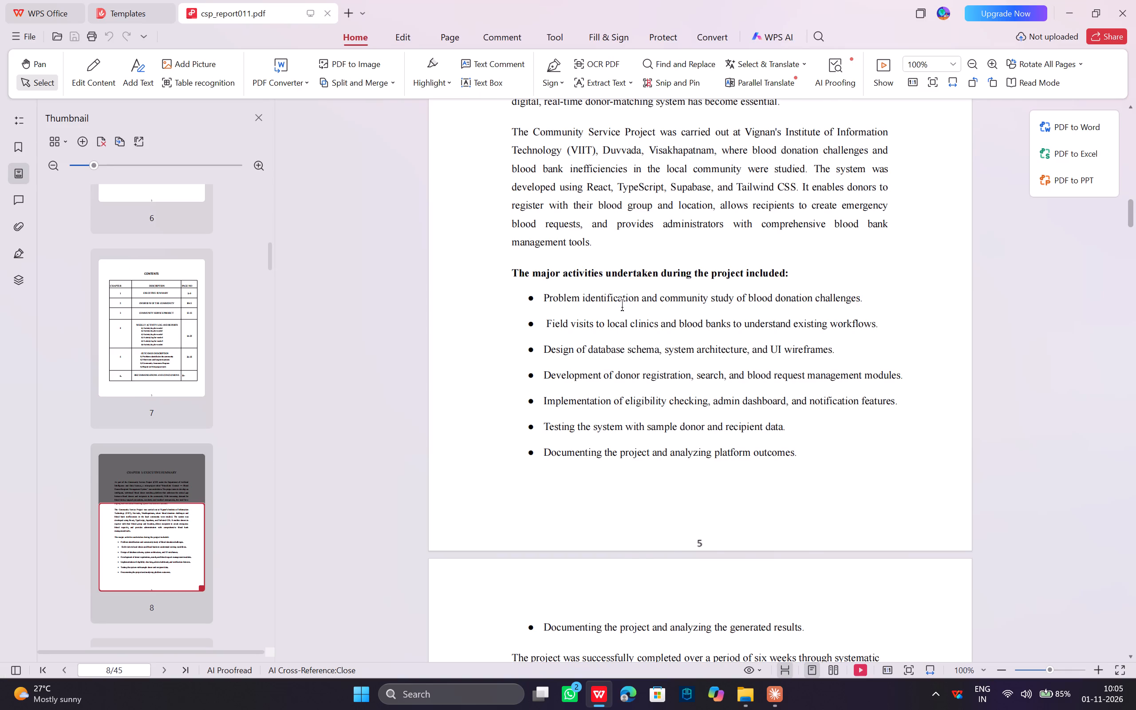
Examine csp_report011.pdf from the cover page through the declaration, certificate, abstract and acknowledgements to the Chapter 1 executive summary.
scroll(621, 311, "up", 9)
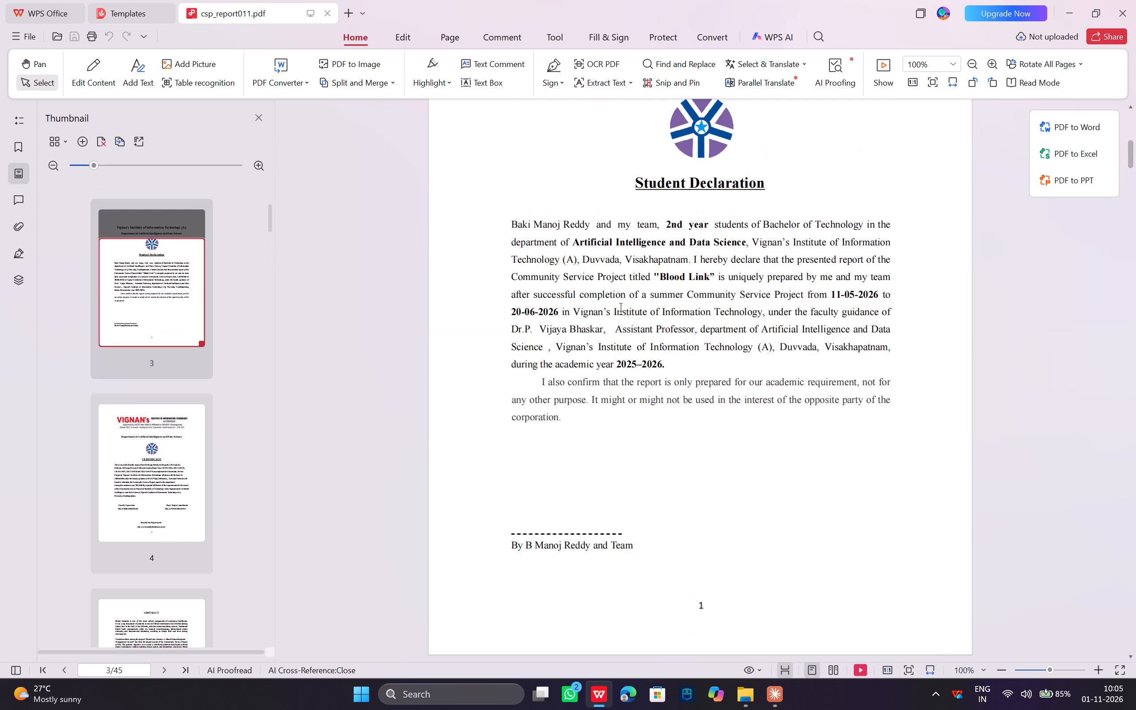
scroll(621, 311, "up", 11)
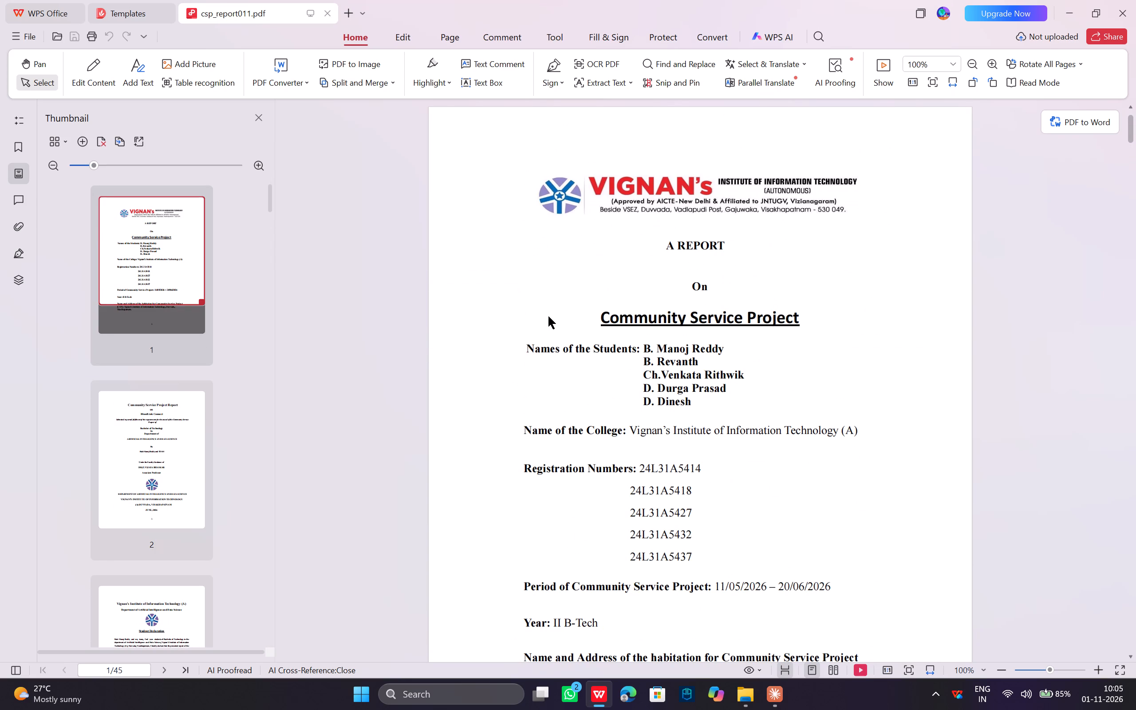
scroll(548, 316, "down", 1)
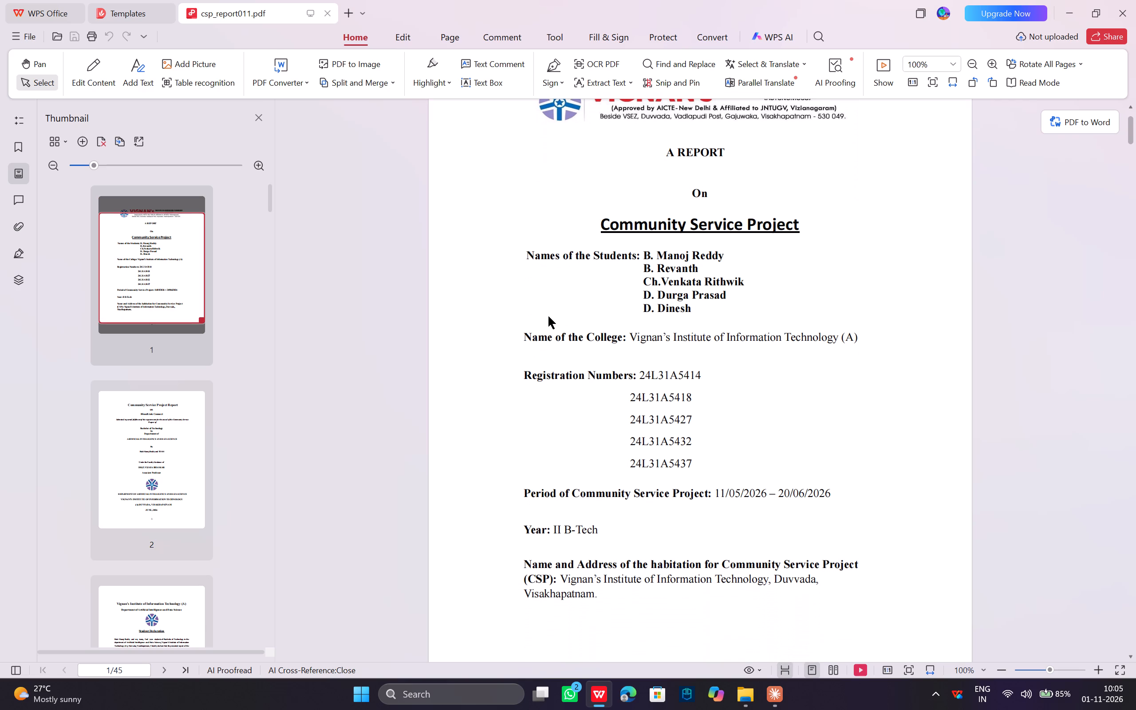
scroll(548, 316, "down", 1)
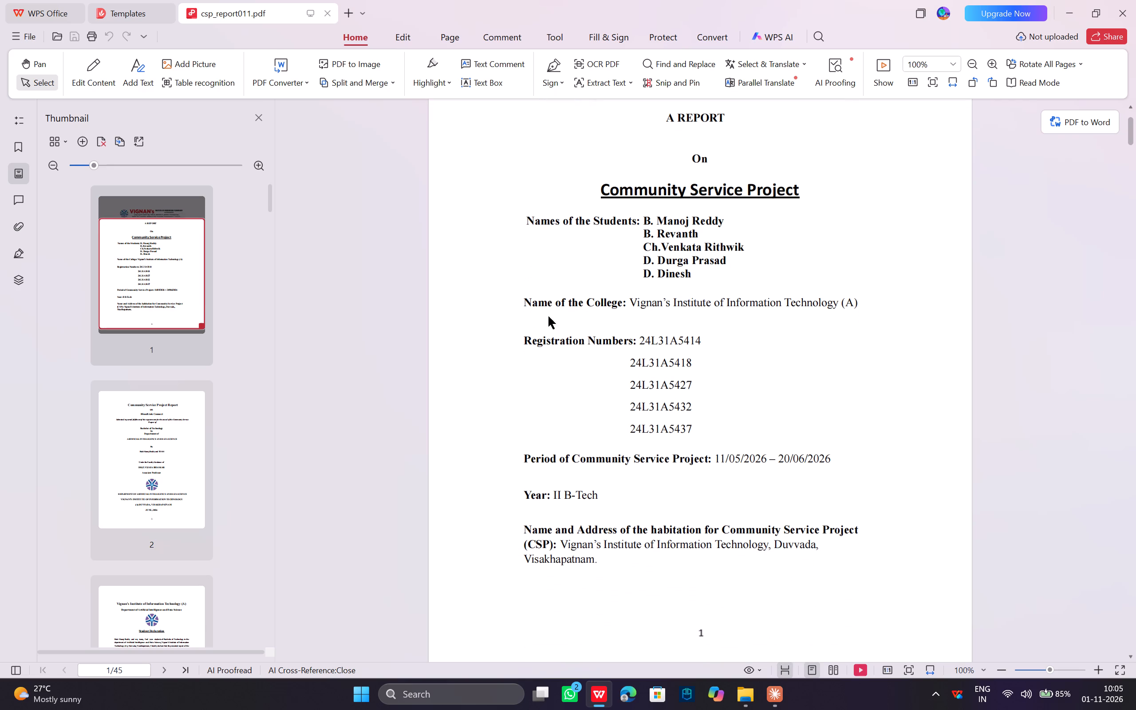
scroll(548, 316, "down", 2)
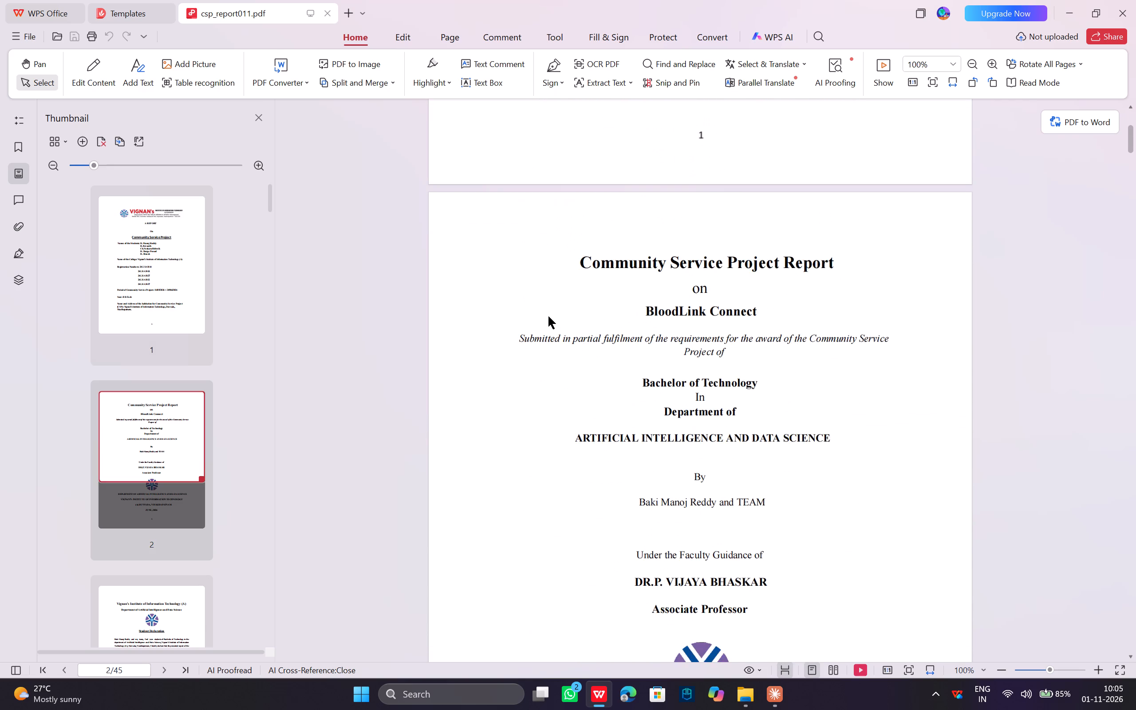
scroll(548, 316, "down", 2)
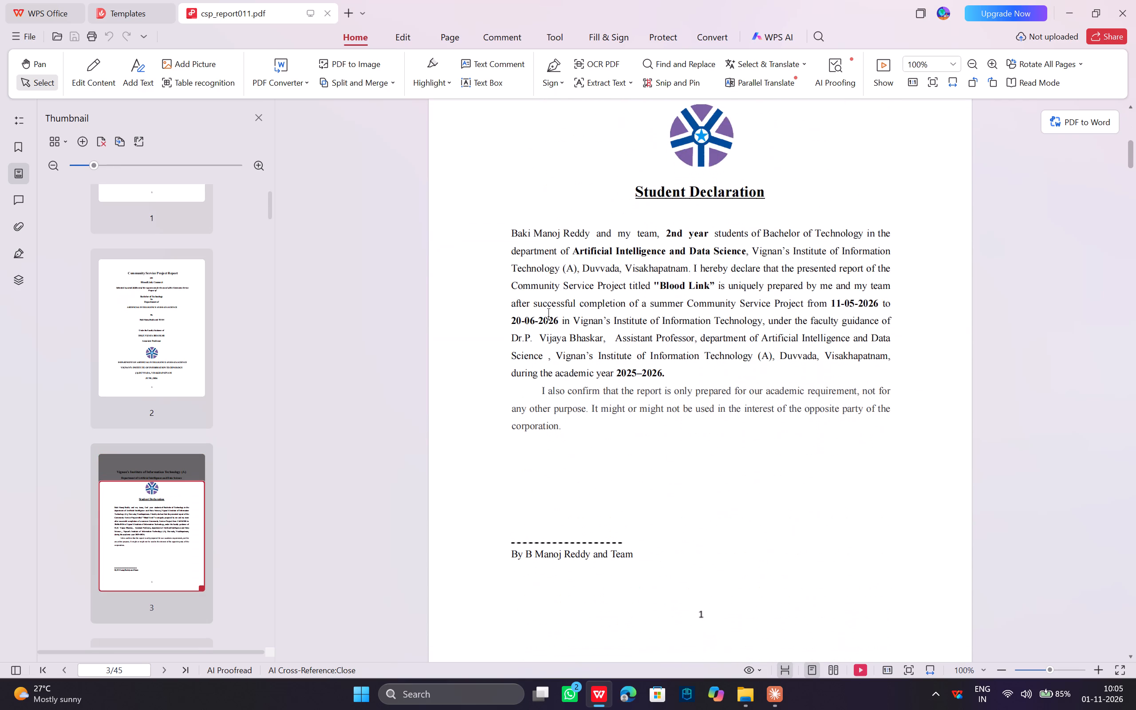
scroll(548, 316, "down", 1)
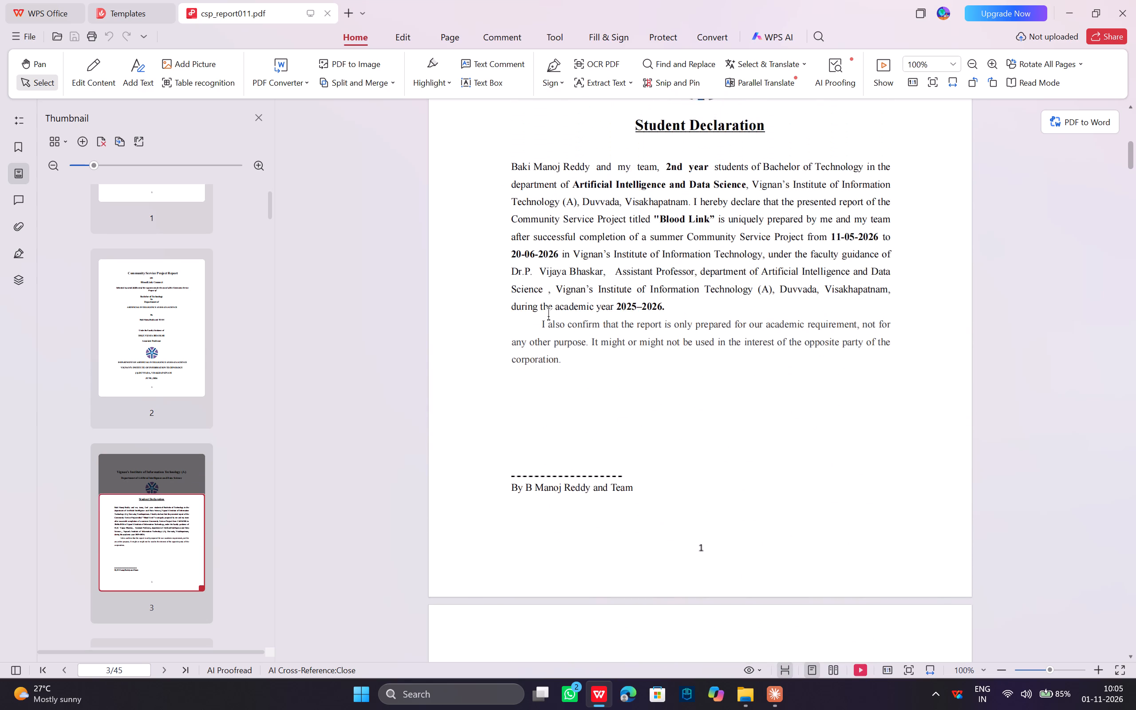
scroll(548, 316, "down", 3)
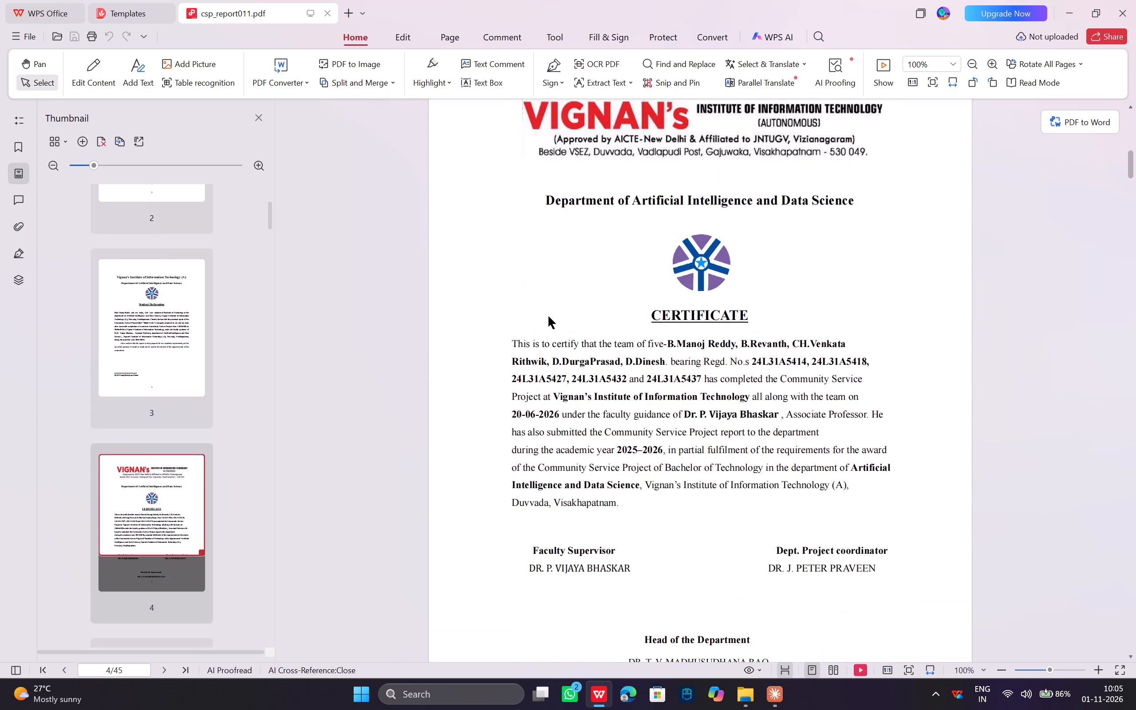
scroll(548, 316, "down", 3)
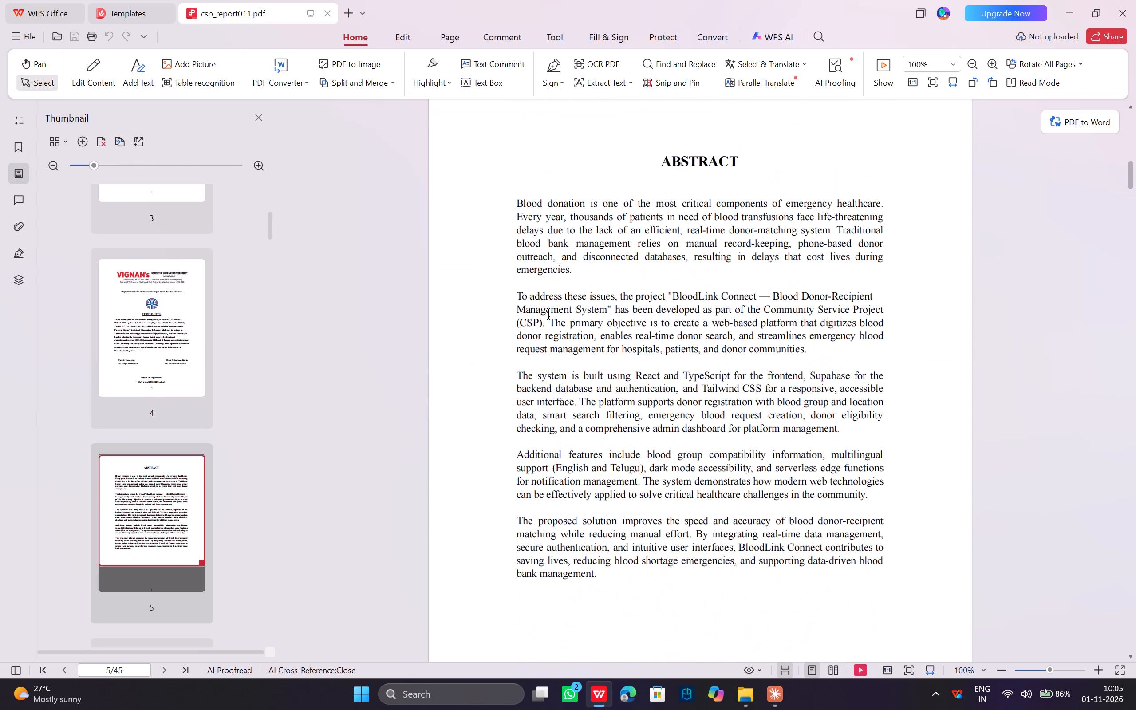
scroll(548, 316, "down", 3)
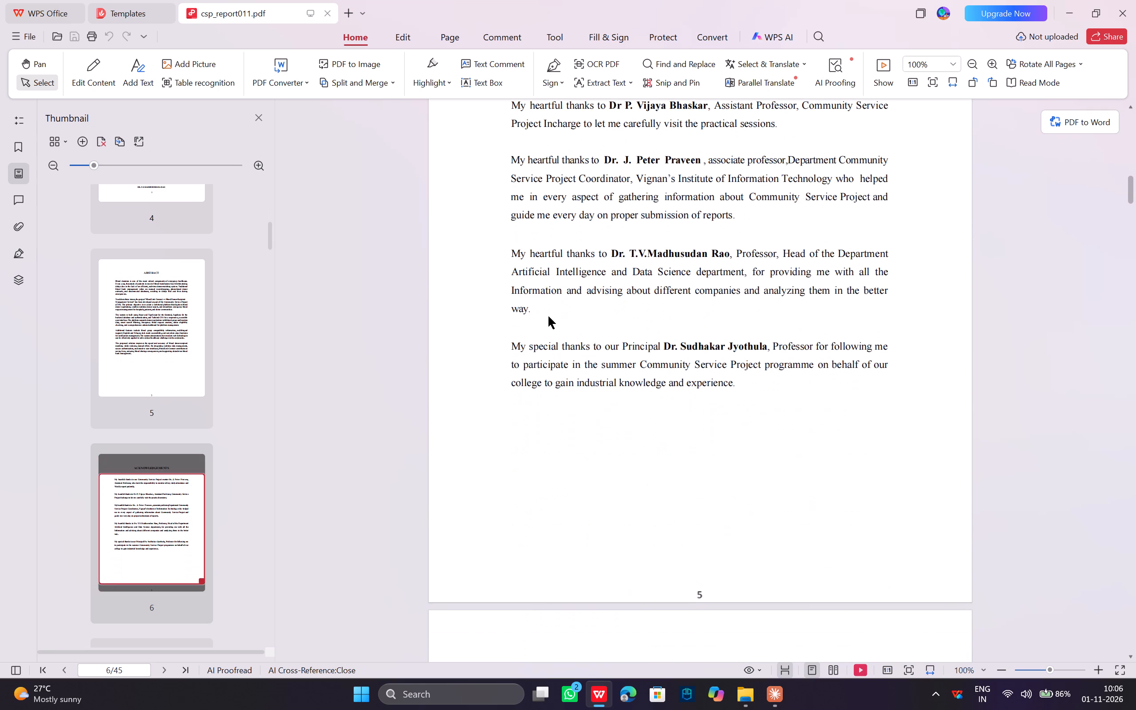
scroll(548, 316, "down", 4)
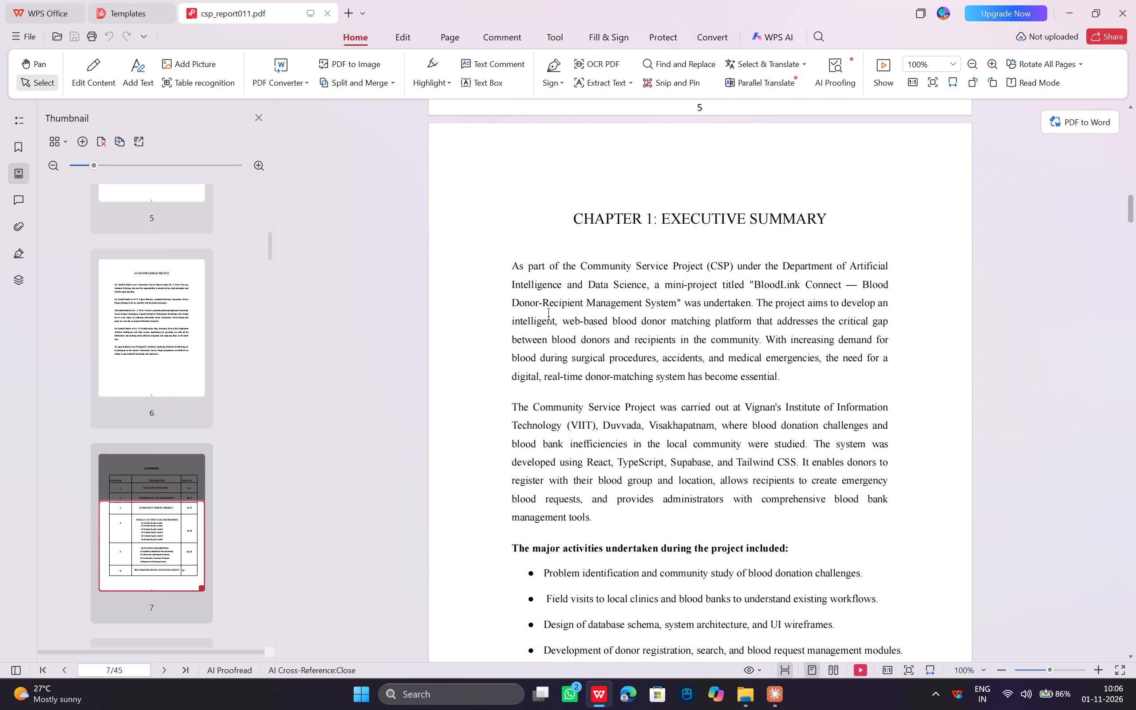
Examine csp_report011.pdf from the Chapter 1 executive summary through the weekly activity logs to Chapter 5: Outcomes Description.
scroll(548, 316, "down", 1)
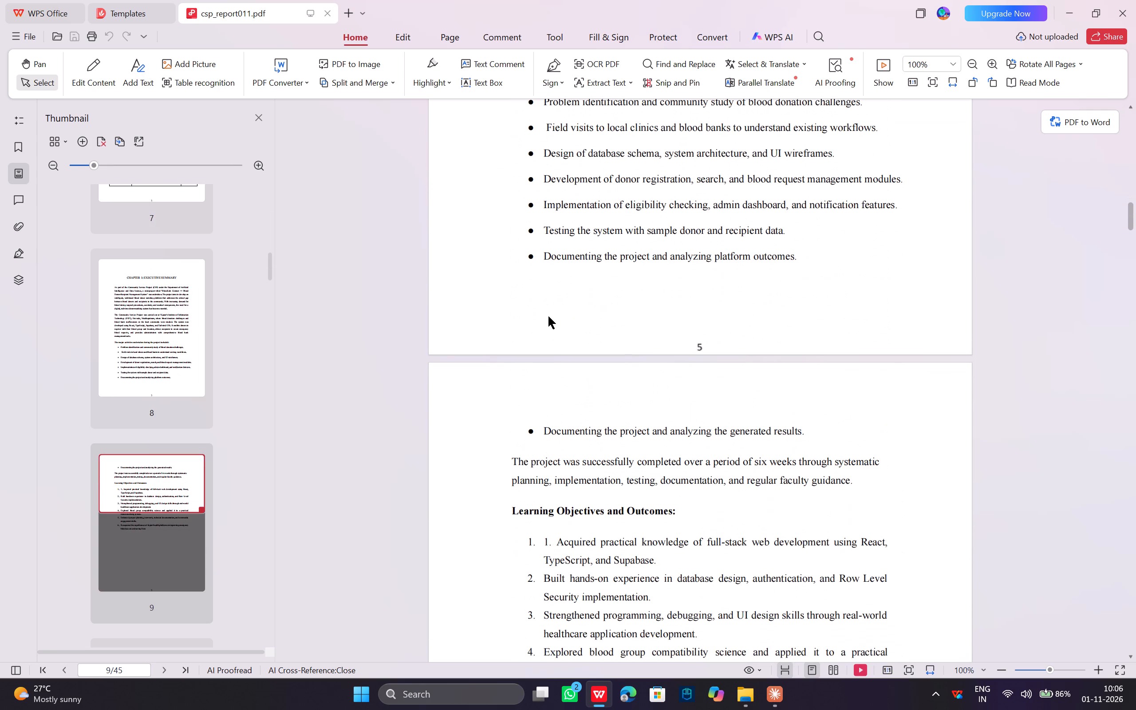
scroll(548, 316, "up", 1)
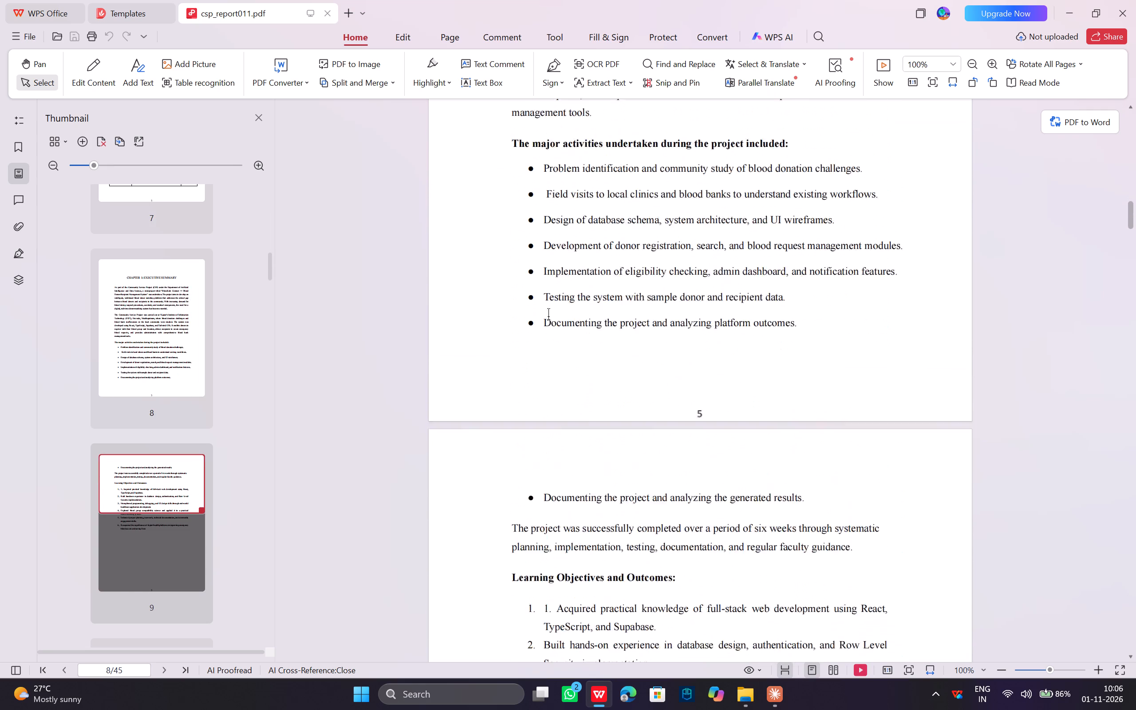
scroll(548, 316, "up", 2)
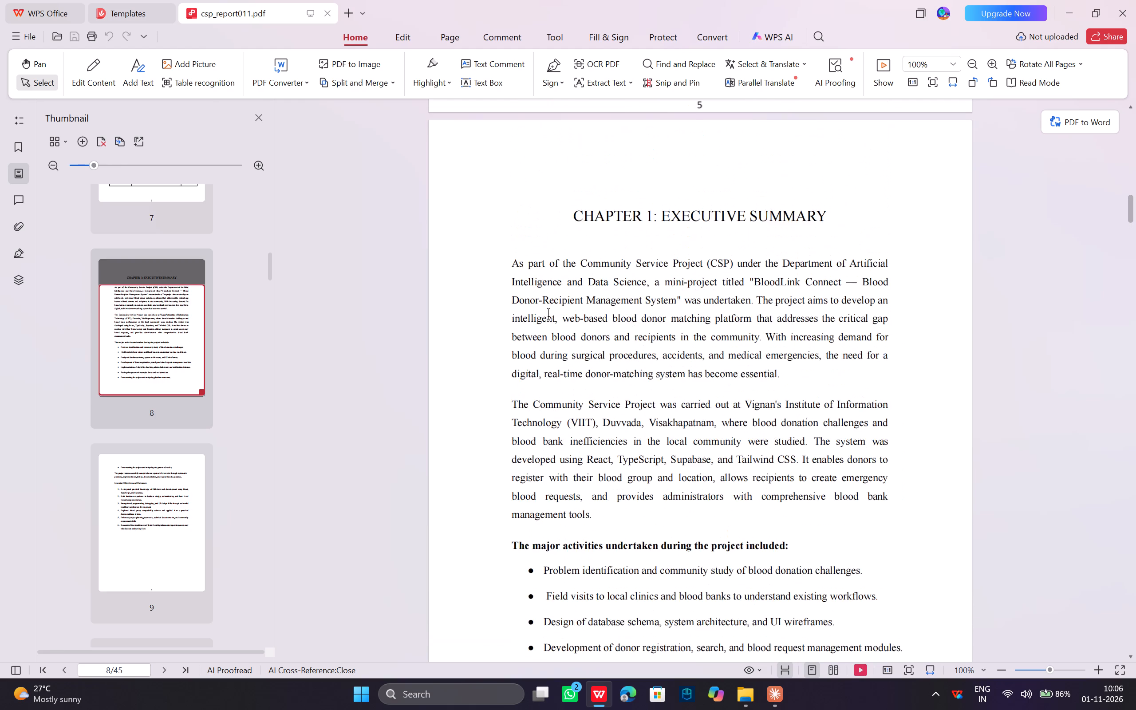
scroll(548, 316, "down", 3)
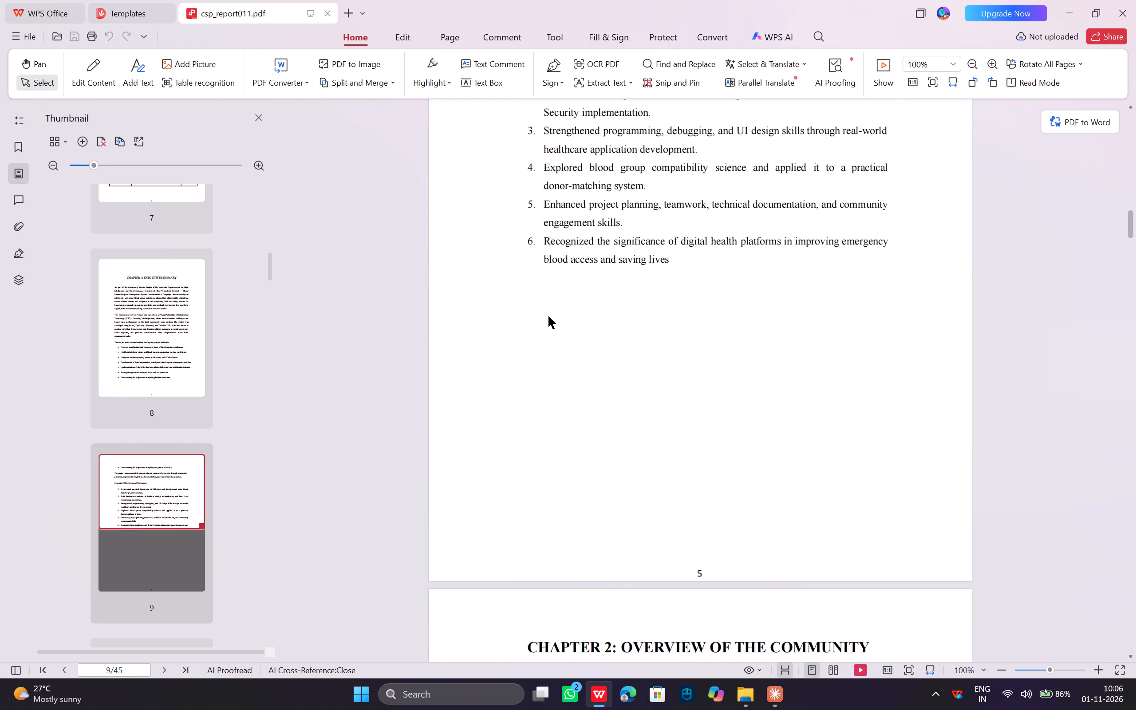
scroll(548, 316, "down", 6)
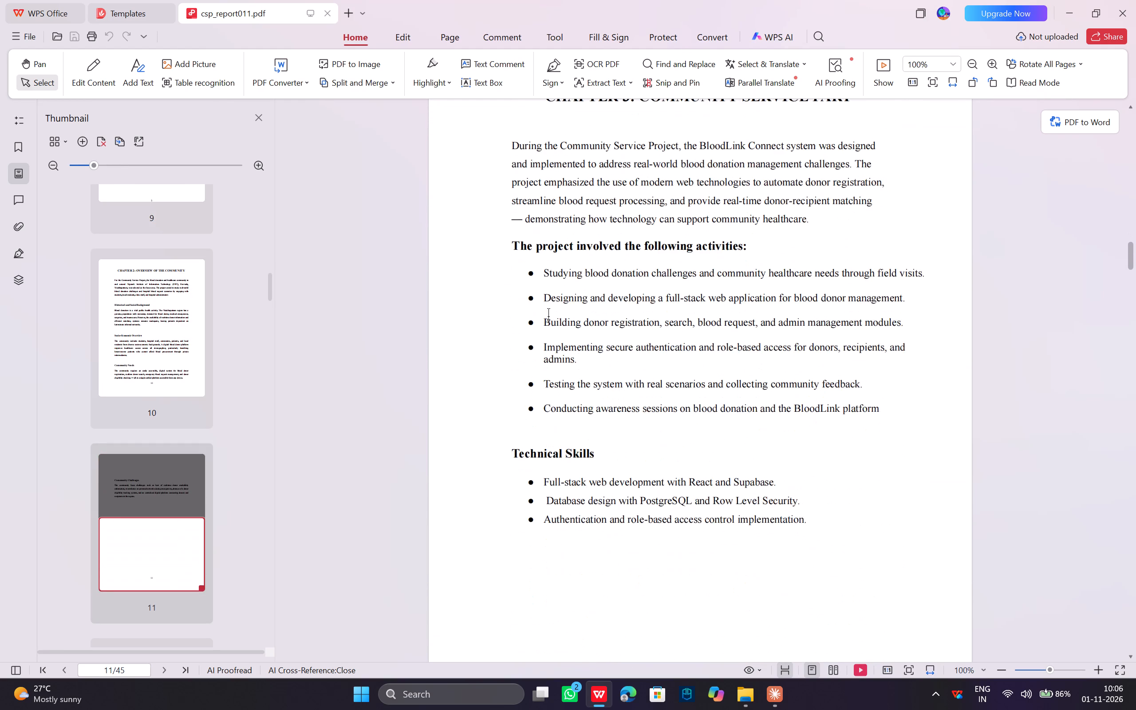
scroll(548, 316, "down", 6)
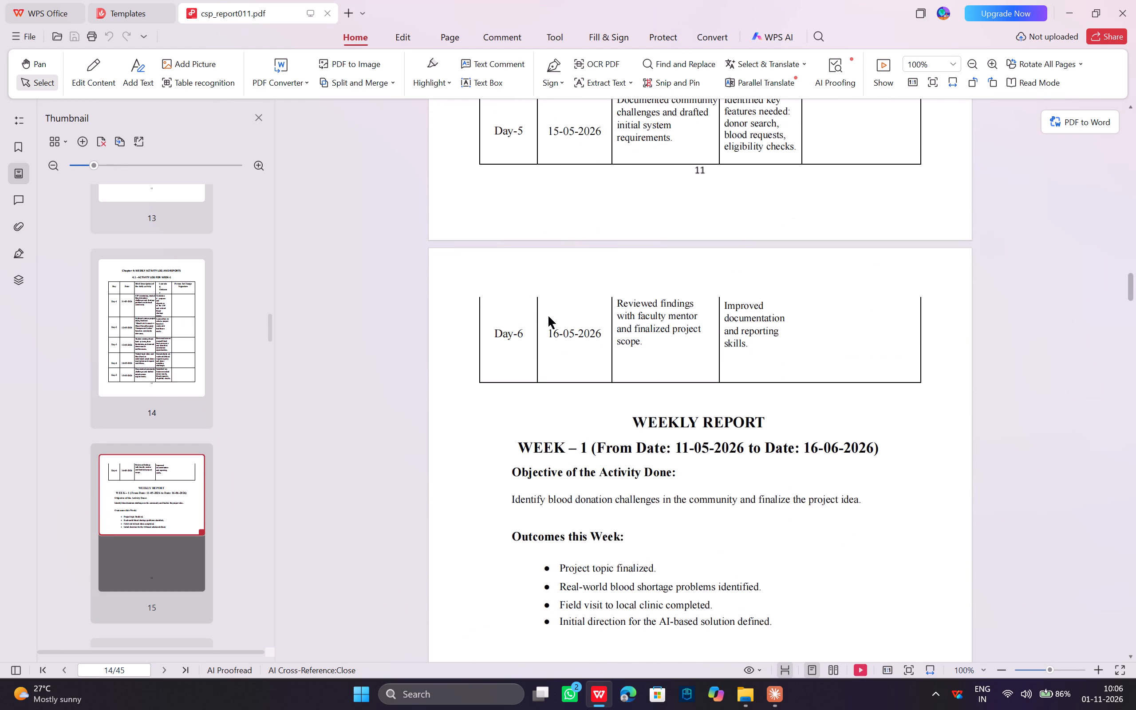
scroll(548, 316, "down", 10)
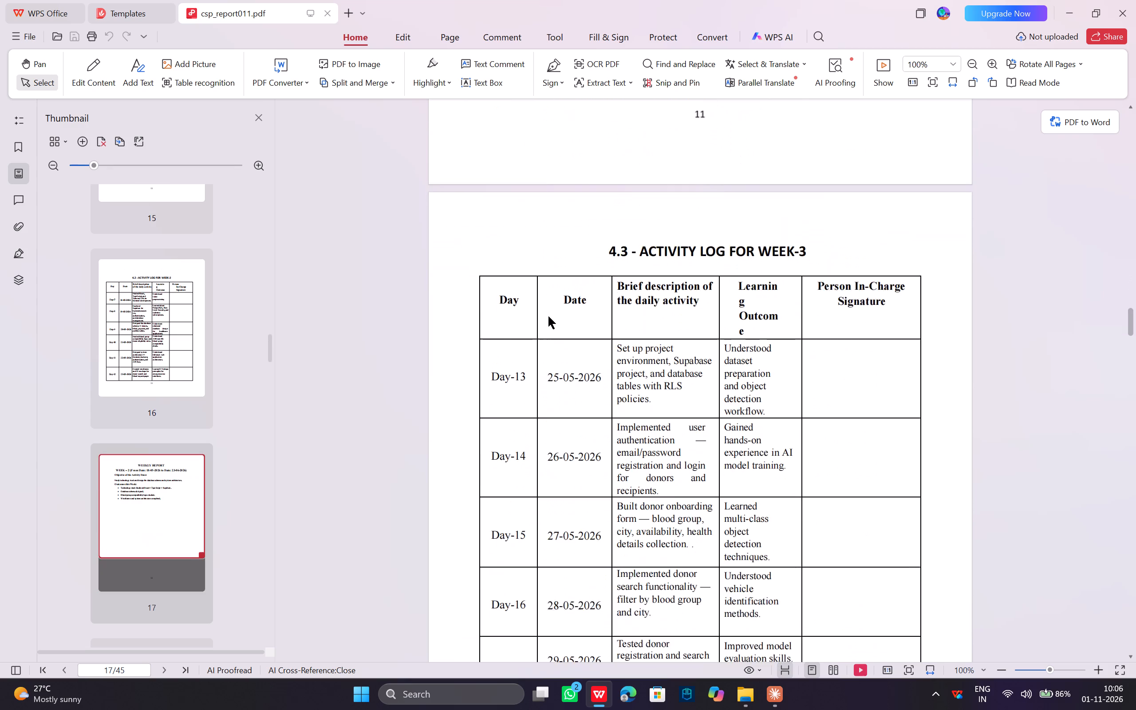
scroll(548, 316, "down", 11)
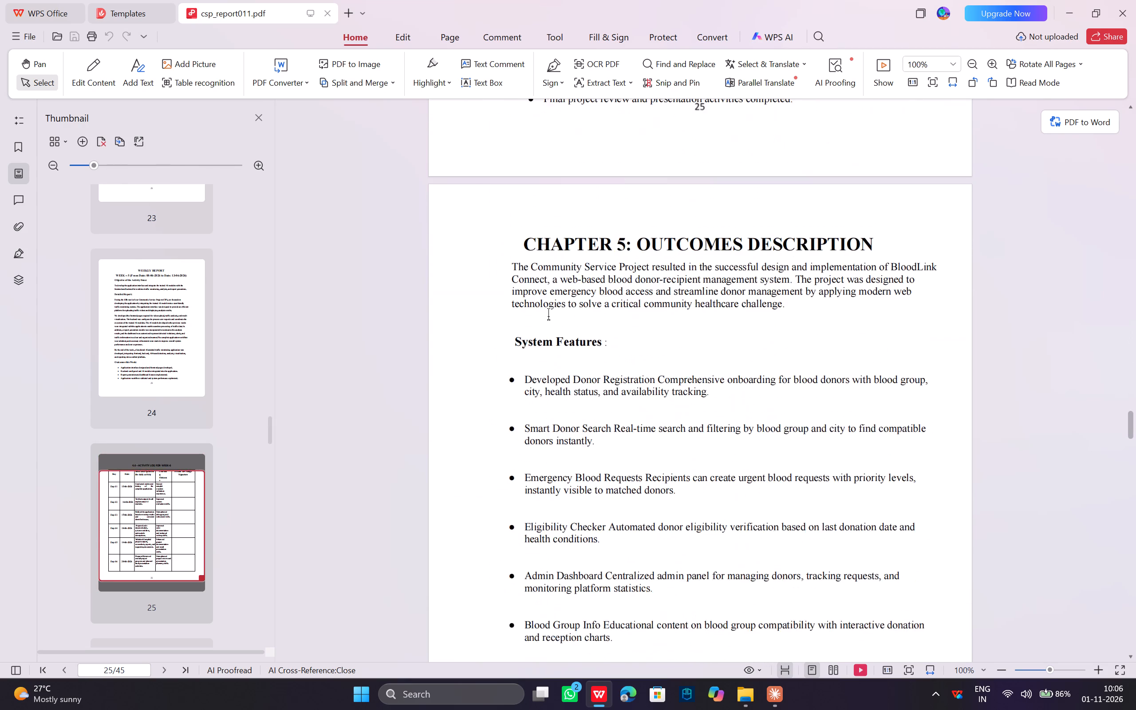
Examine the rest of the report, from the Chapter 5 action plans and mini-project sections through the conclusion and self-evaluation to the photo pages.
scroll(548, 316, "down", 11)
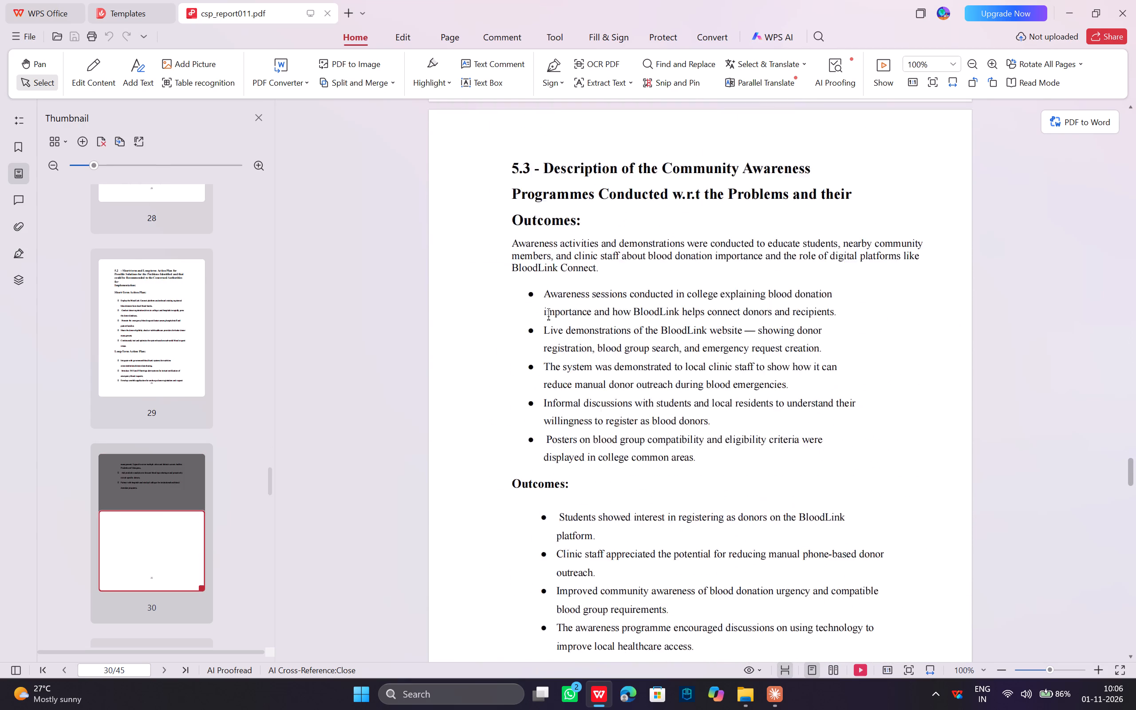
scroll(548, 316, "down", 2)
scroll(548, 316, "up", 2)
scroll(548, 316, "down", 1)
scroll(548, 316, "up", 1)
scroll(548, 316, "down", 1)
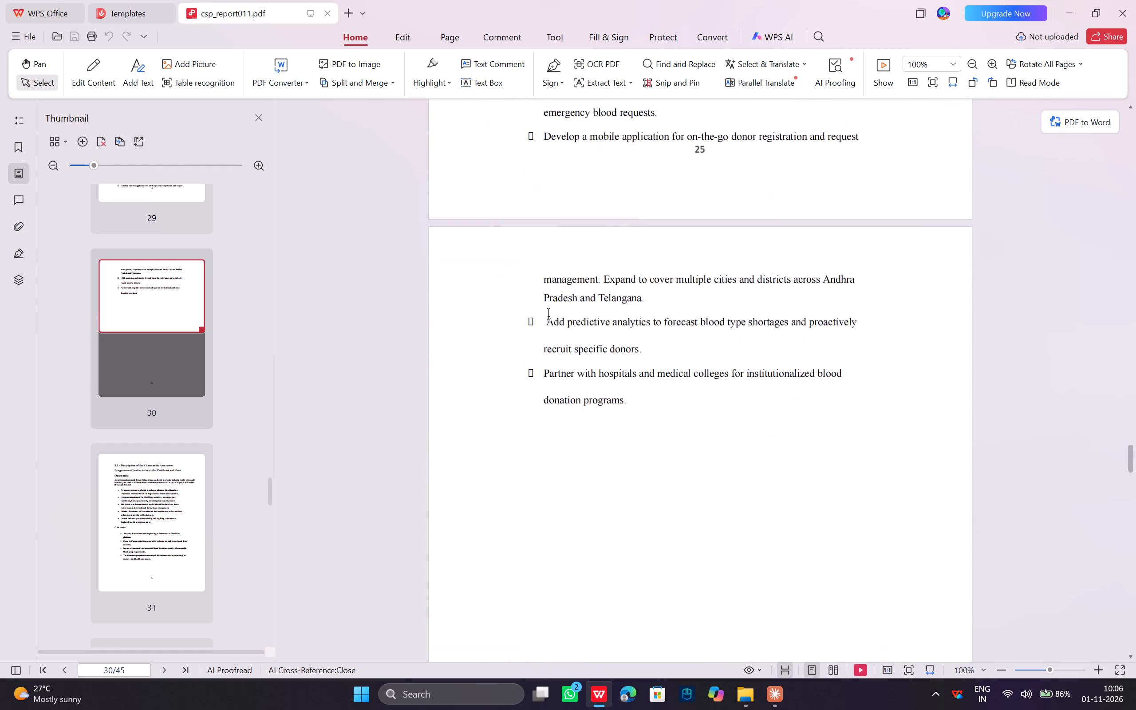
scroll(548, 316, "down", 7)
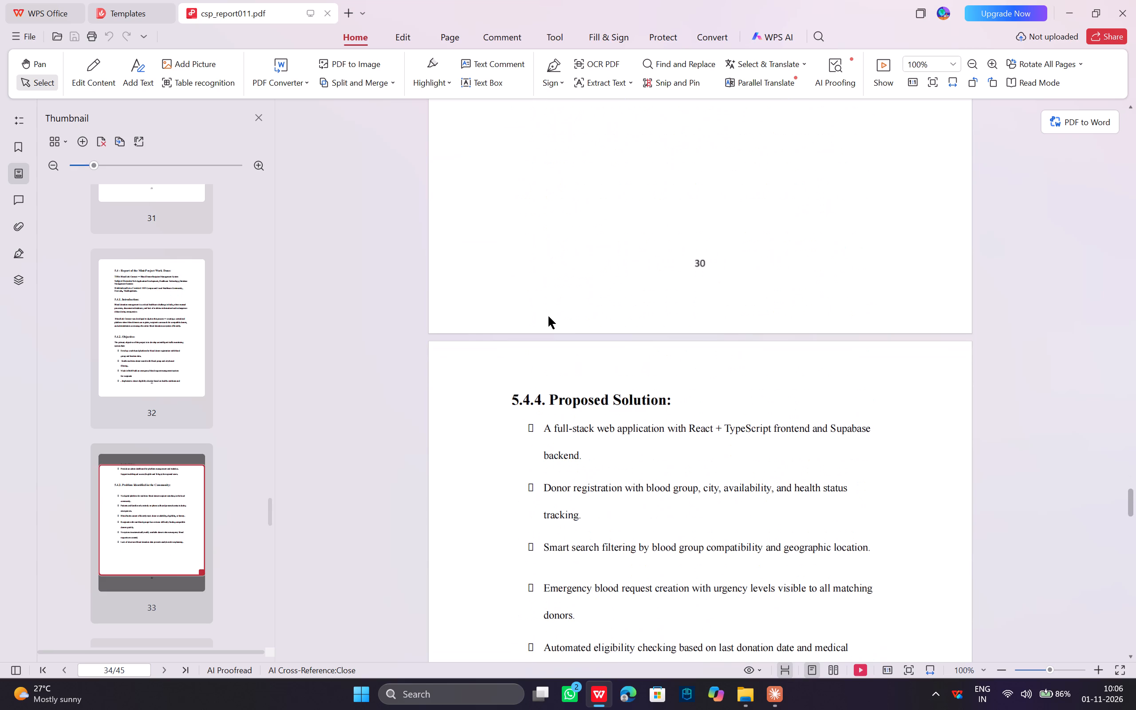
scroll(548, 316, "down", 3)
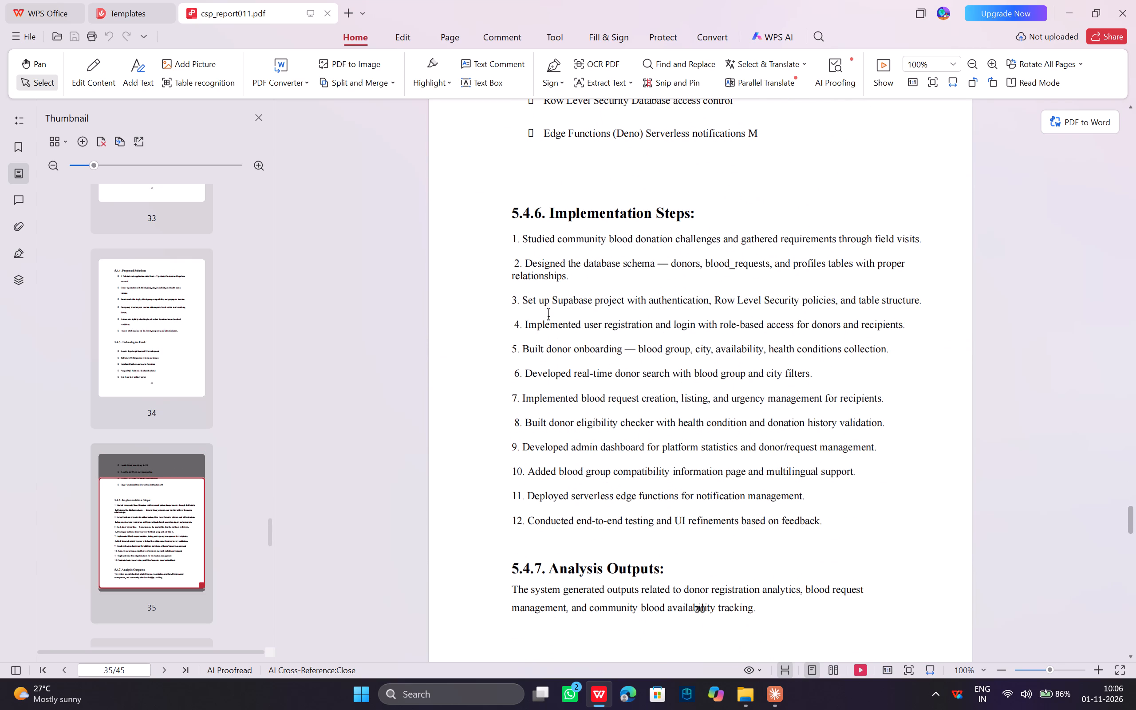
scroll(548, 316, "down", 6)
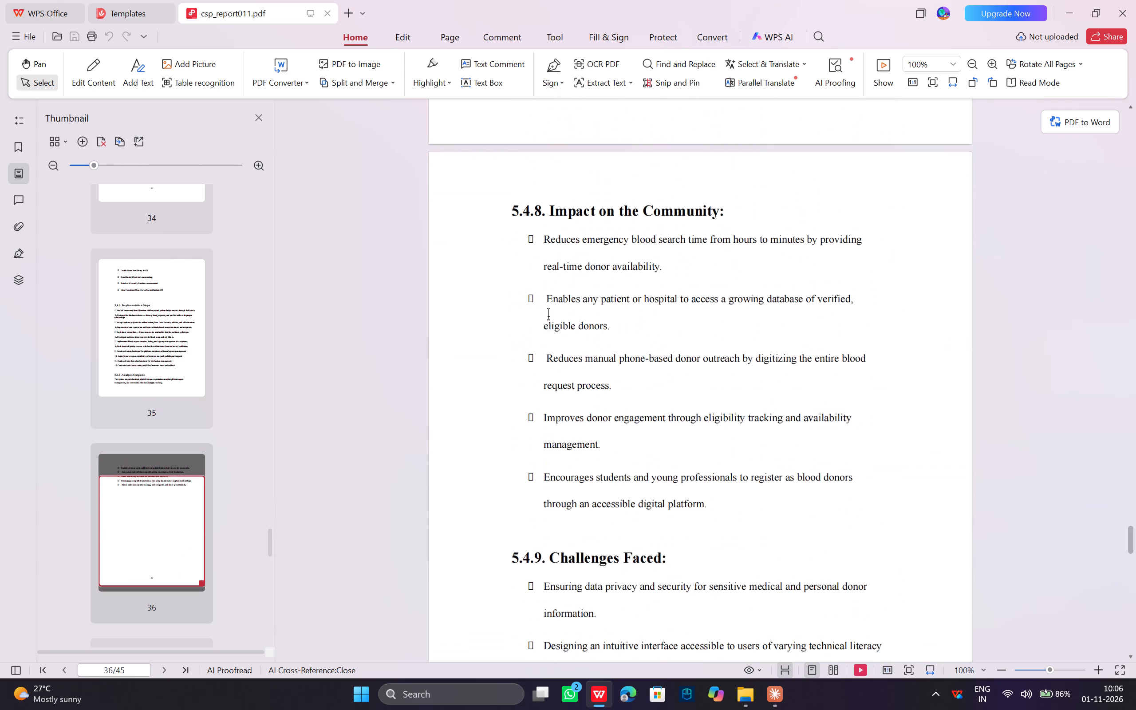
scroll(548, 316, "down", 9)
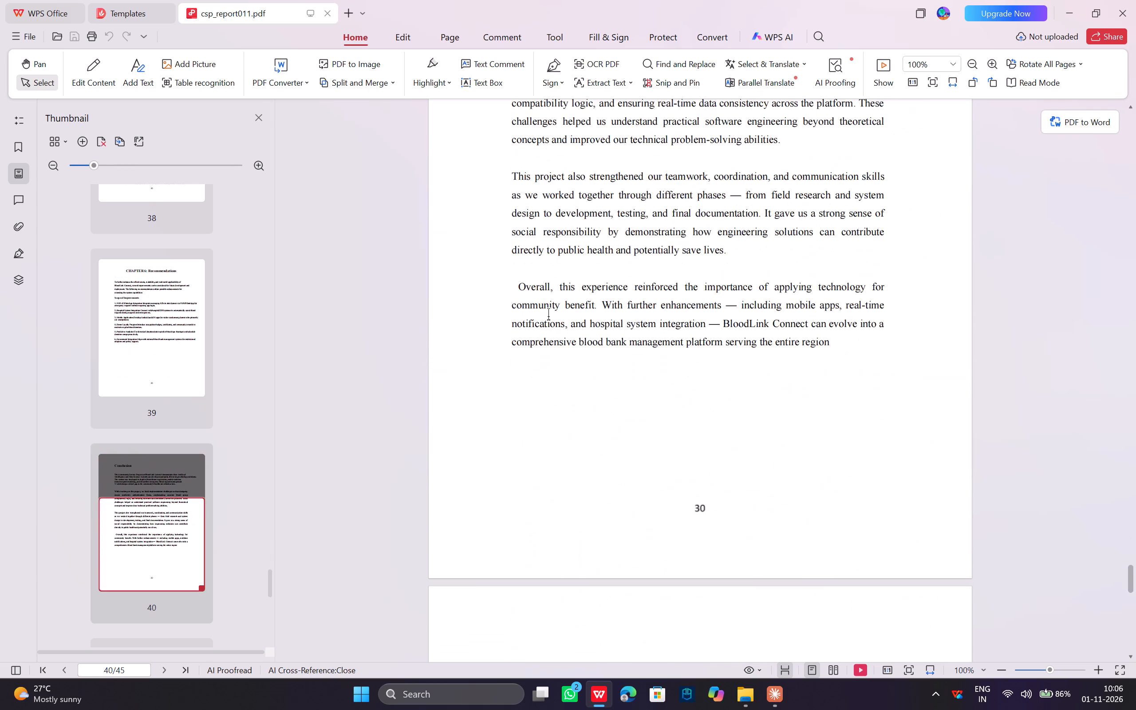
scroll(548, 316, "down", 2)
scroll(548, 316, "up", 1)
scroll(548, 316, "down", 3)
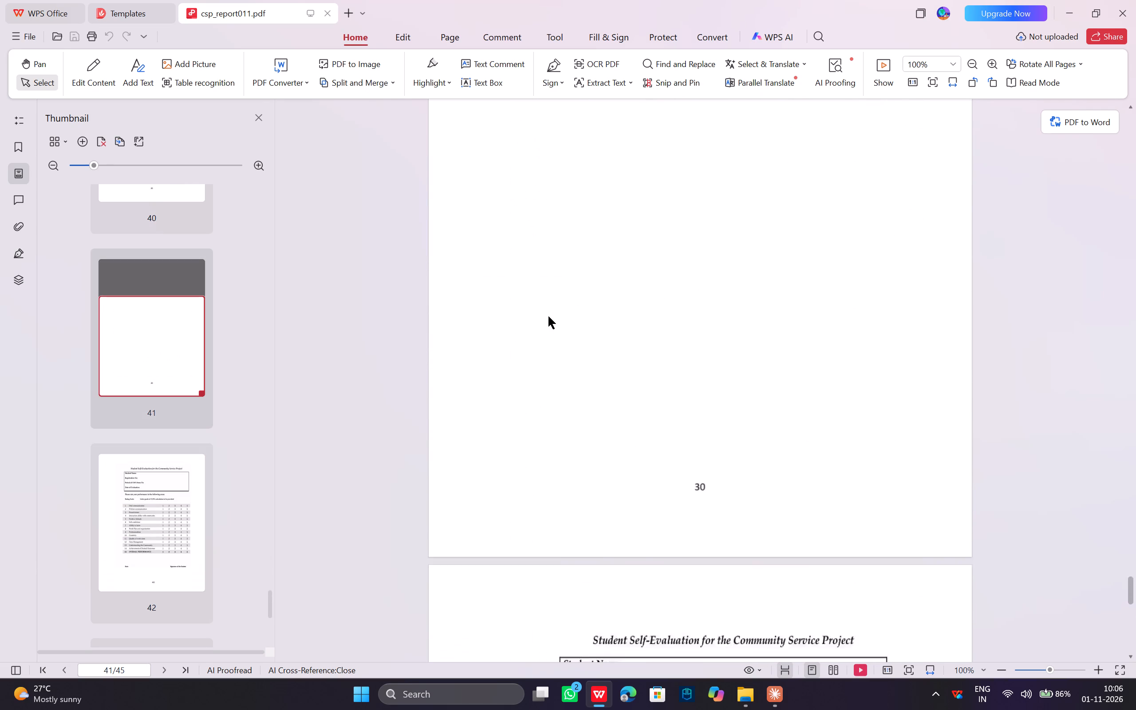
scroll(548, 316, "down", 6)
scroll(548, 316, "up", 20)
scroll(548, 316, "up", 3)
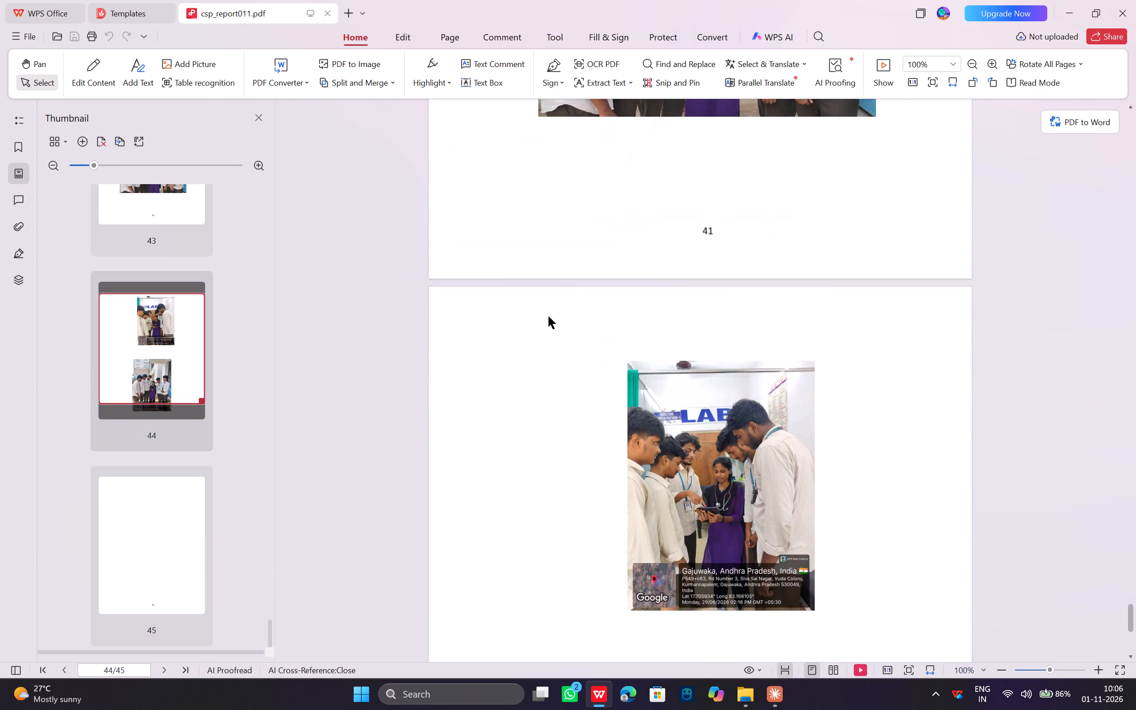
Switch csp_report011.pdf to content editing, starting from its cover page.
scroll(548, 316, "up", 20)
scroll(548, 316, "up", 20)
scroll(548, 316, "up", 19)
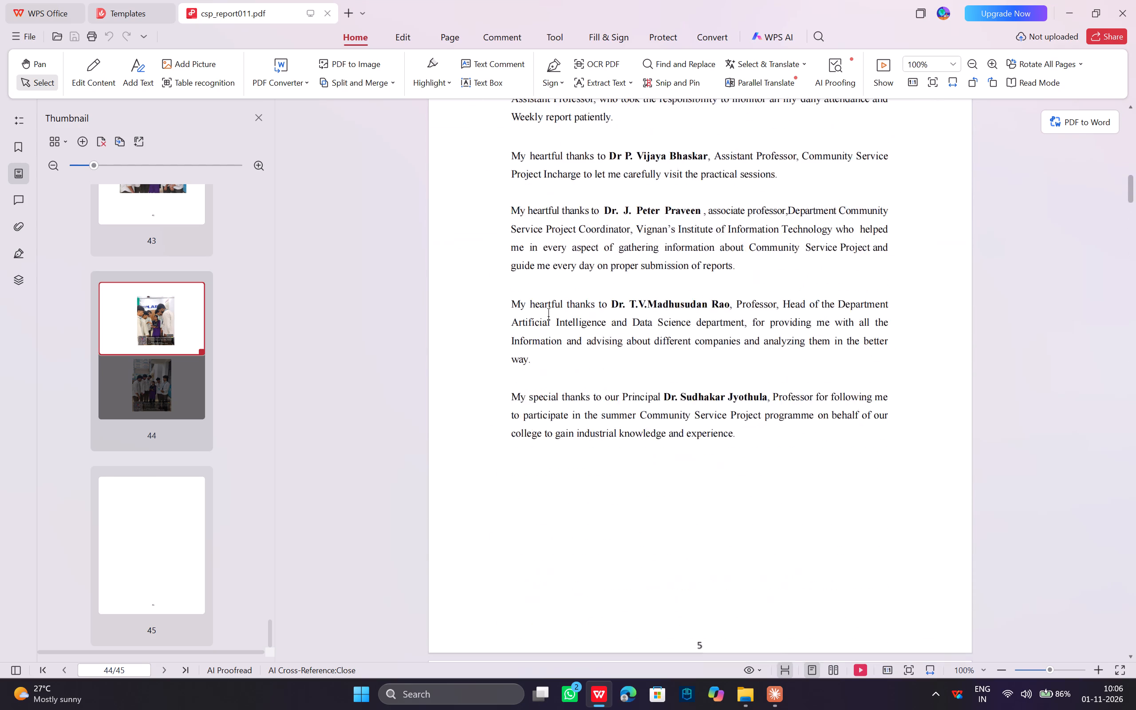
scroll(548, 316, "up", 15)
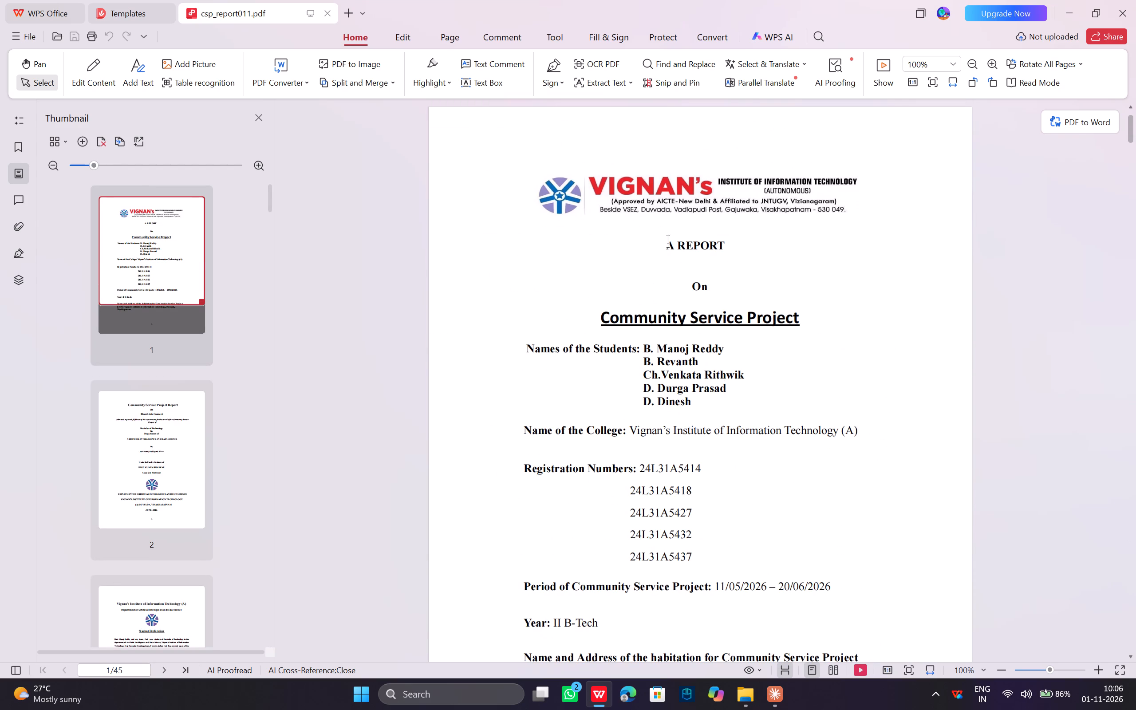
left_click_drag(667, 244, 717, 292)
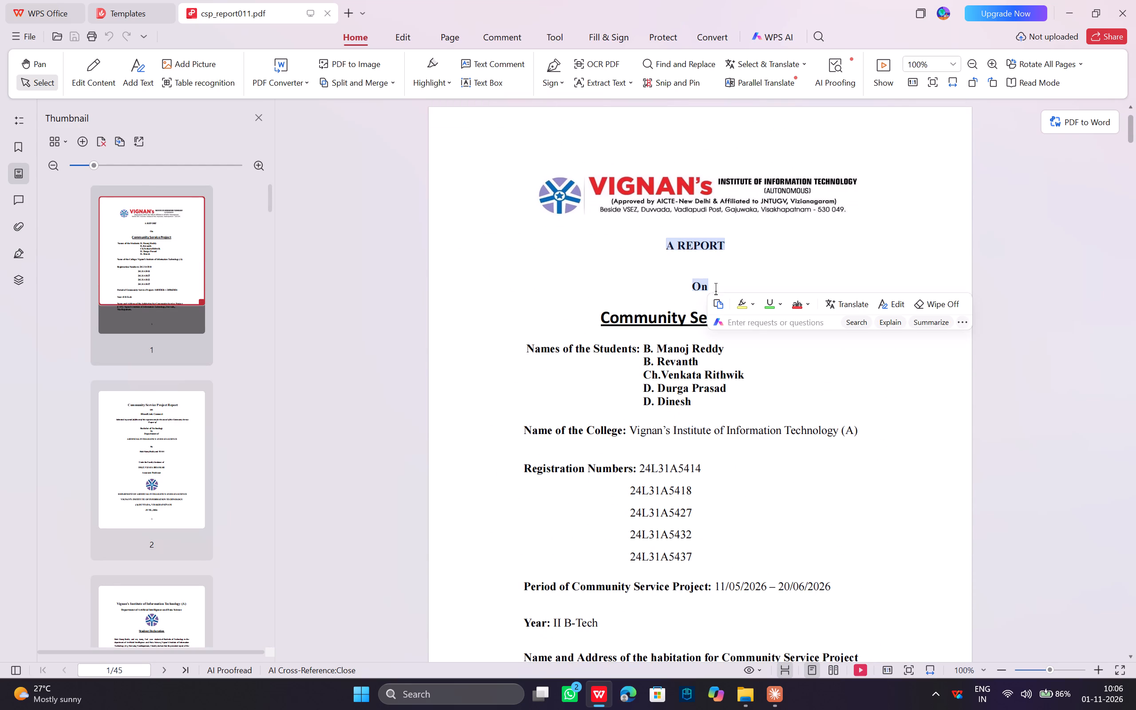
left_click(647, 281)
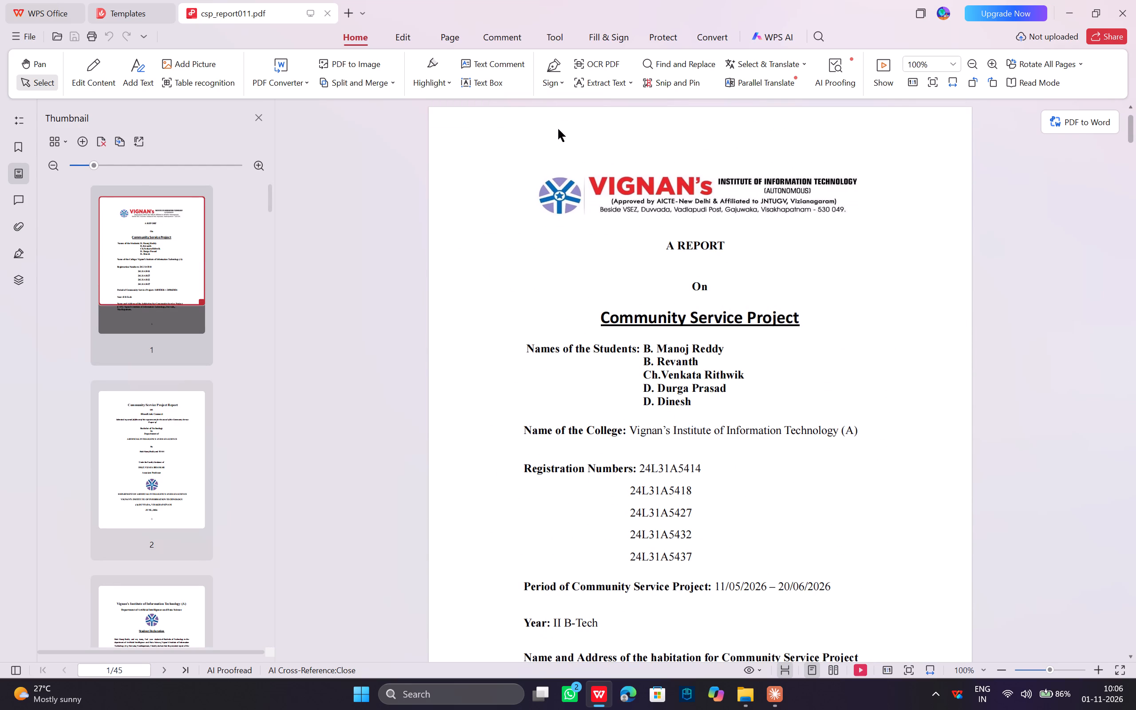
left_click(400, 39)
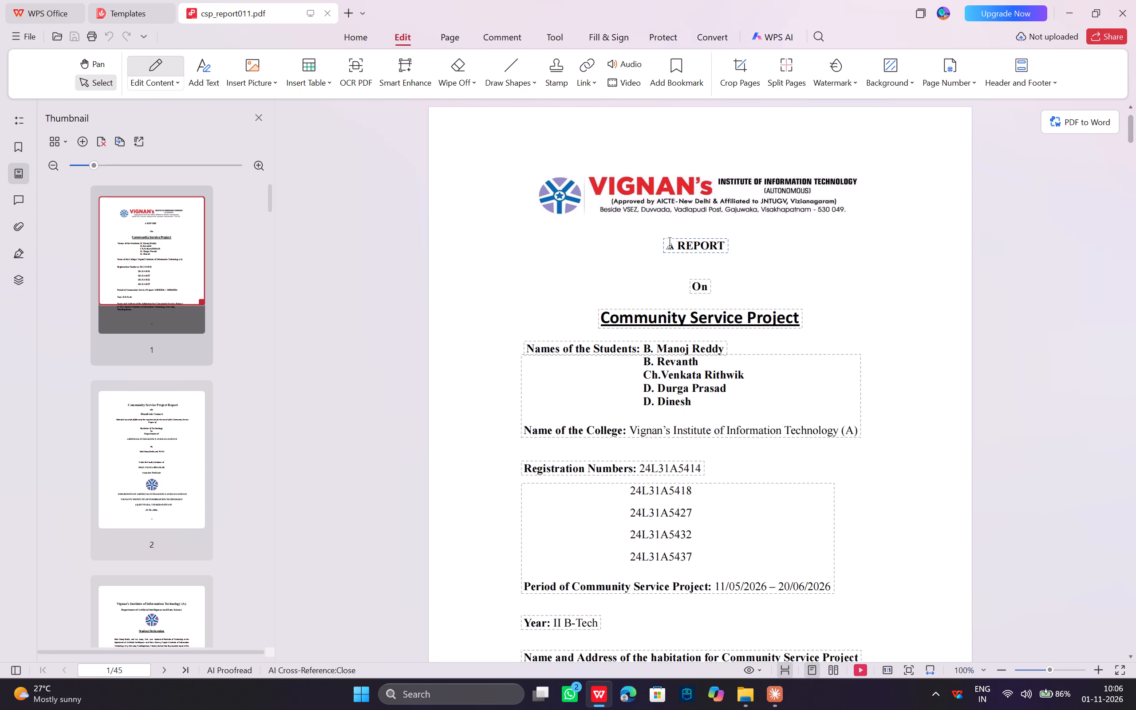
Set the opening words of the Student Declaration's first paragraph on page 3, up to "and my team", to font size 12.
left_click(639, 248)
scroll(639, 248, "down", 1)
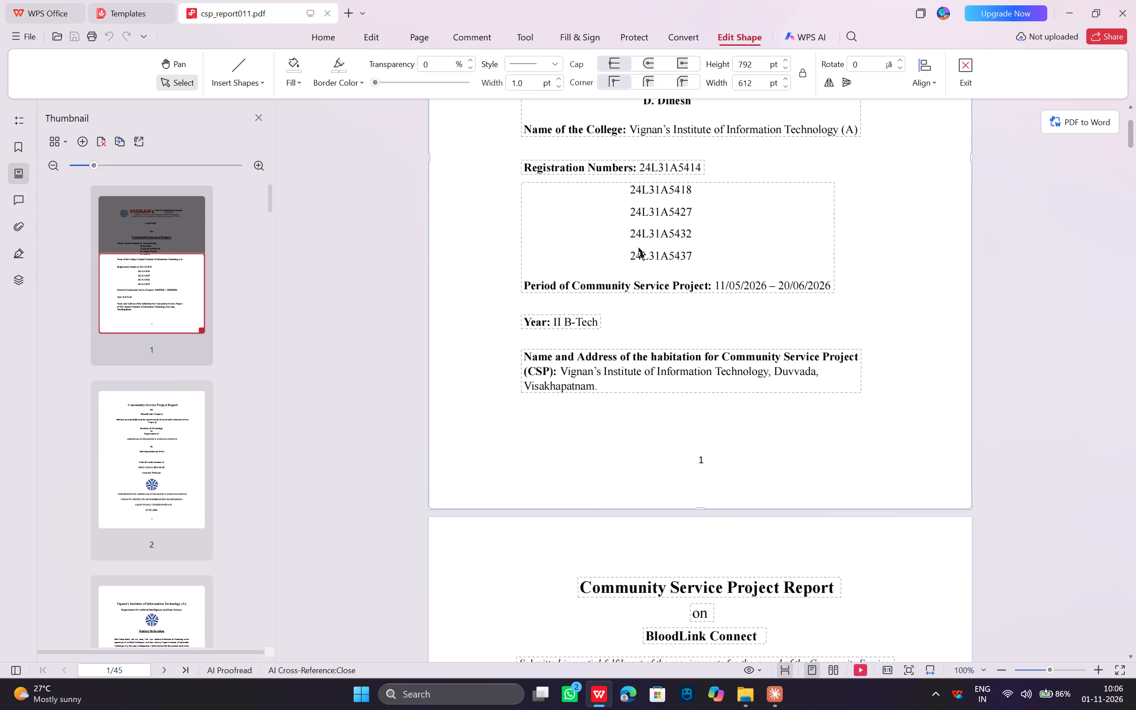
scroll(639, 248, "down", 2)
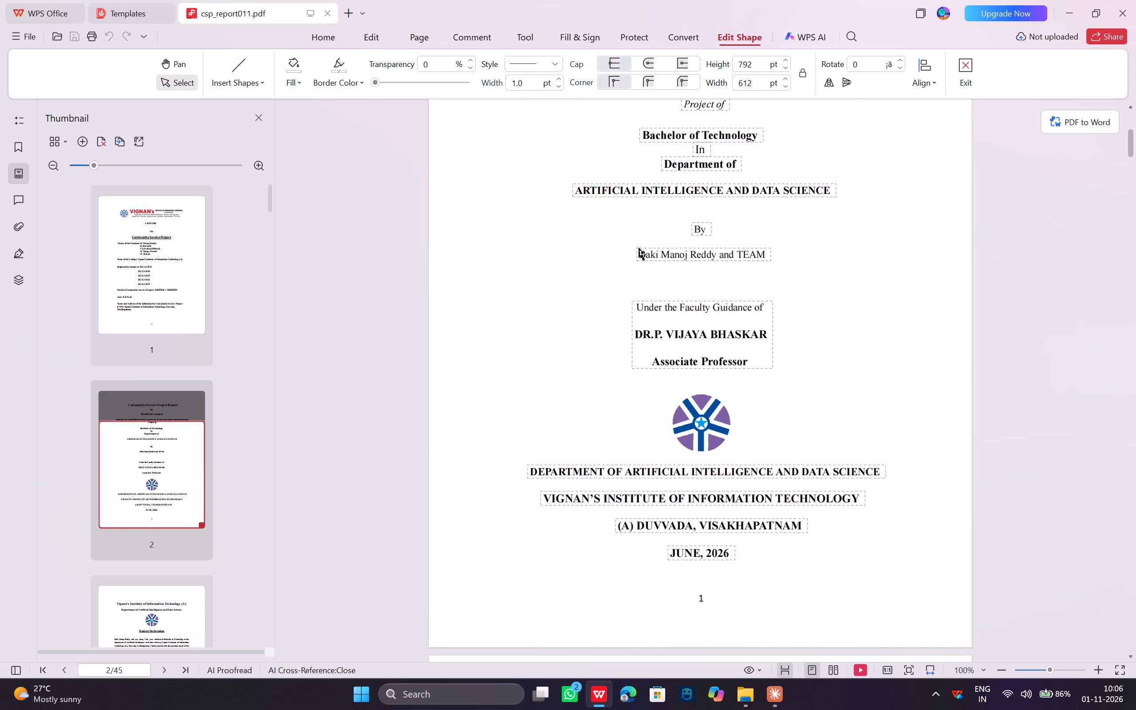
scroll(639, 248, "down", 4)
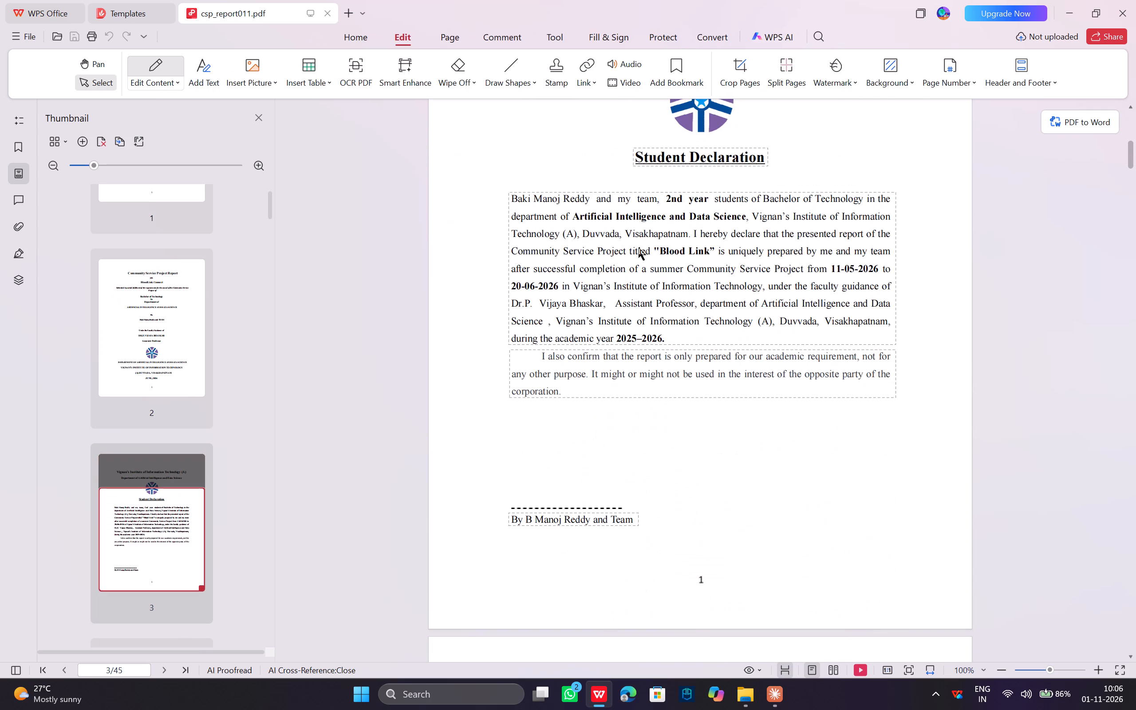
left_click_drag(528, 206, 572, 208)
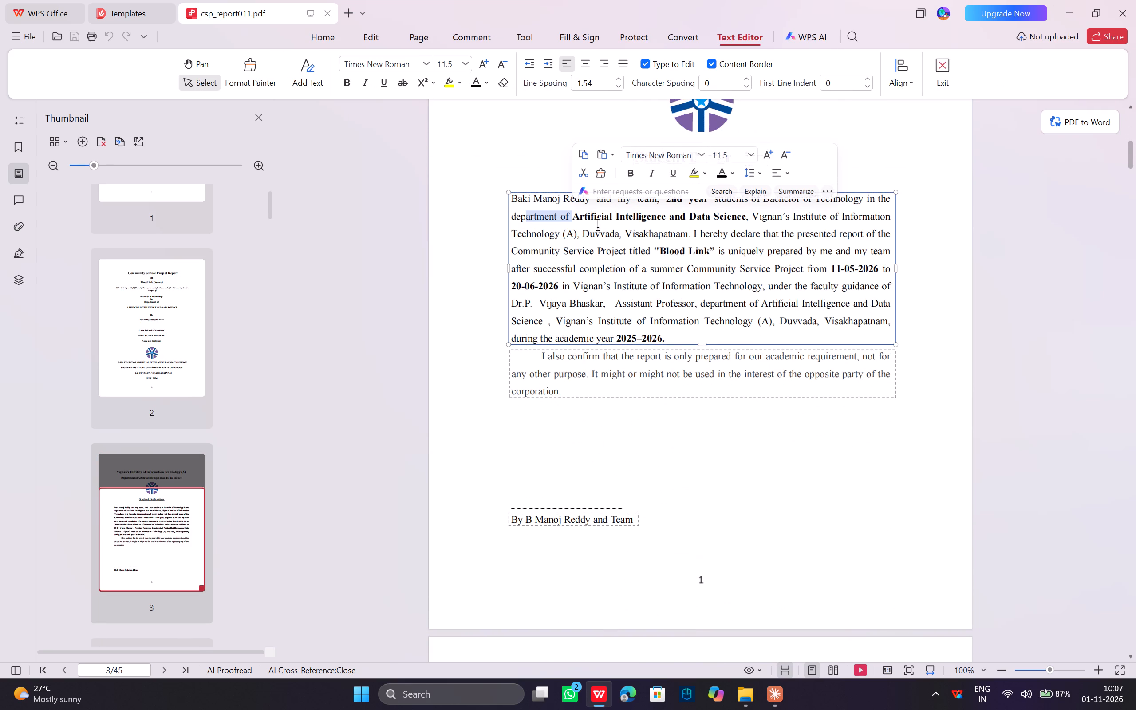
left_click(608, 243)
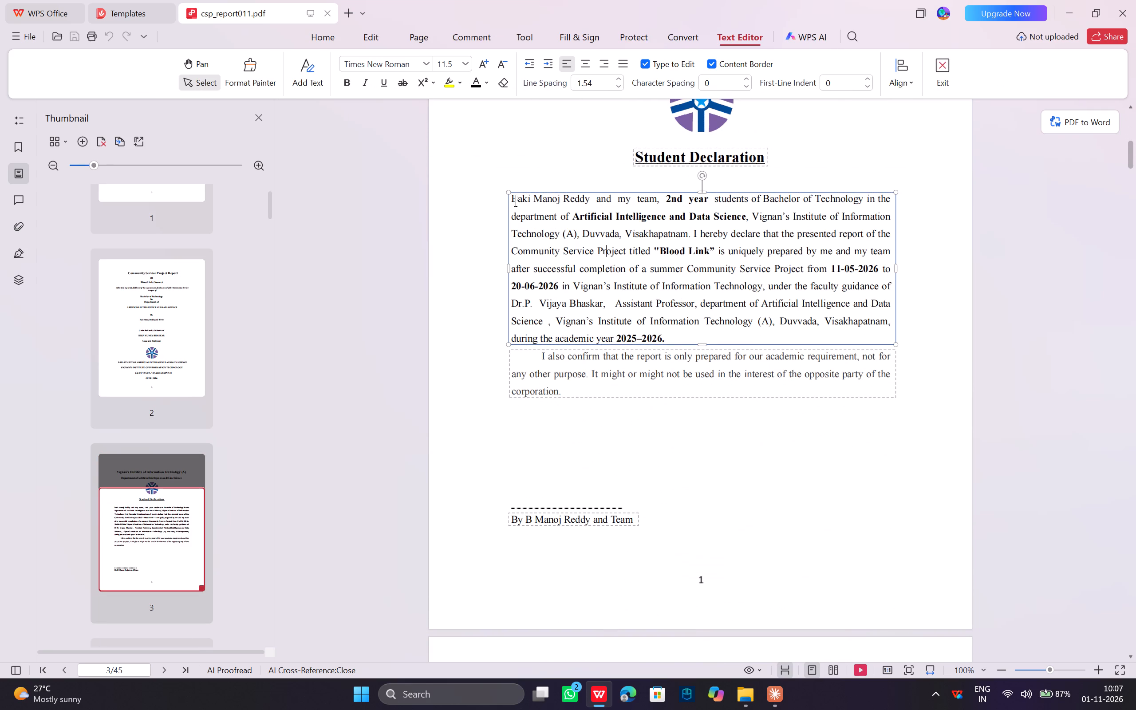
left_click_drag(512, 201, 676, 328)
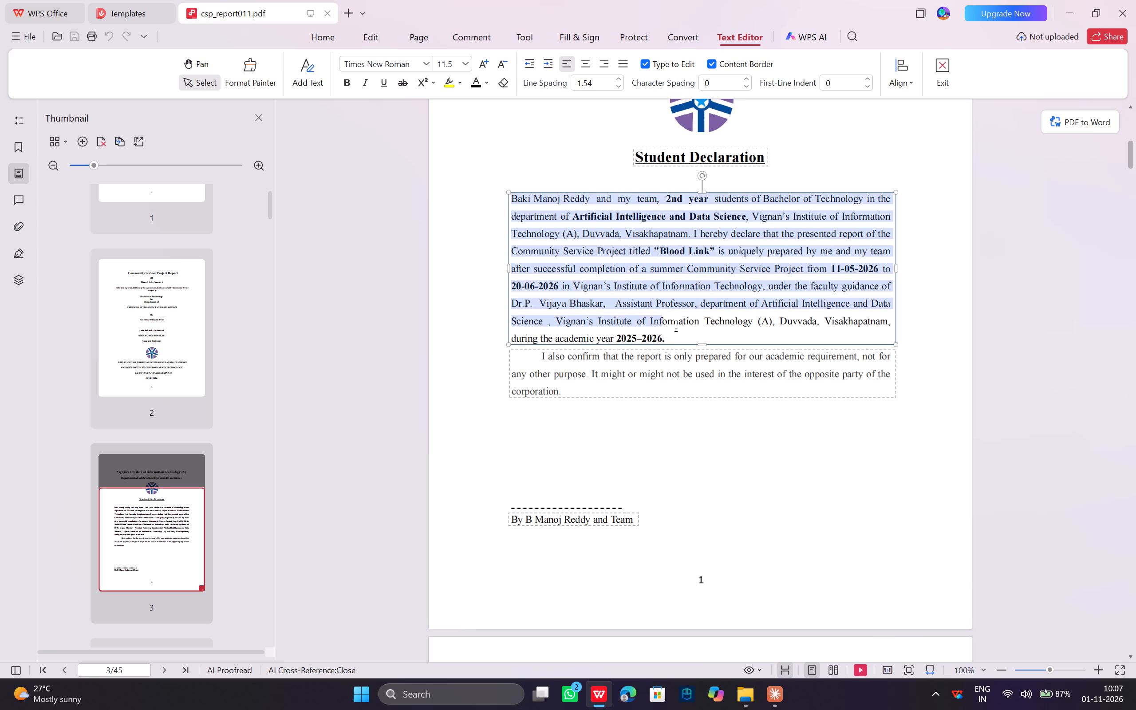
left_click_drag(676, 328, 656, 197)
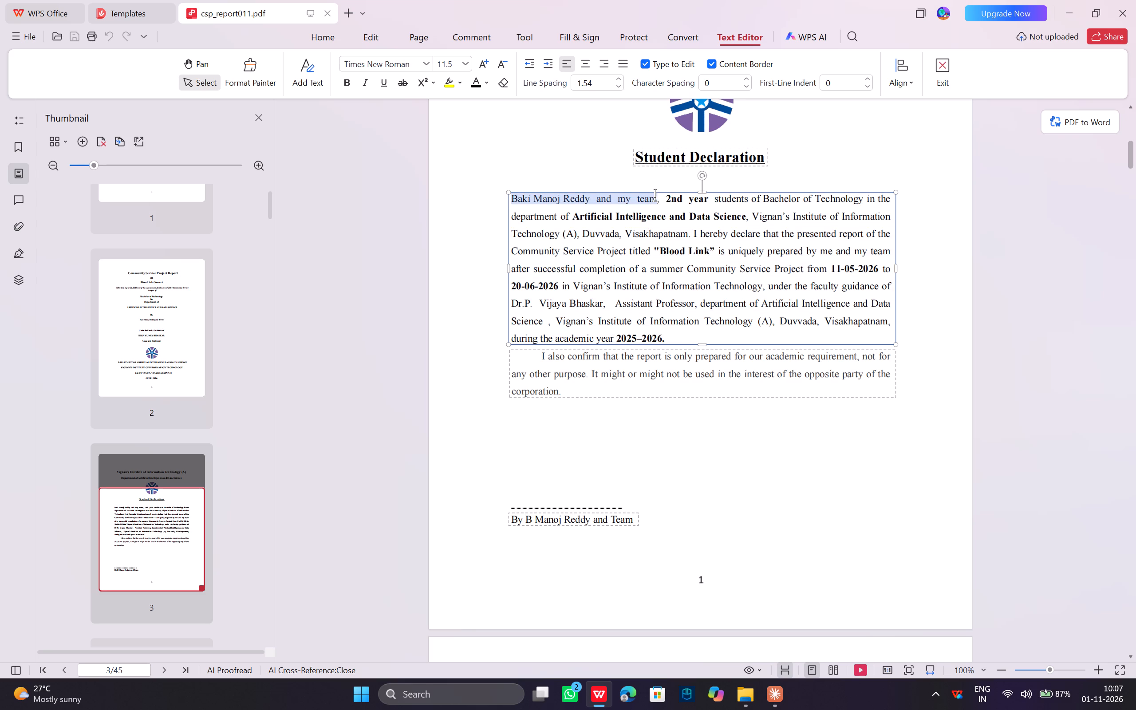
left_click_drag(656, 197, 657, 197)
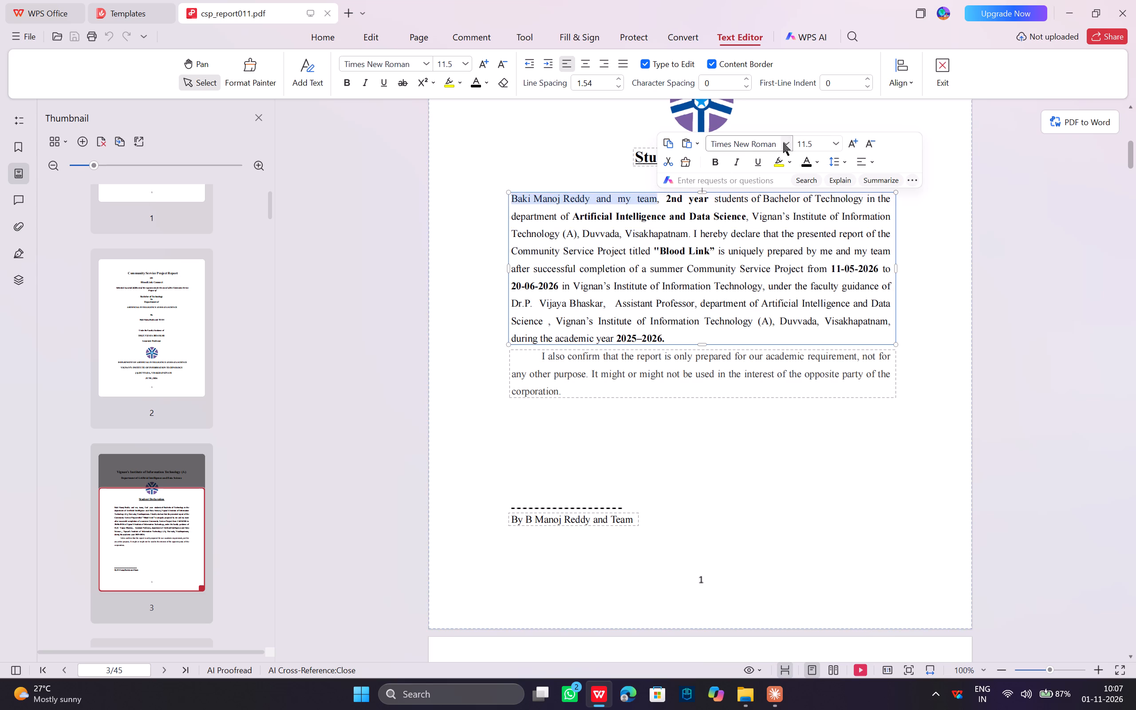
left_click(837, 142)
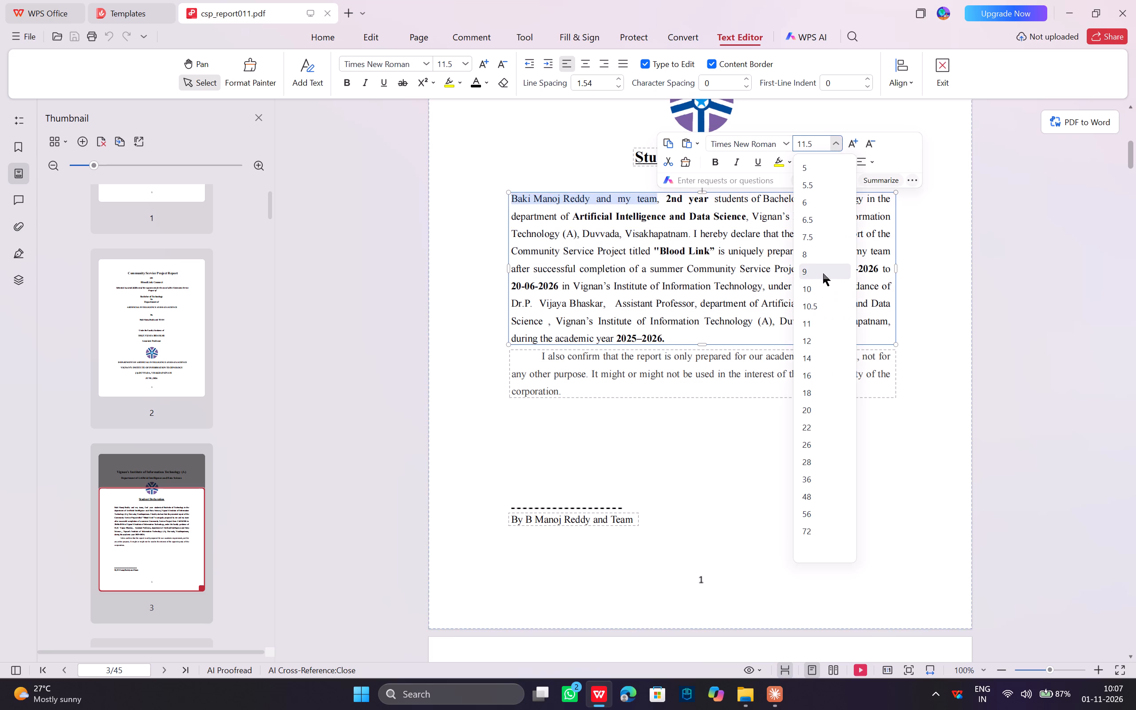
left_click(809, 342)
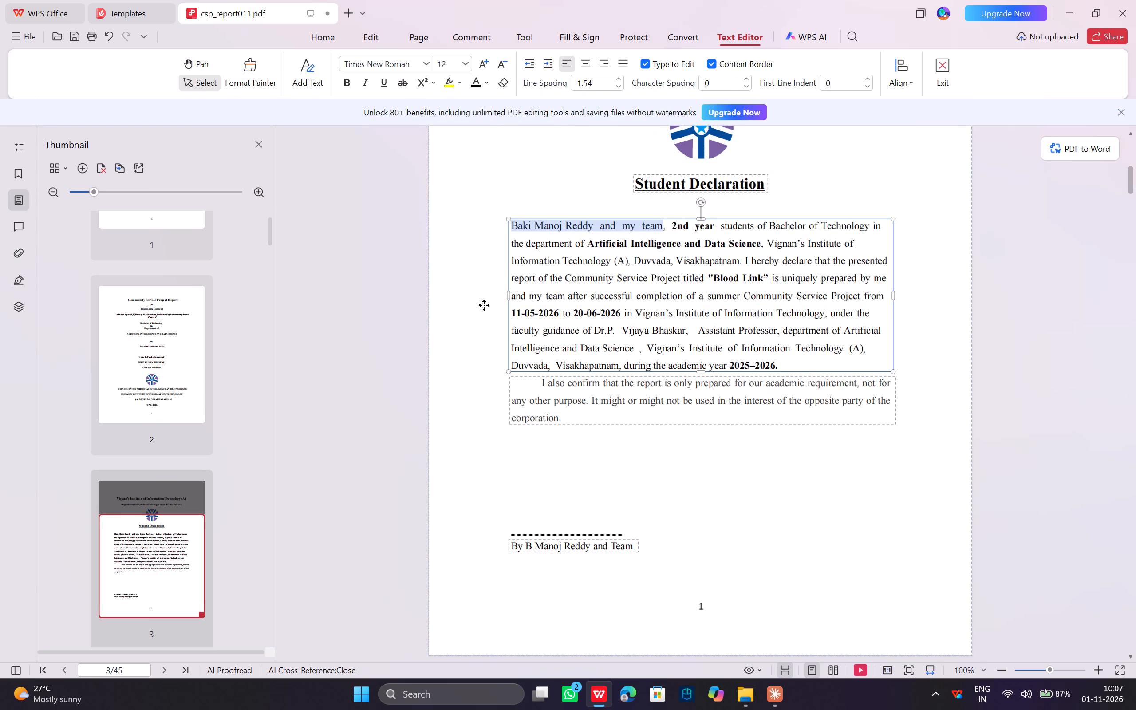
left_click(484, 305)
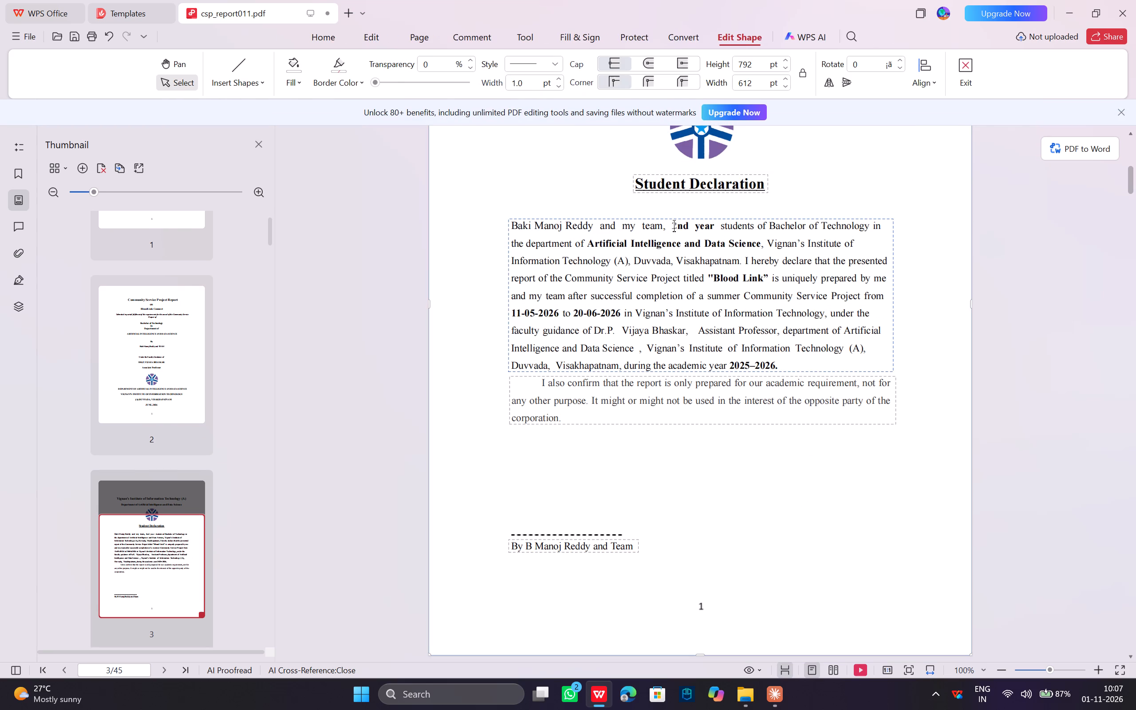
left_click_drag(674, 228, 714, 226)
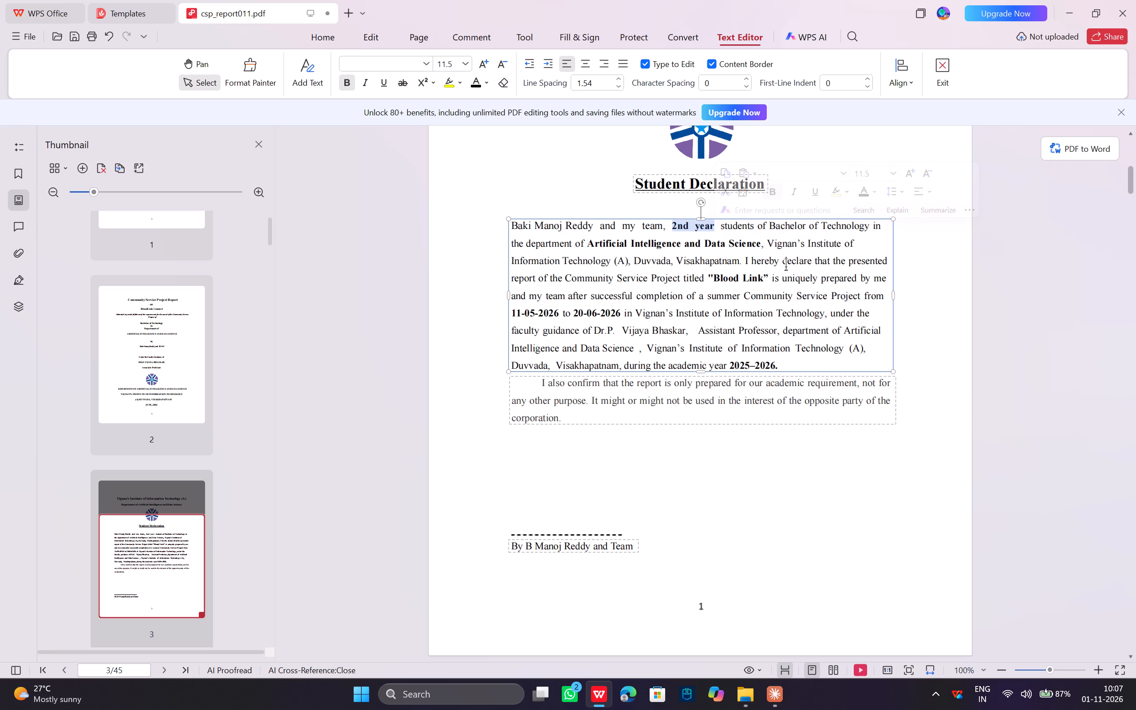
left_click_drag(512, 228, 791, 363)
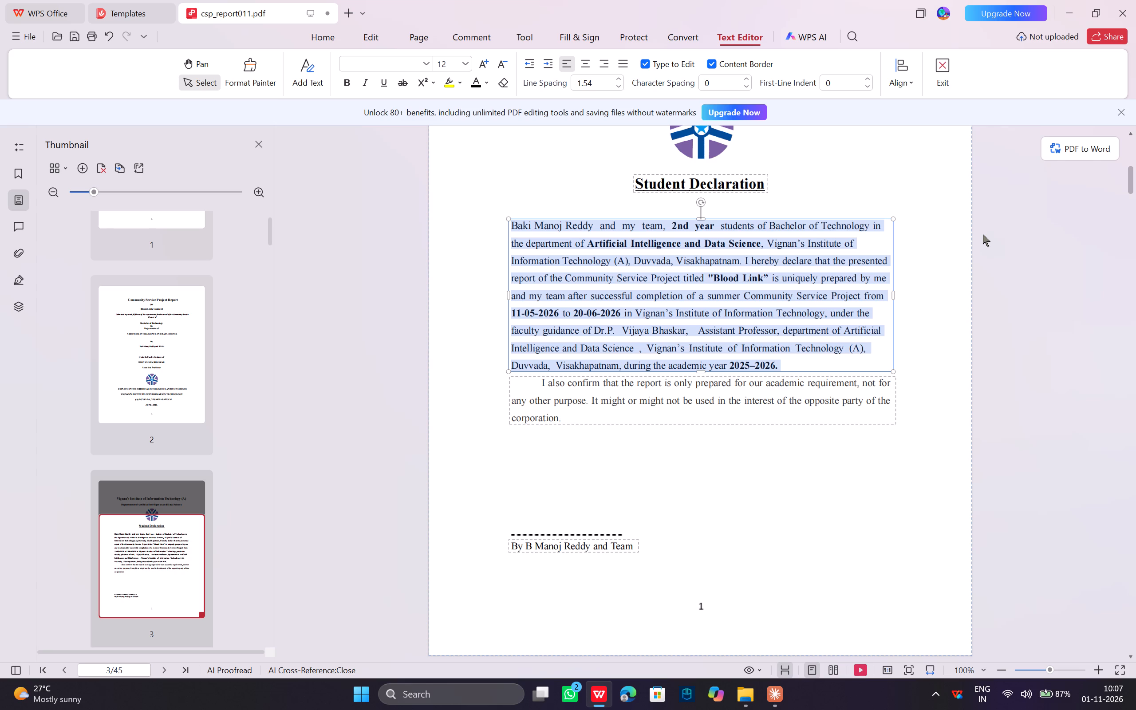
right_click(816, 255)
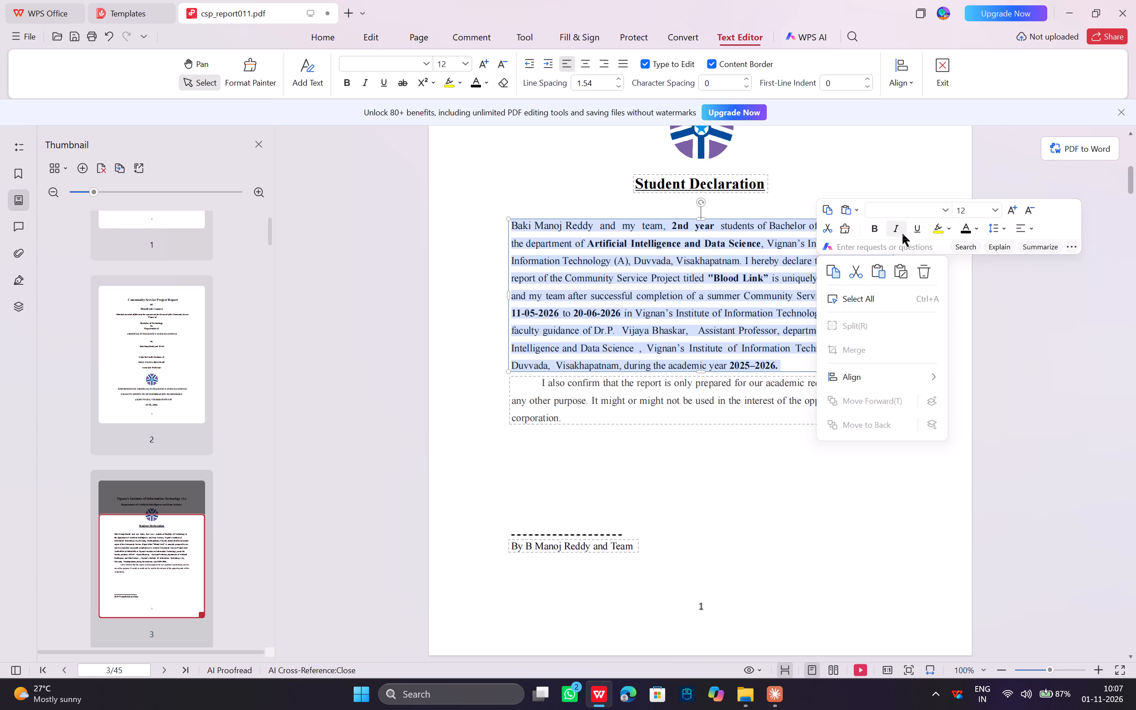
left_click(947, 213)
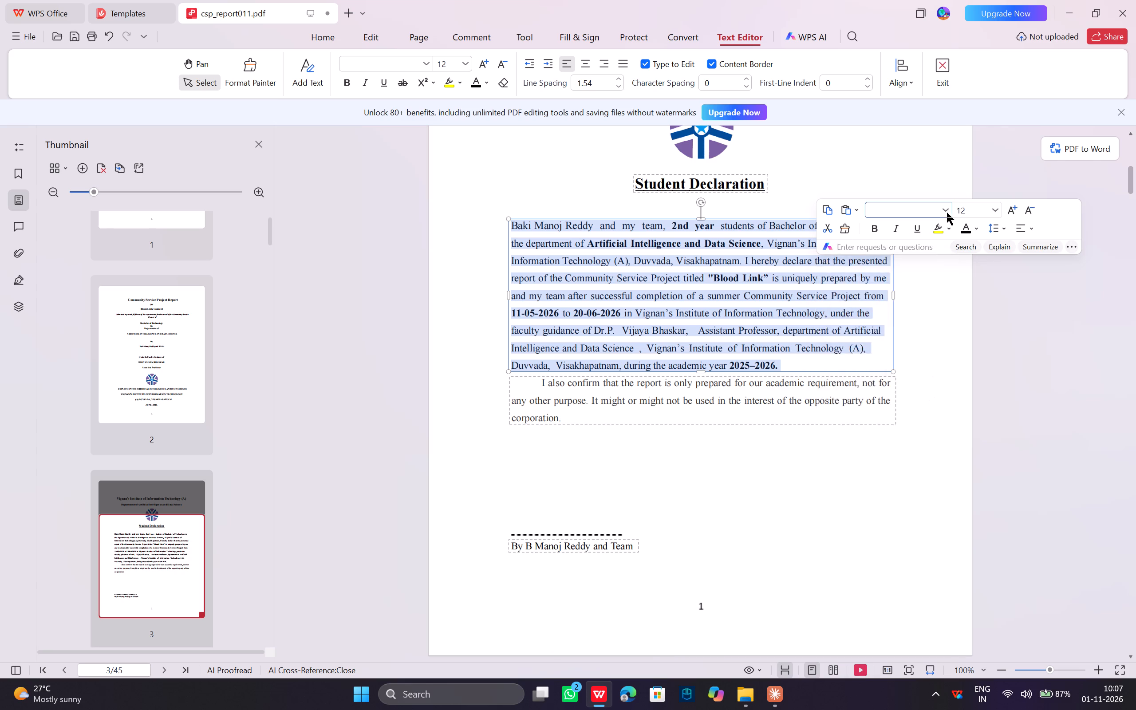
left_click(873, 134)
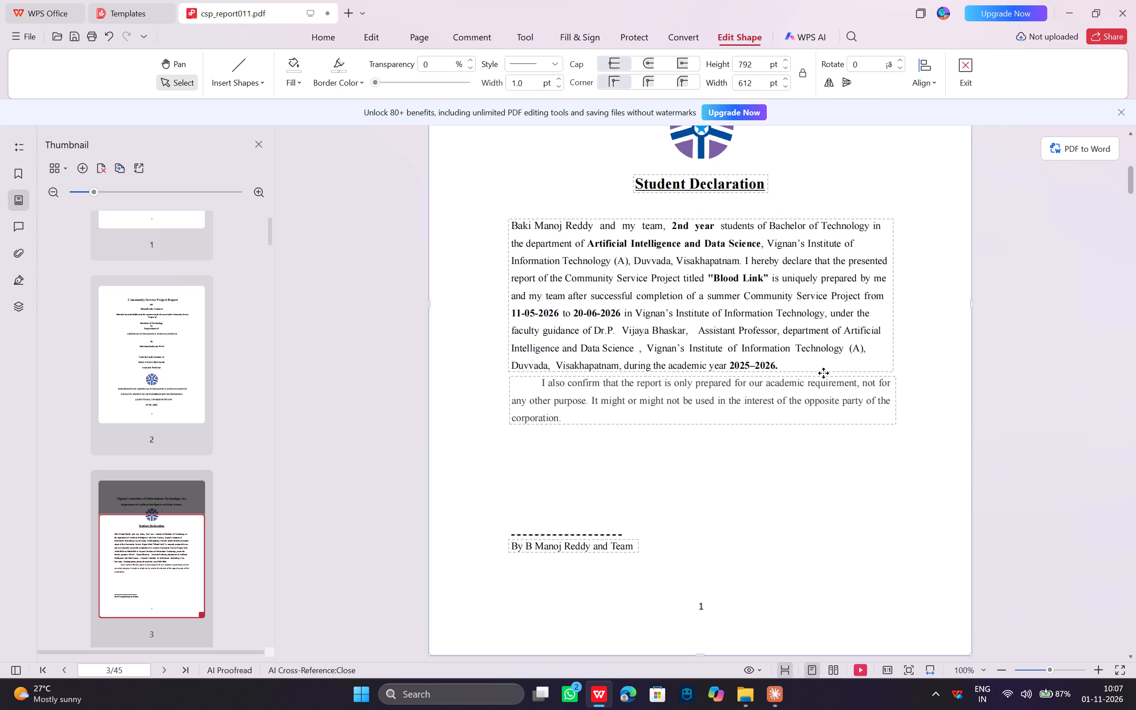
Try 1.5 line spacing on the Certificate page's body paragraph on page 4, ending with line spacing set to 2.0.
scroll(822, 398, "down", 3)
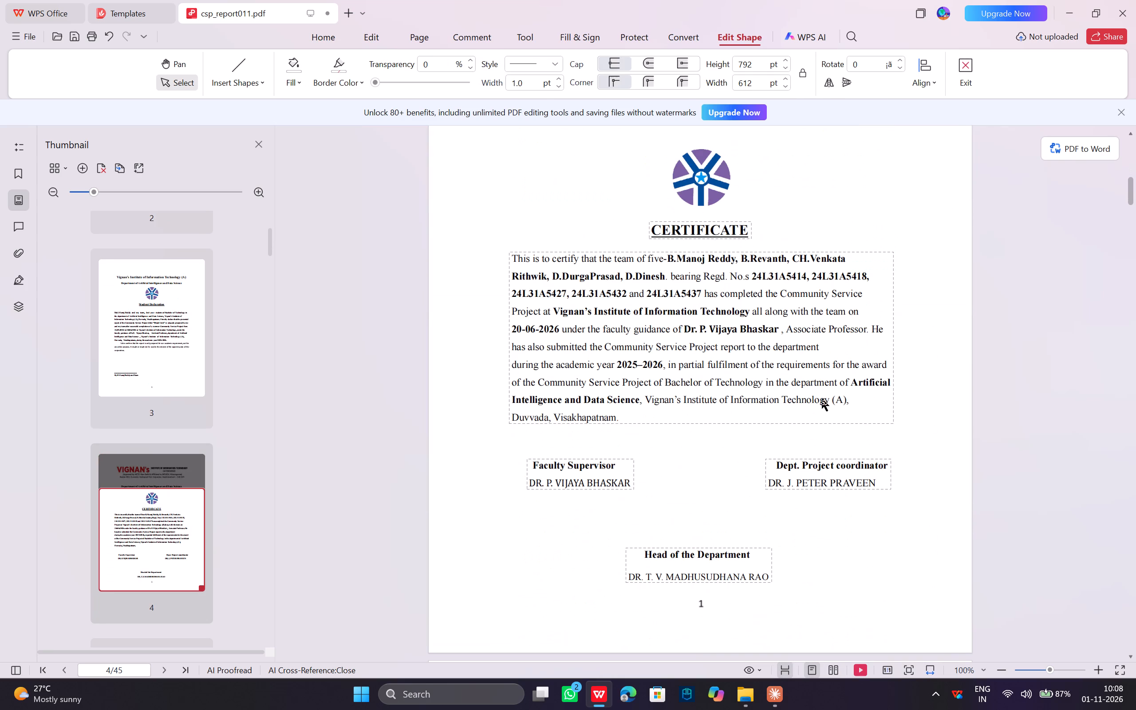
left_click_drag(619, 421, 511, 245)
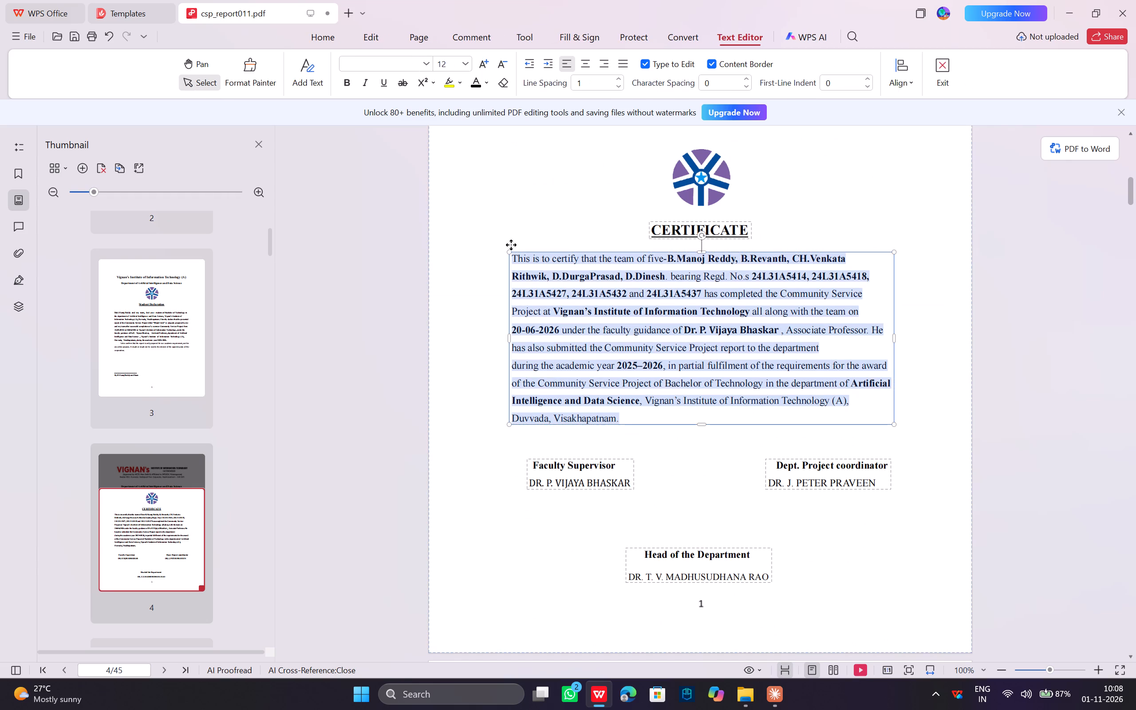
left_click_drag(511, 245, 513, 247)
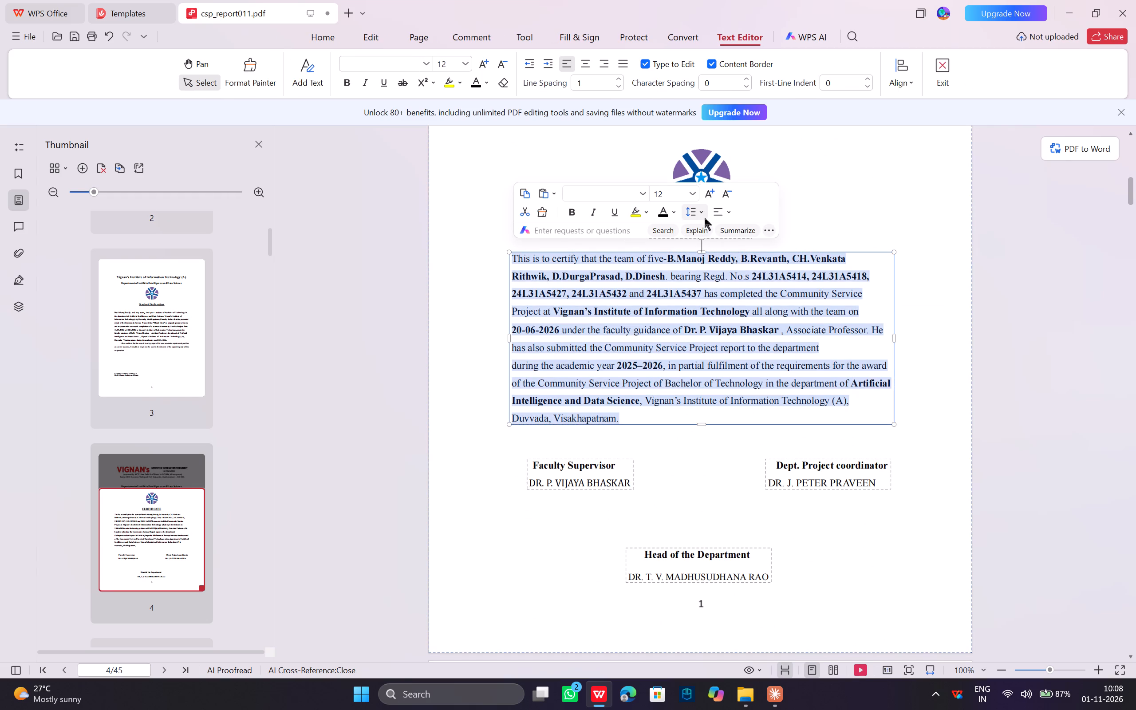
left_click(698, 215)
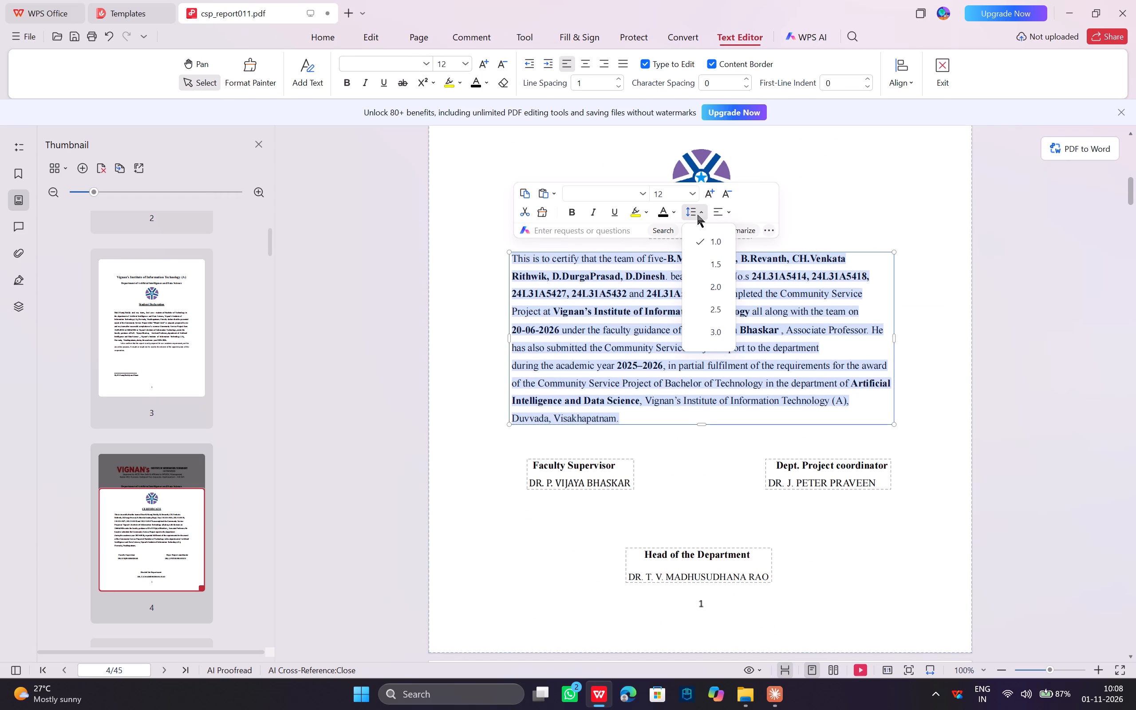
left_click(713, 268)
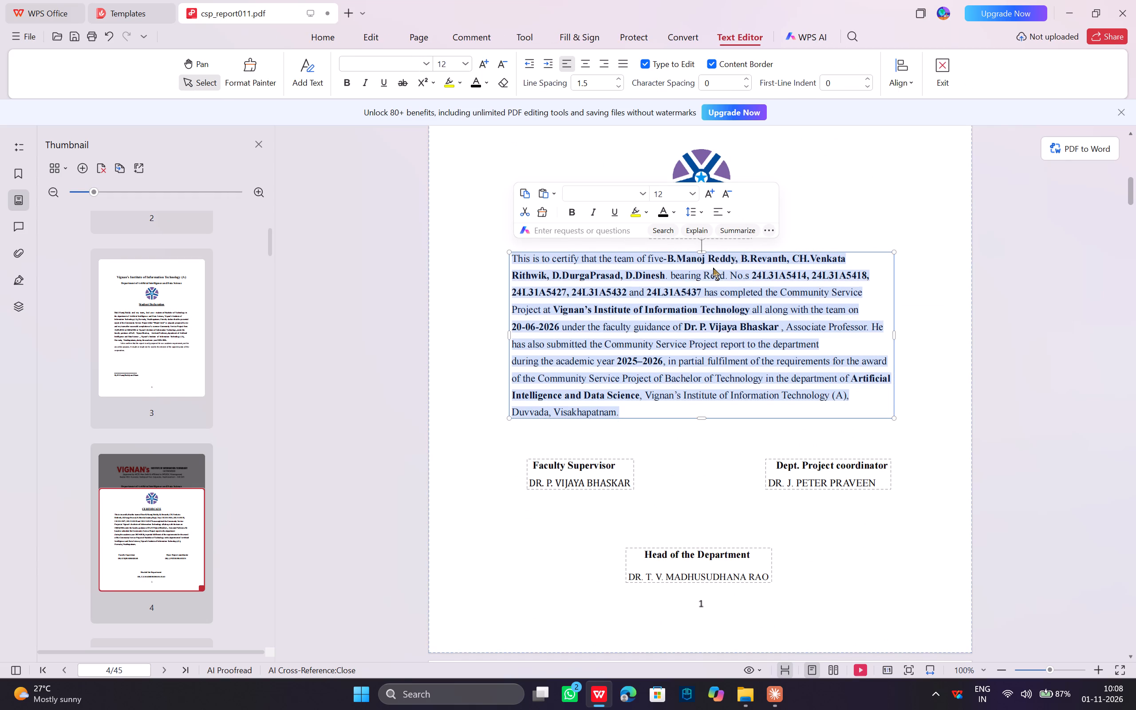
left_click(698, 209)
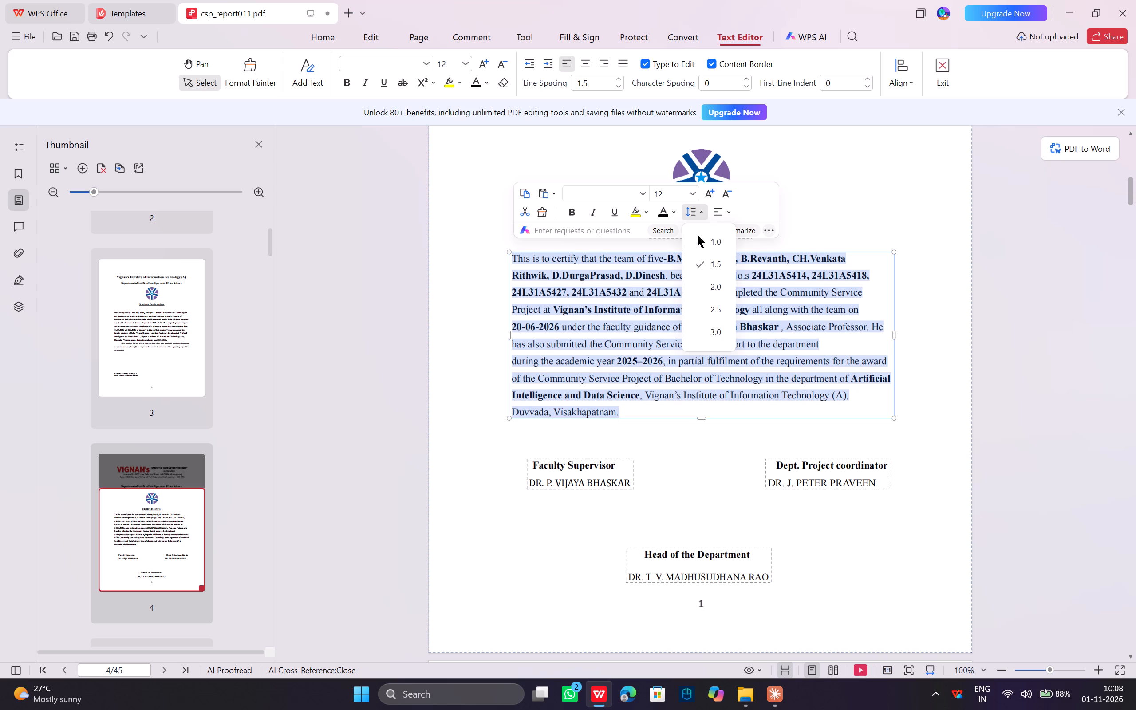
left_click(711, 288)
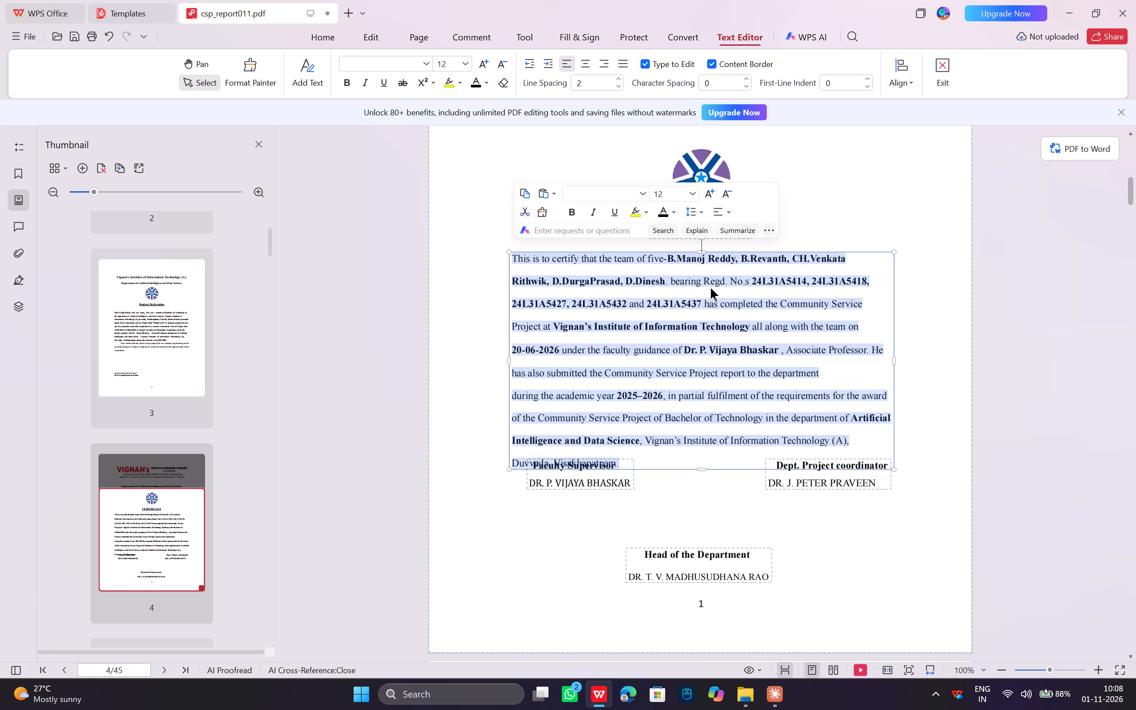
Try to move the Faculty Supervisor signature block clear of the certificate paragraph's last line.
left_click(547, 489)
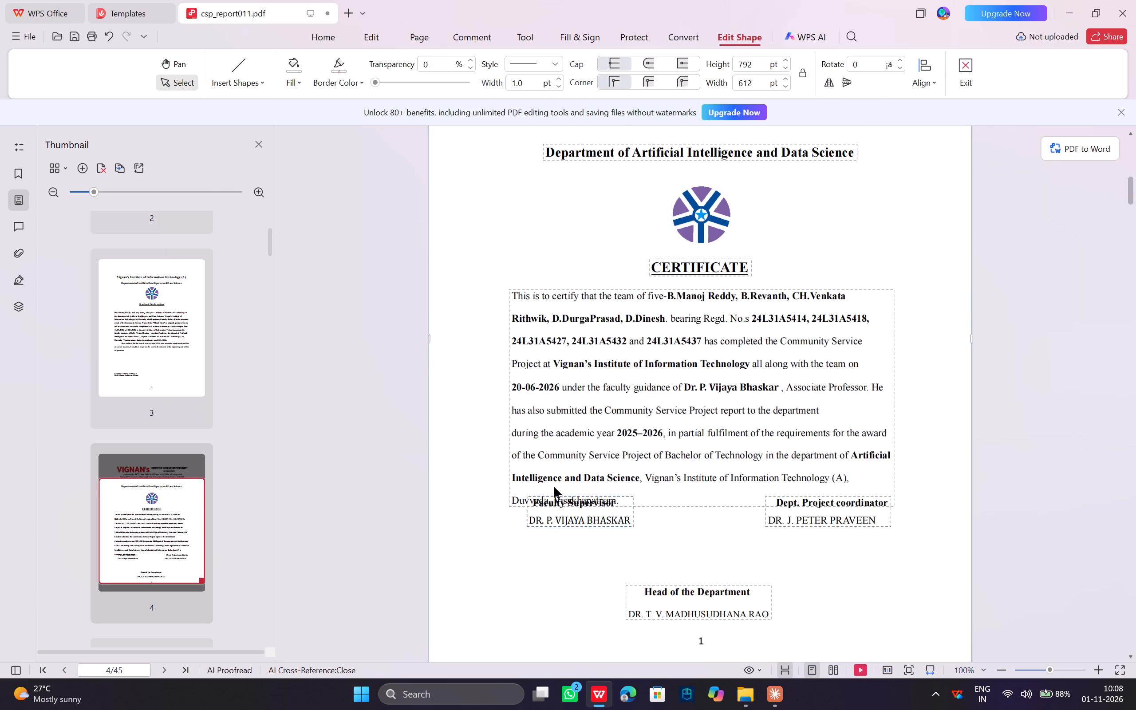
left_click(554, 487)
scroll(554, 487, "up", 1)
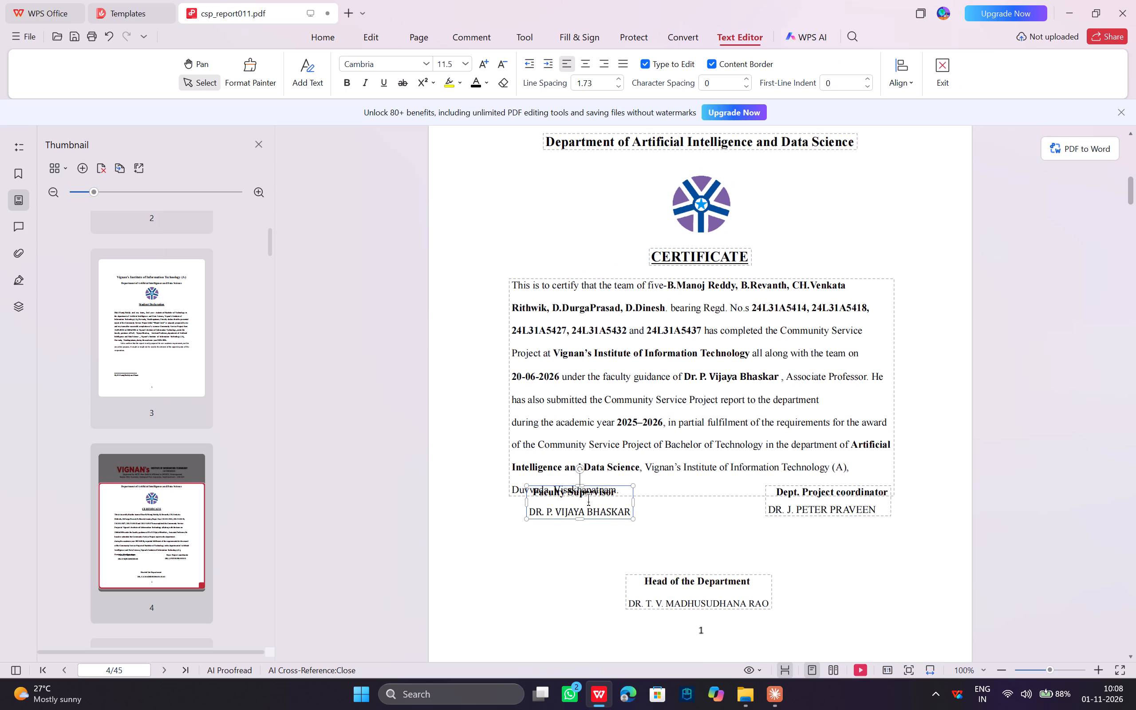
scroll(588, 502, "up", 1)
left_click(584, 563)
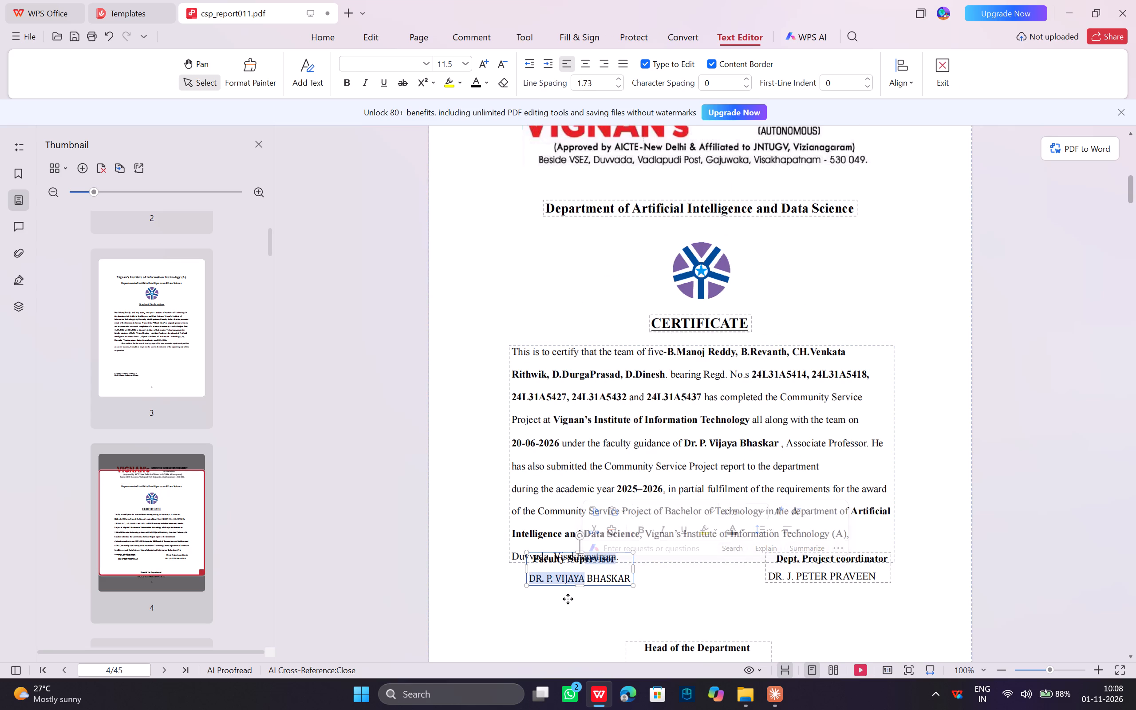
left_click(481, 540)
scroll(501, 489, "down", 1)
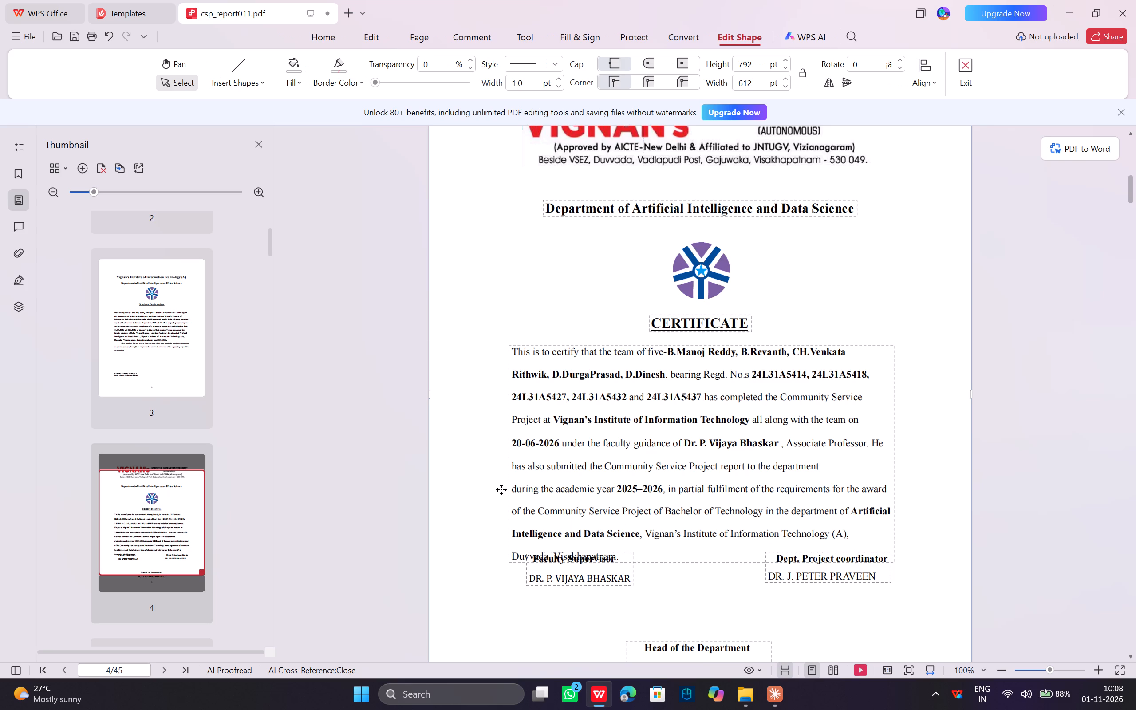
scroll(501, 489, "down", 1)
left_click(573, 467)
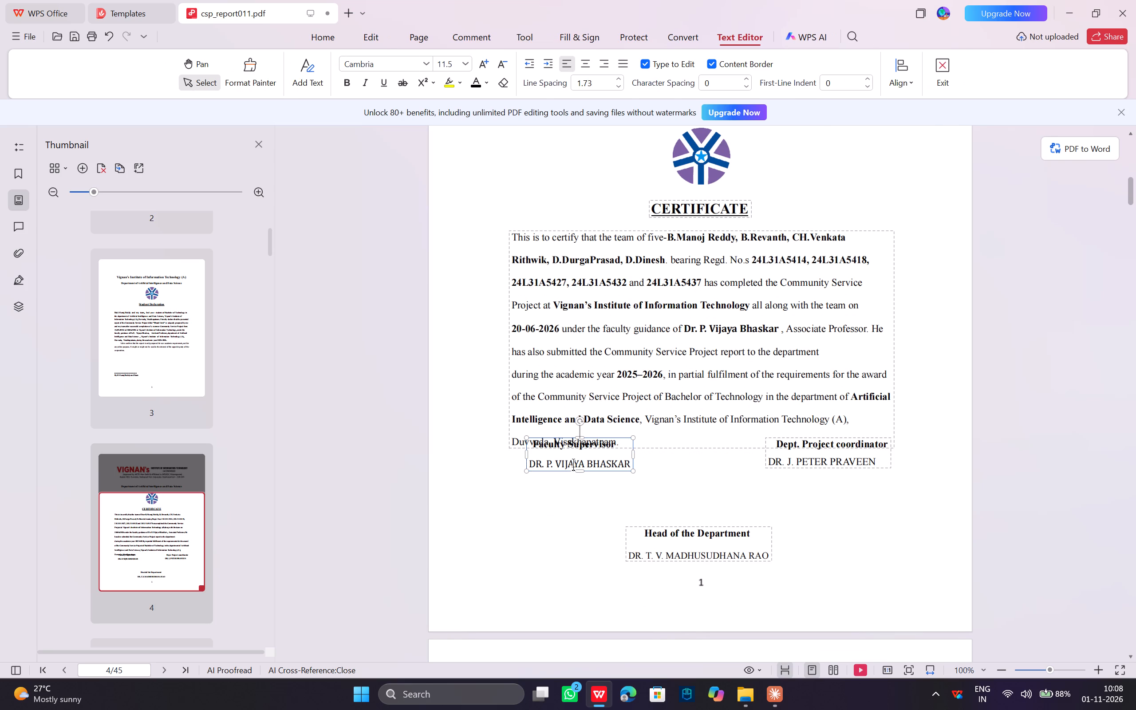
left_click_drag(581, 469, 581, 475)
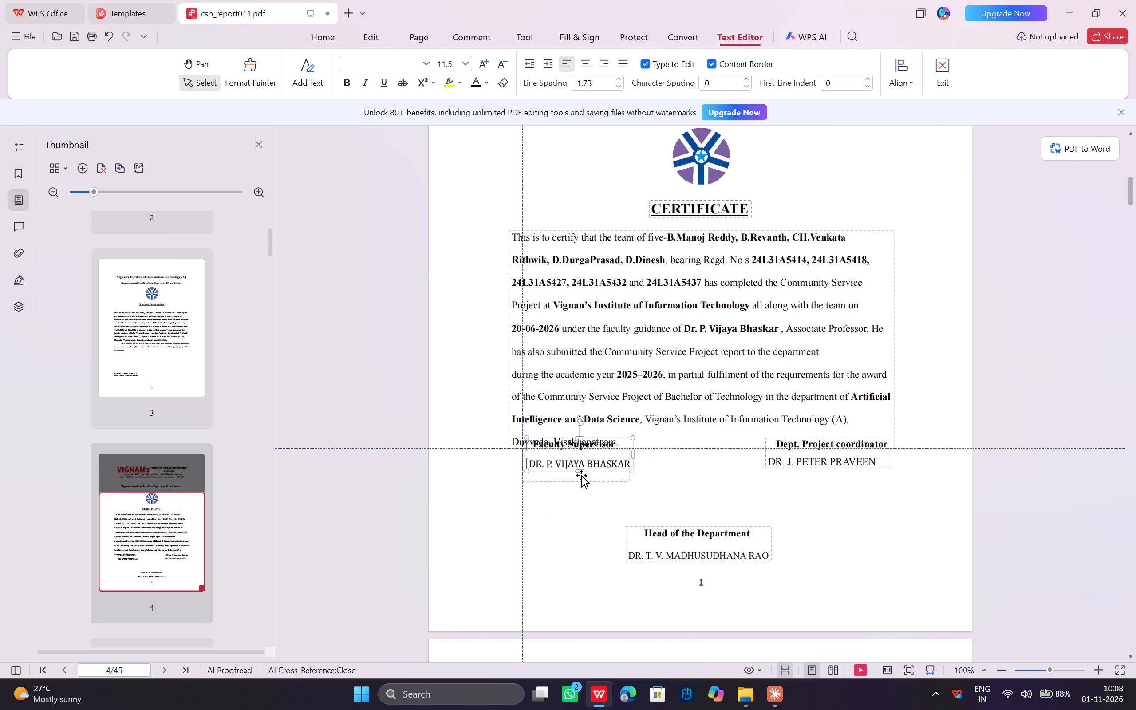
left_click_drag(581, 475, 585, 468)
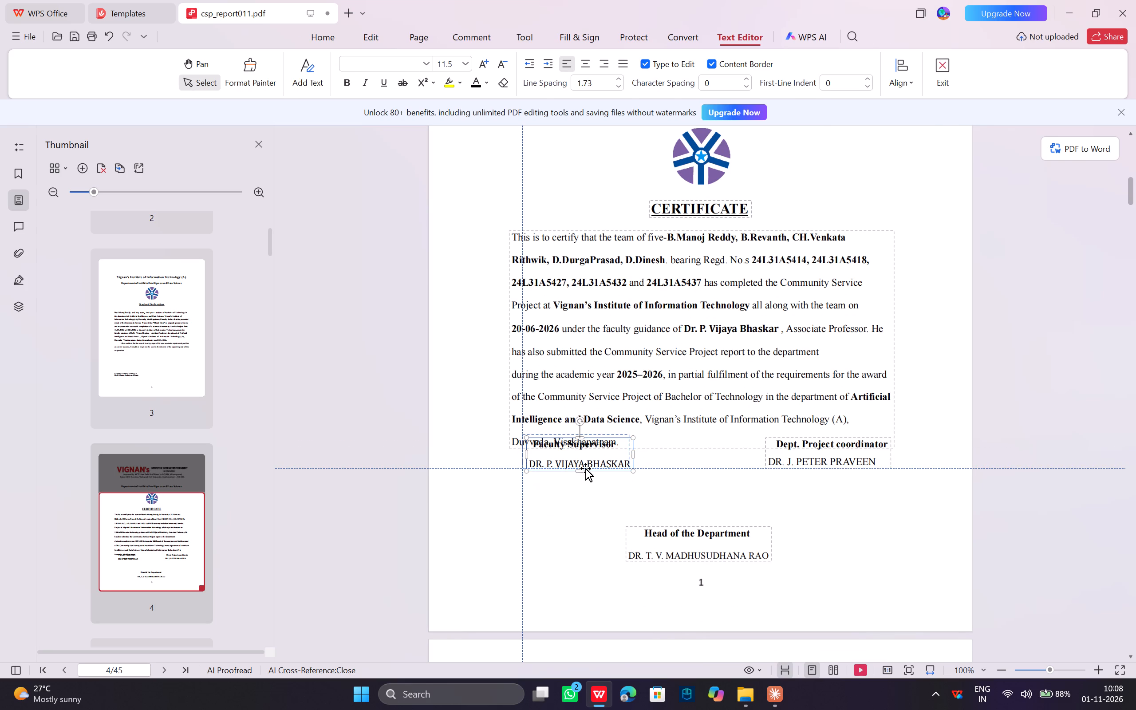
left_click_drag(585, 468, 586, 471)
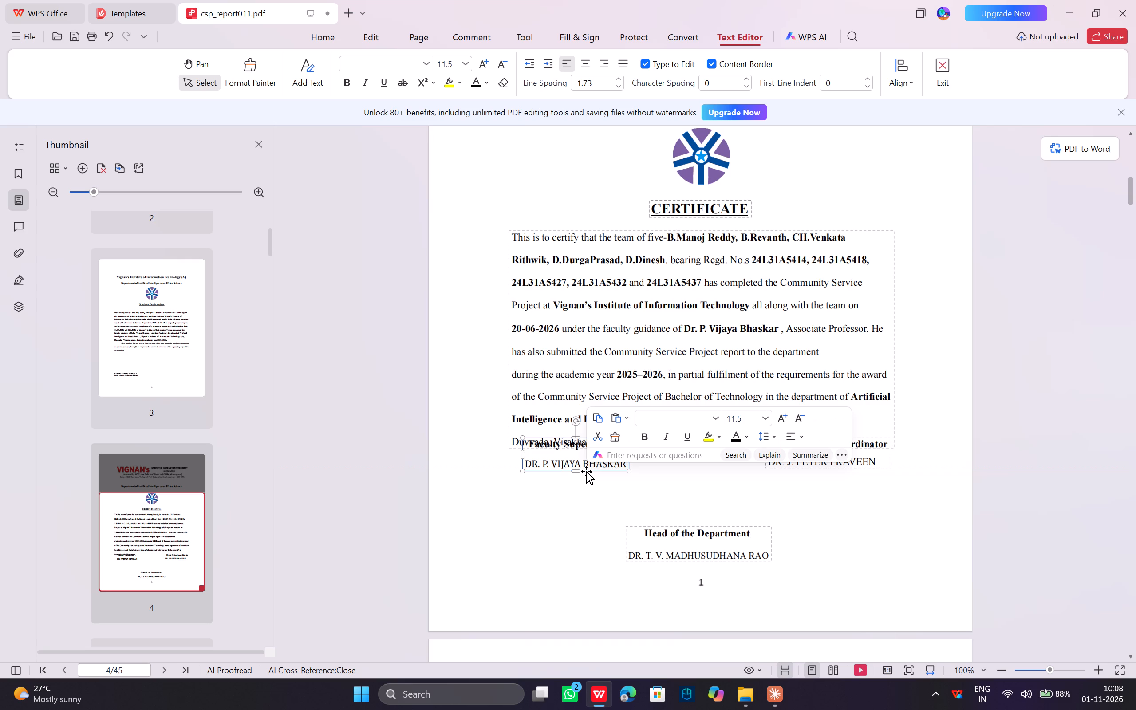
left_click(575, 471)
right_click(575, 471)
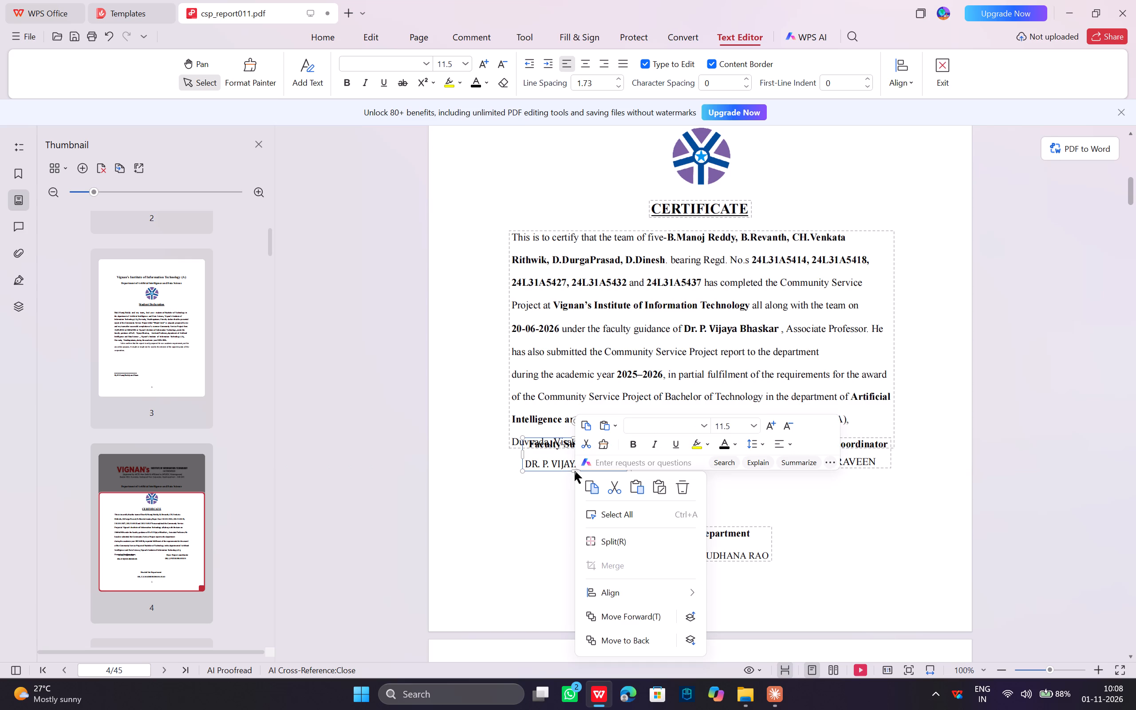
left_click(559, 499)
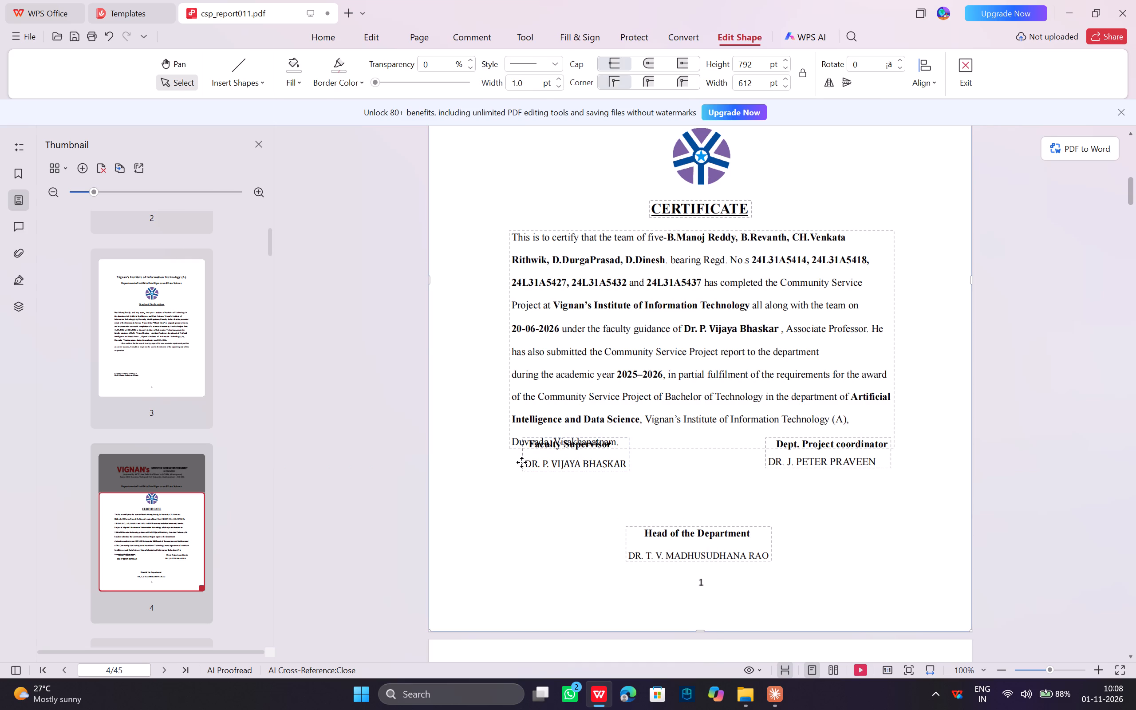
Rotate the Faculty Supervisor signature block slightly clockwise.
left_click(575, 437)
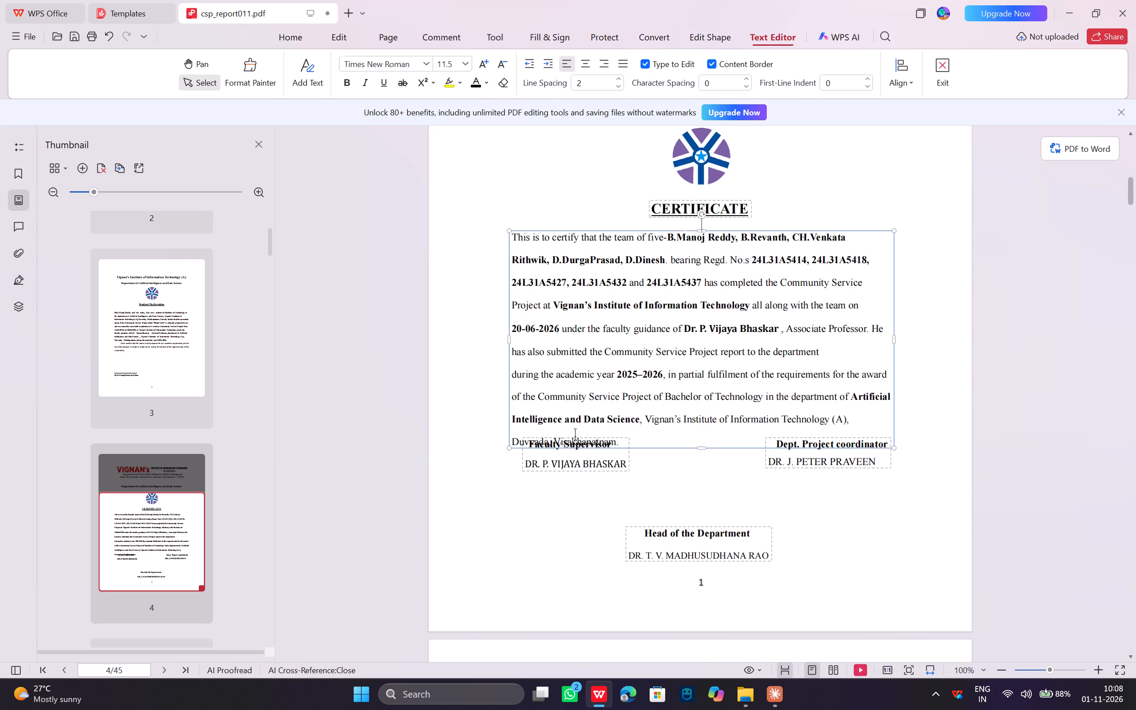
left_click(581, 434)
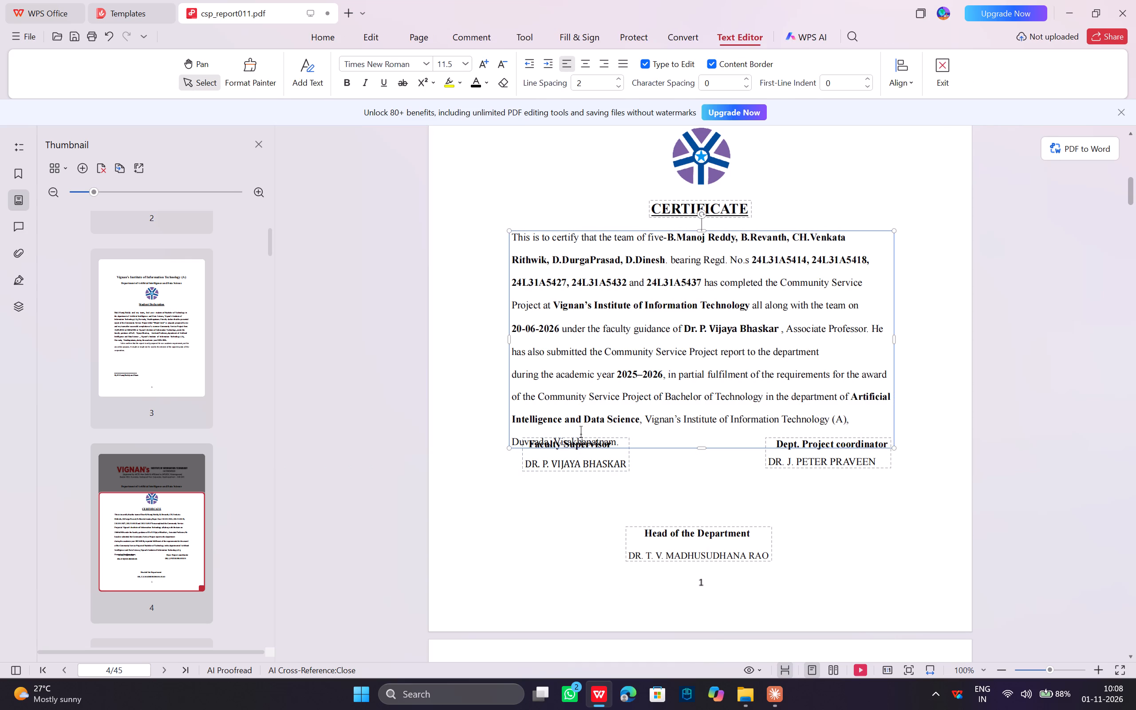
left_click(581, 444)
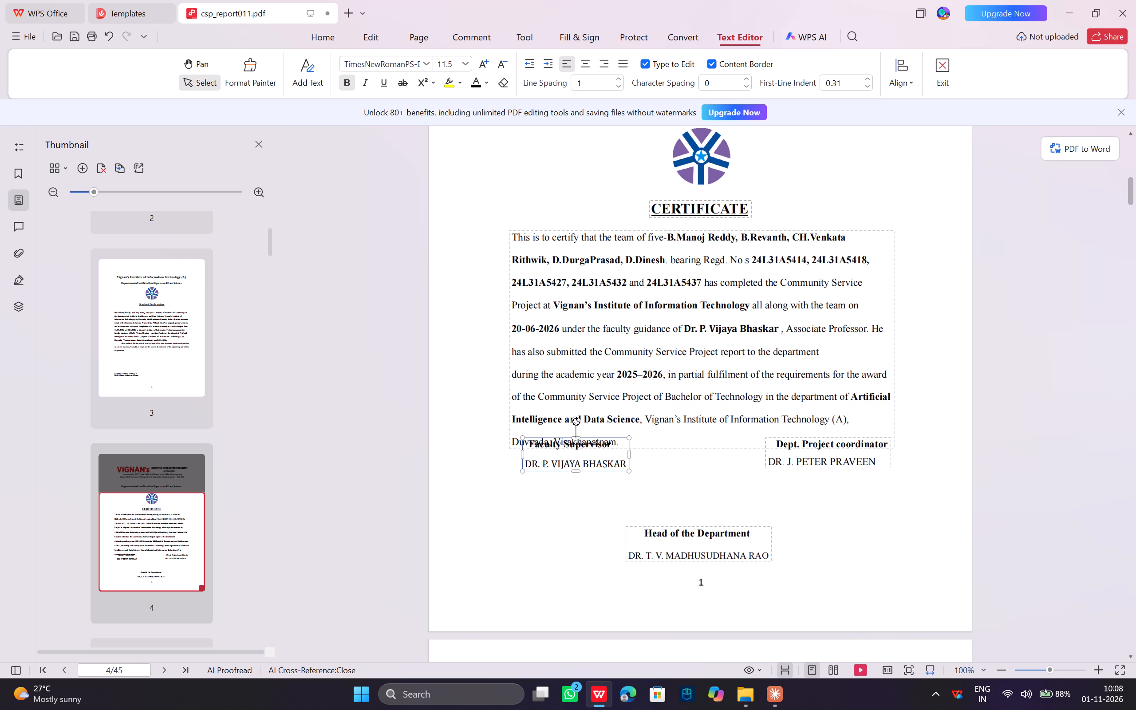
left_click_drag(577, 422, 574, 445)
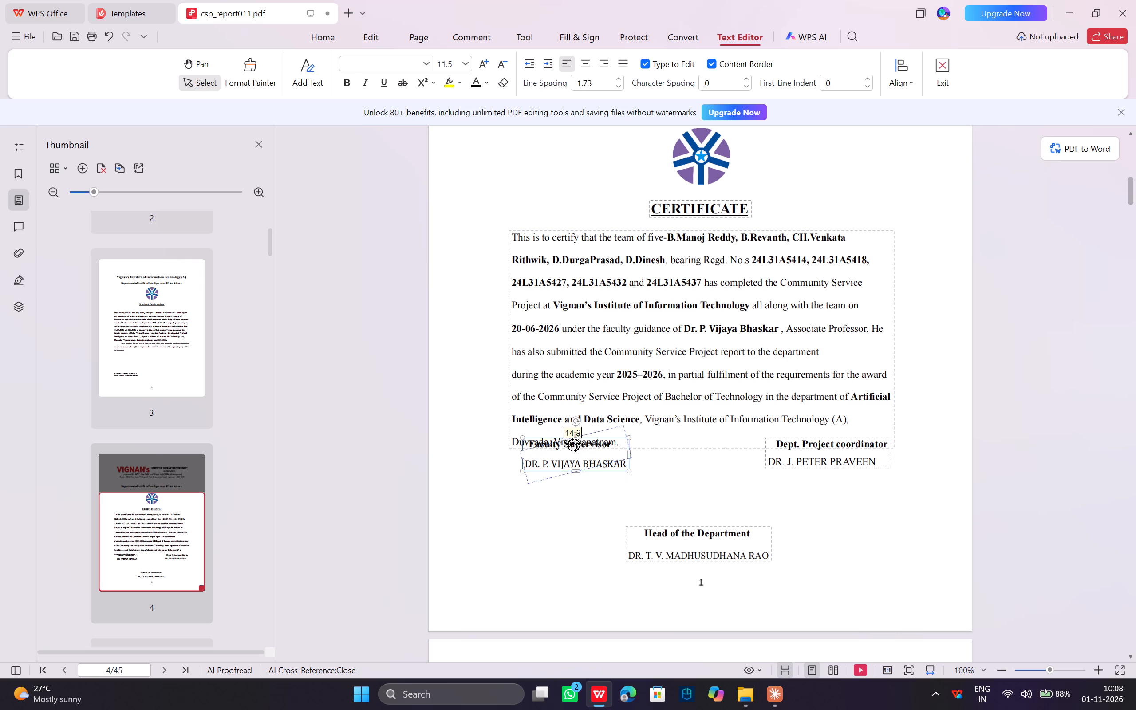
left_click_drag(574, 445, 576, 448)
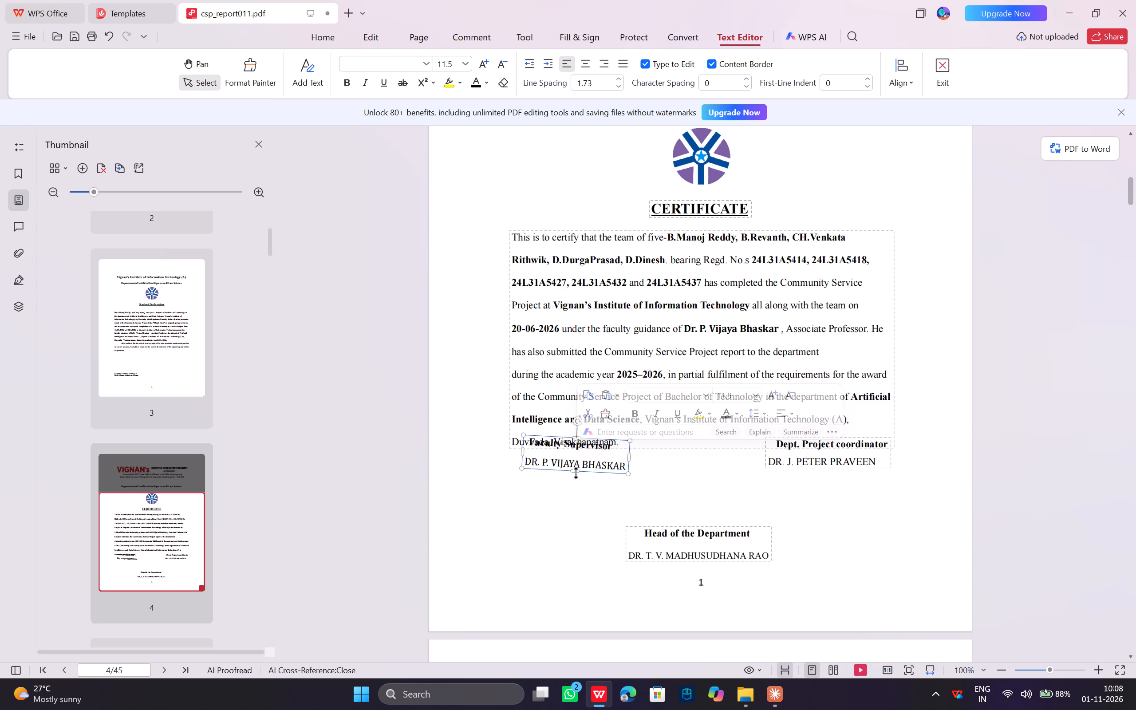
Move the Faculty Supervisor signature block down into the free space below the certificate paragraph, beside the Head of the Department block.
left_click_drag(577, 474, 574, 531)
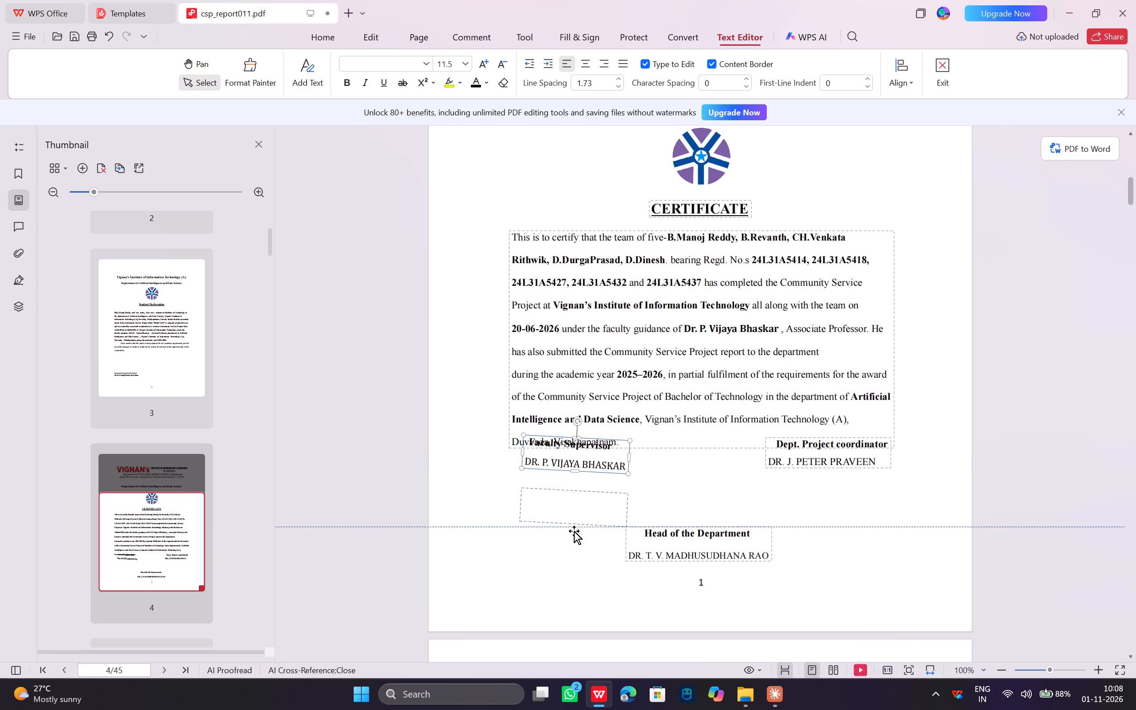
left_click_drag(574, 531, 552, 526)
left_click_drag(552, 526, 557, 540)
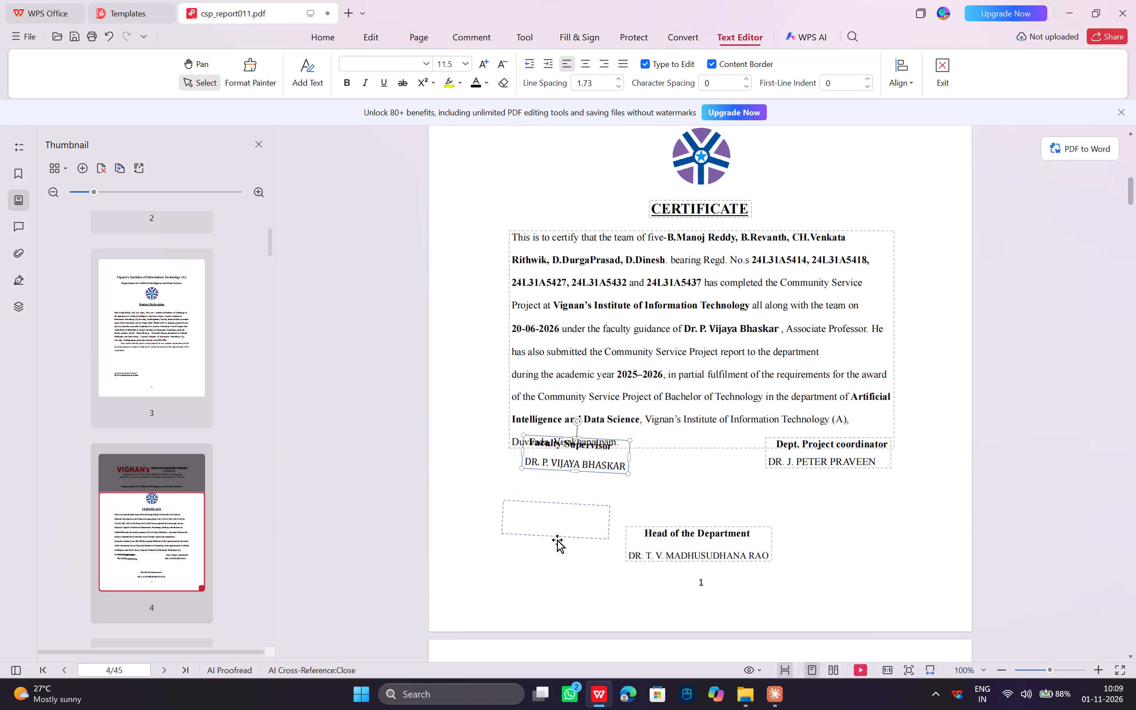
left_click_drag(557, 540, 555, 537)
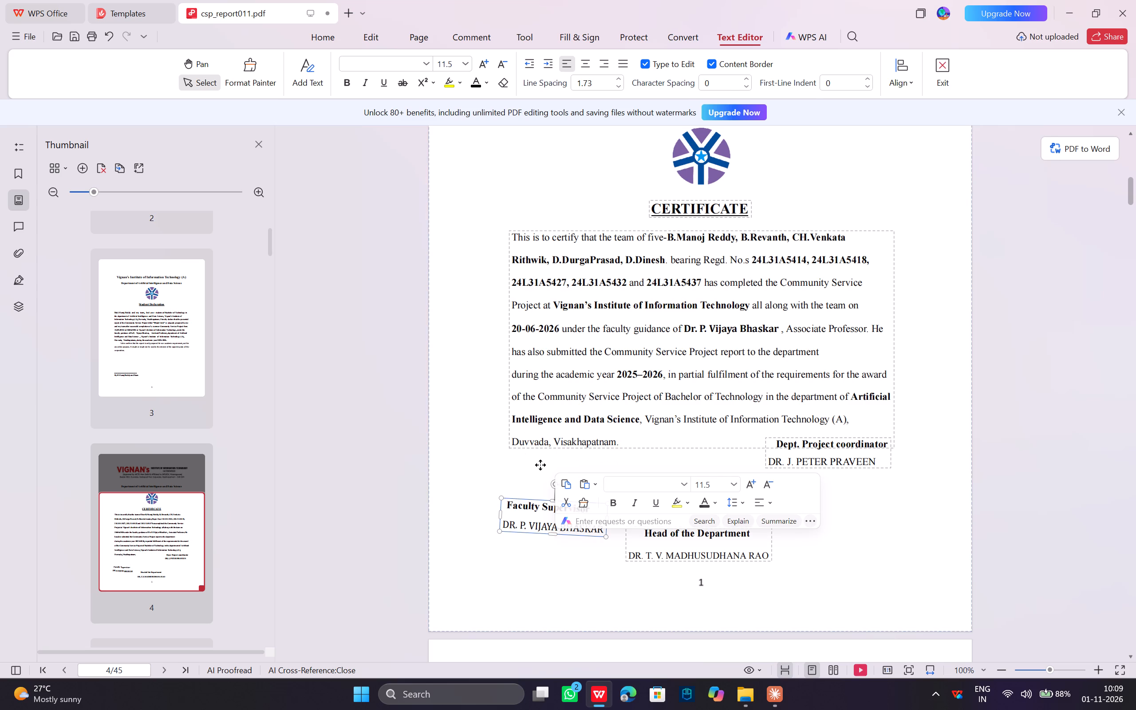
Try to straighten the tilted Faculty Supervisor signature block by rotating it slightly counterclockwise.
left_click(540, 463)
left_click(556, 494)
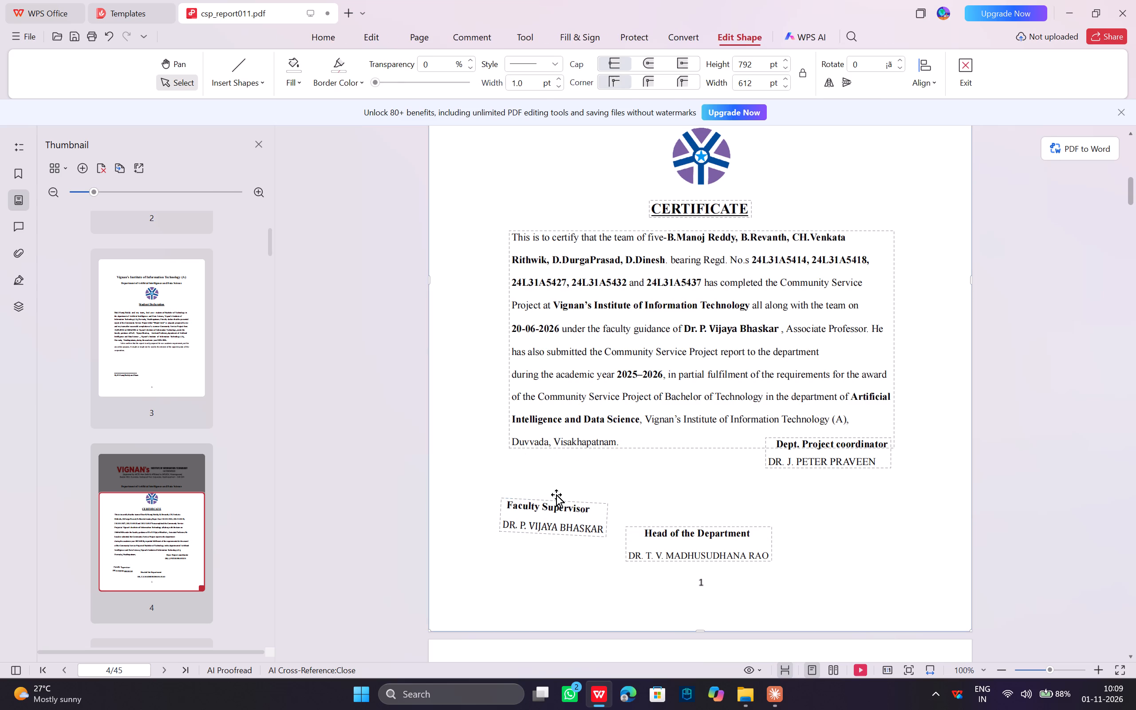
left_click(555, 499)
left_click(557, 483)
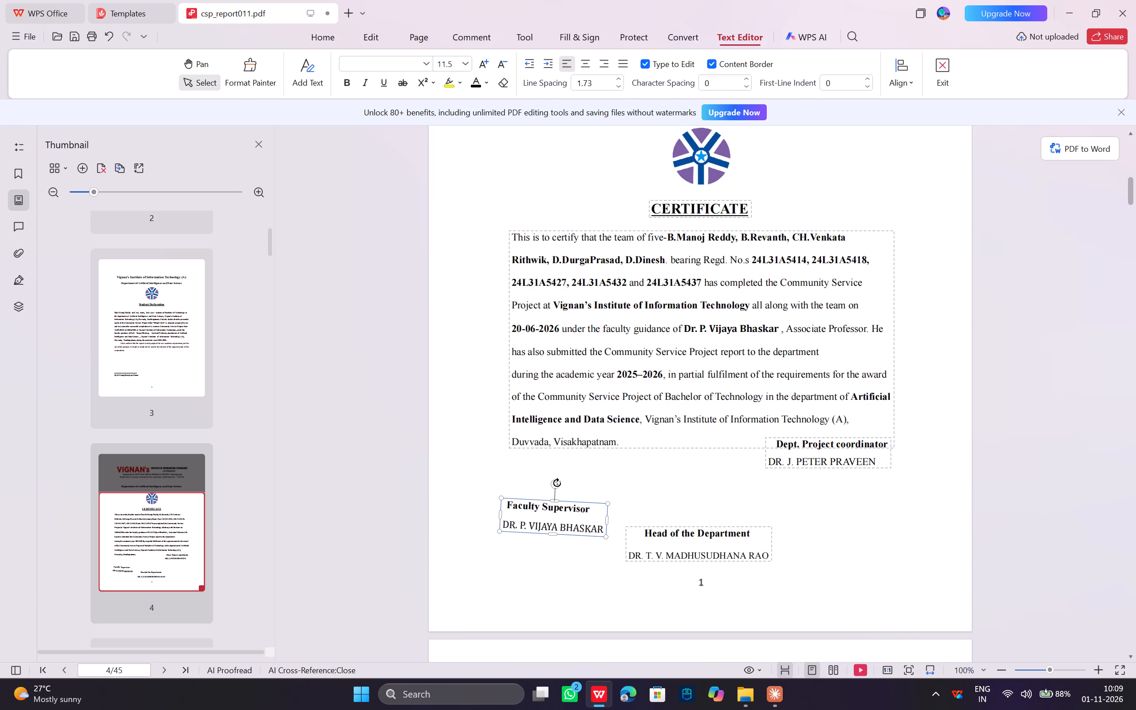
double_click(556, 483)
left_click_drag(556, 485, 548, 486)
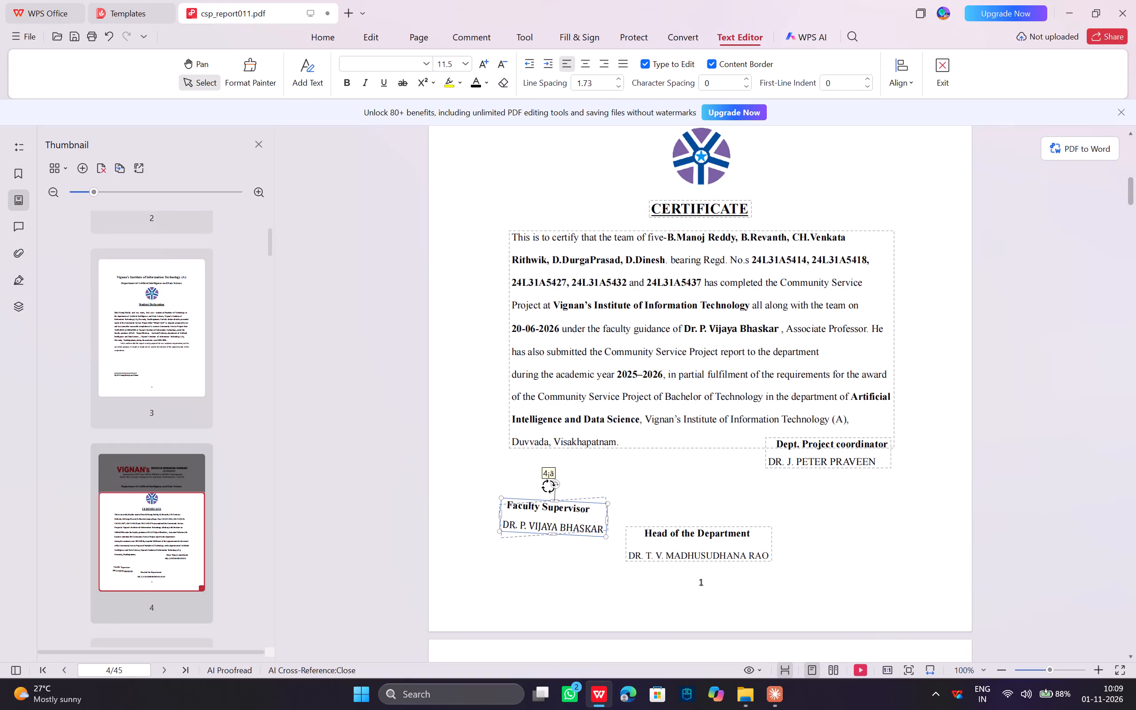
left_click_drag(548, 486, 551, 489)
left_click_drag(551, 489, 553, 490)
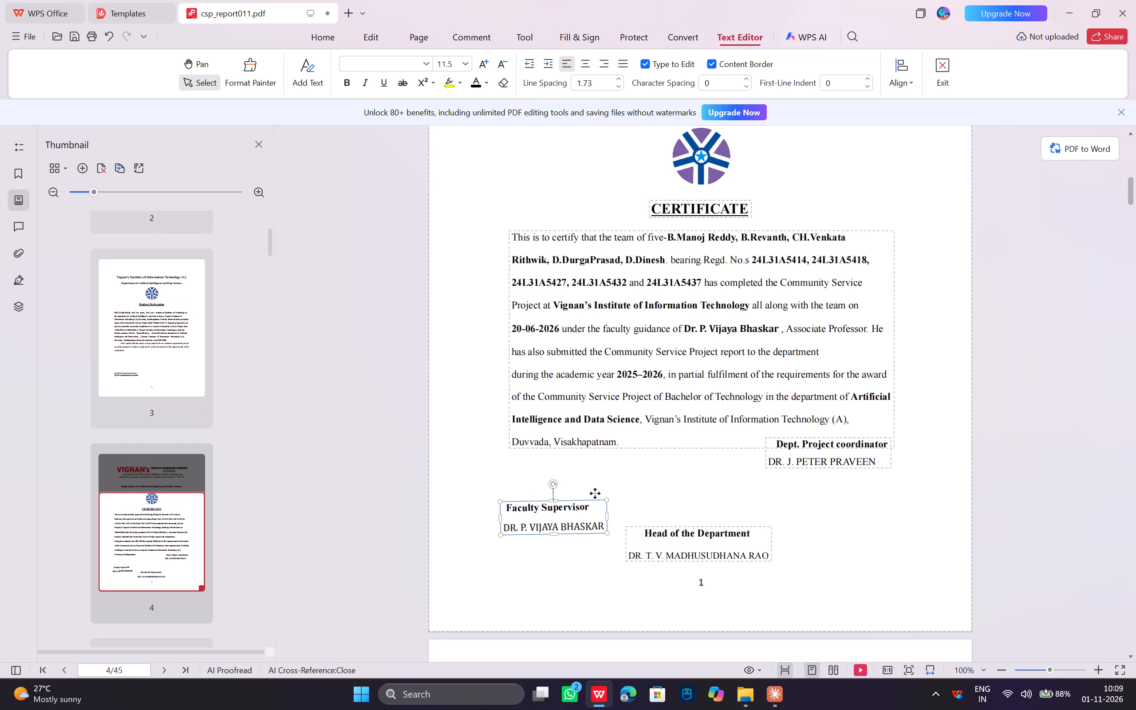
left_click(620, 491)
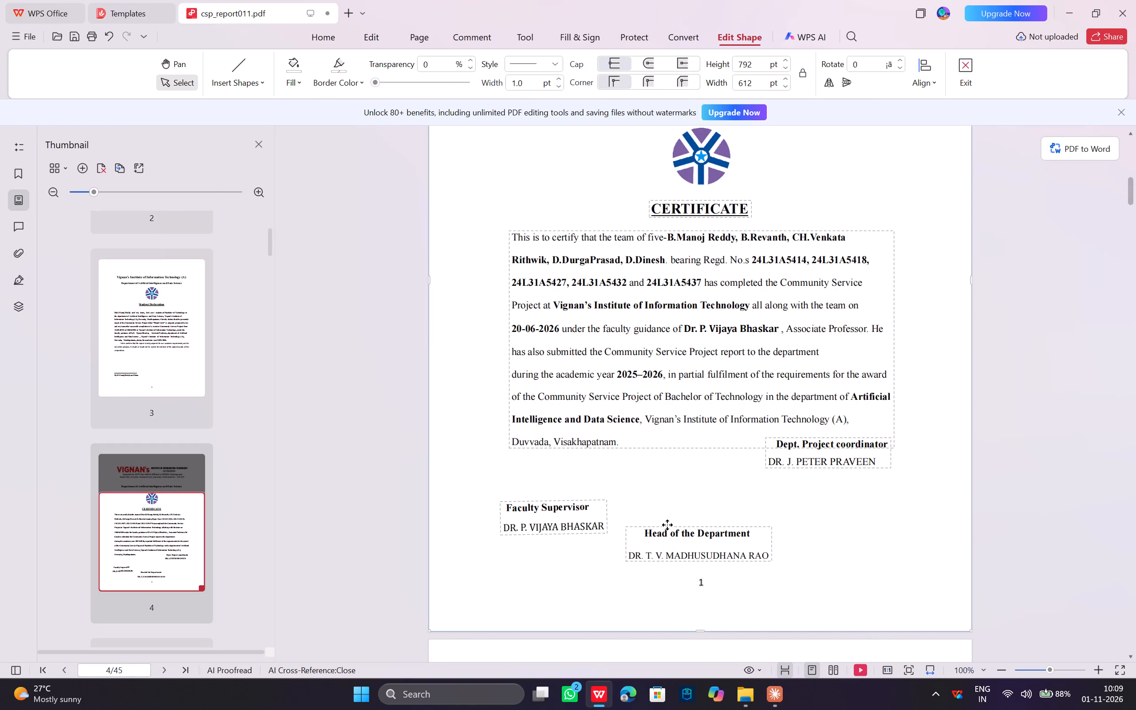
Move the Head of the Department signature block down to just above the page number, centred on the page.
left_click(694, 522)
left_click(694, 522)
left_click_drag(694, 522, 695, 531)
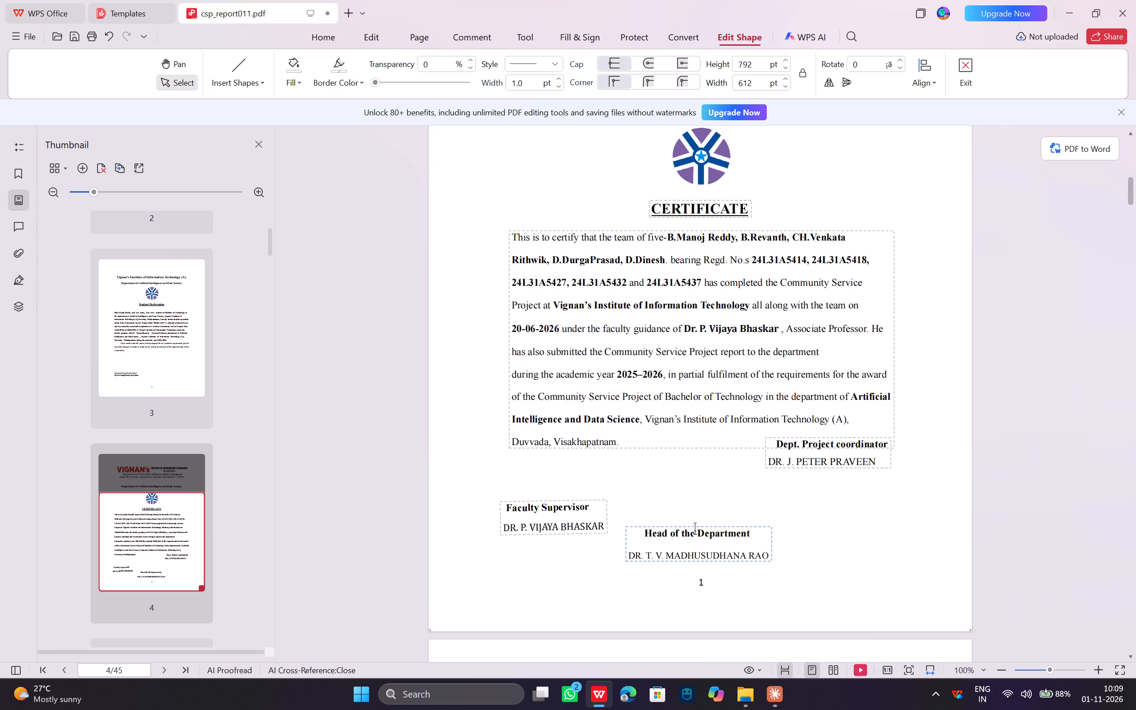
left_click_drag(695, 531, 697, 529)
left_click(697, 529)
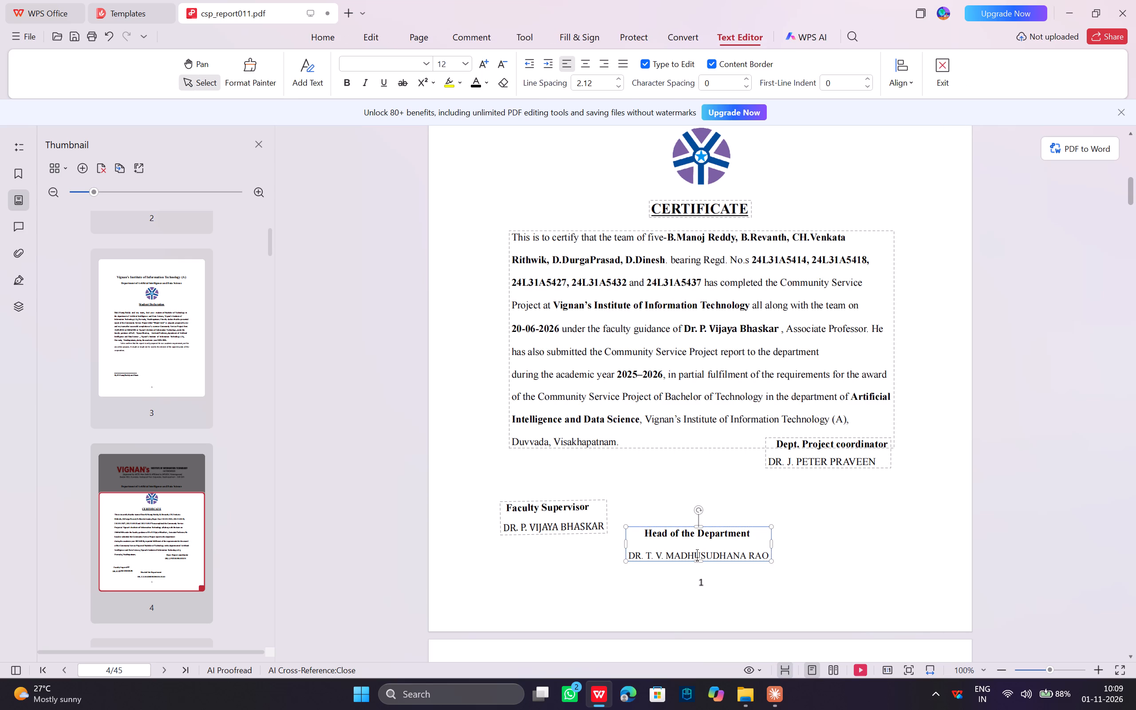
left_click(699, 563)
left_click_drag(699, 565, 701, 582)
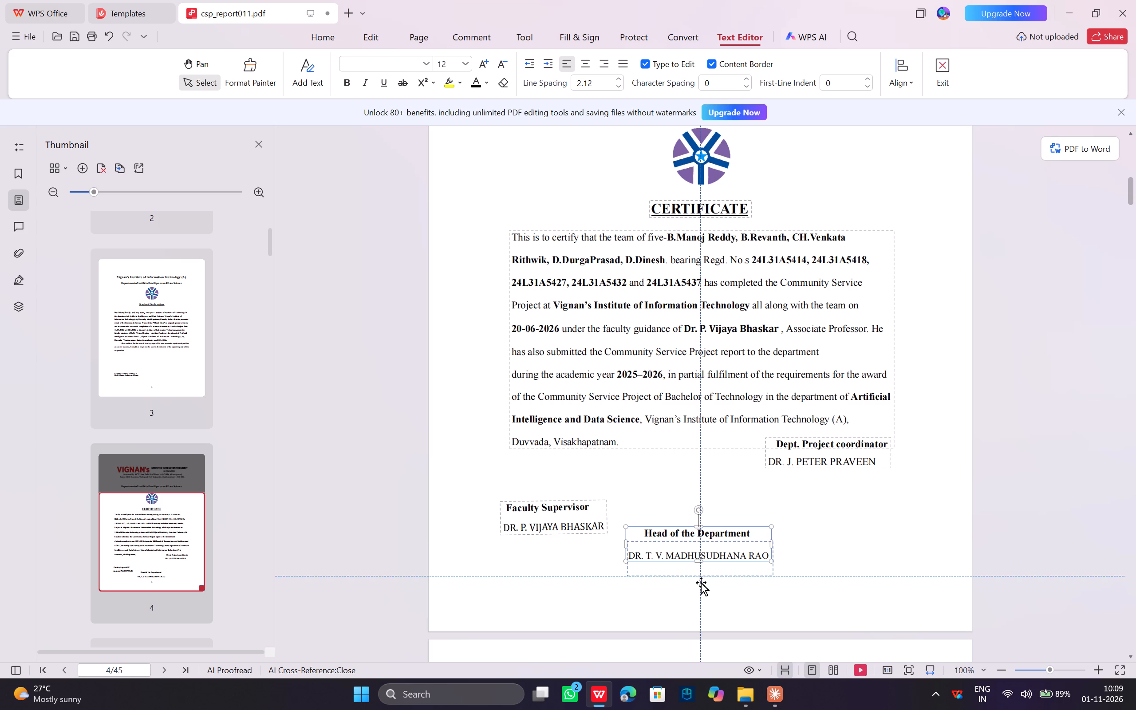
left_click_drag(701, 582, 702, 589)
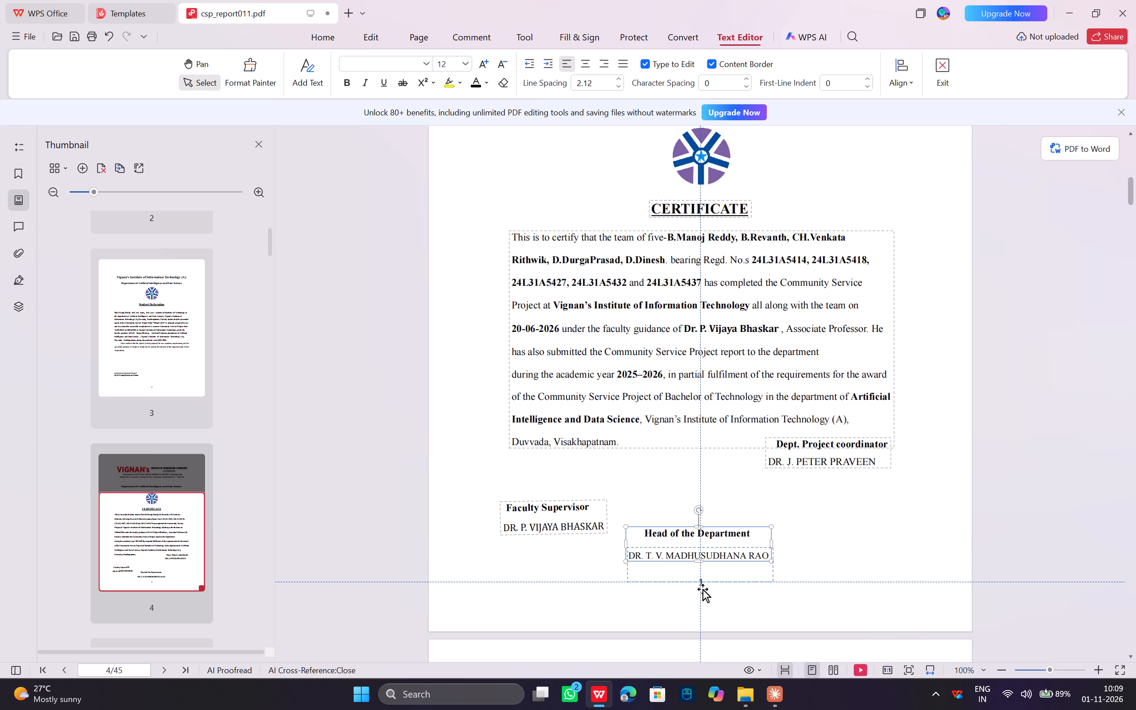
left_click_drag(702, 589, 703, 576)
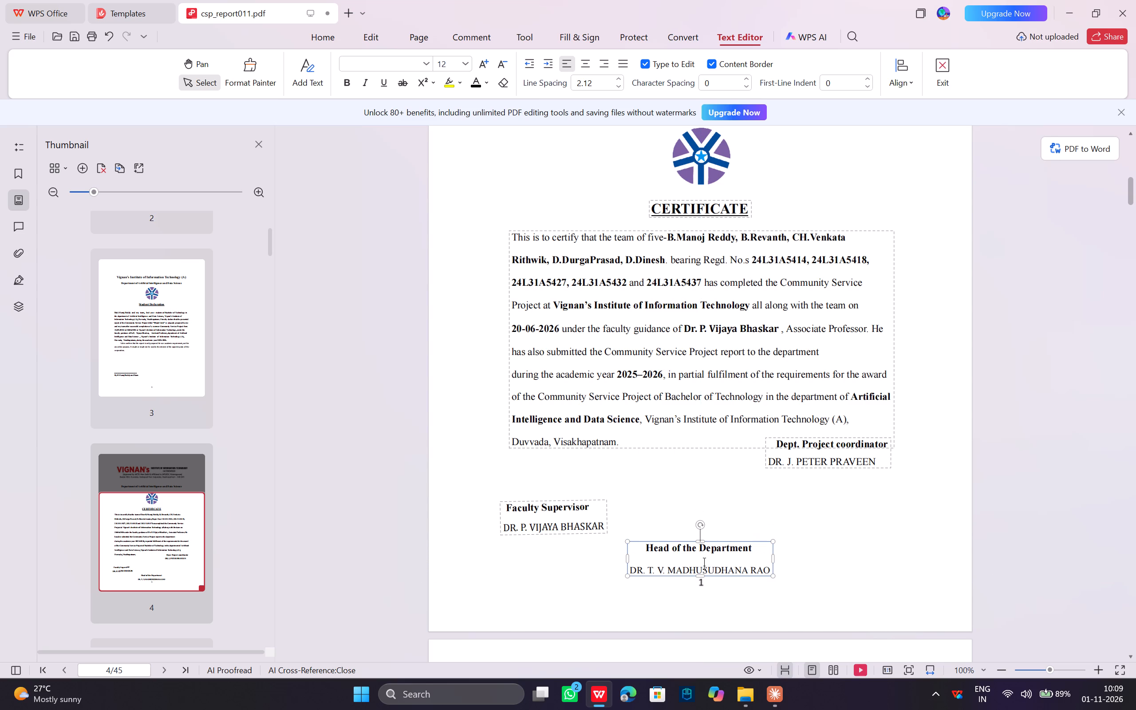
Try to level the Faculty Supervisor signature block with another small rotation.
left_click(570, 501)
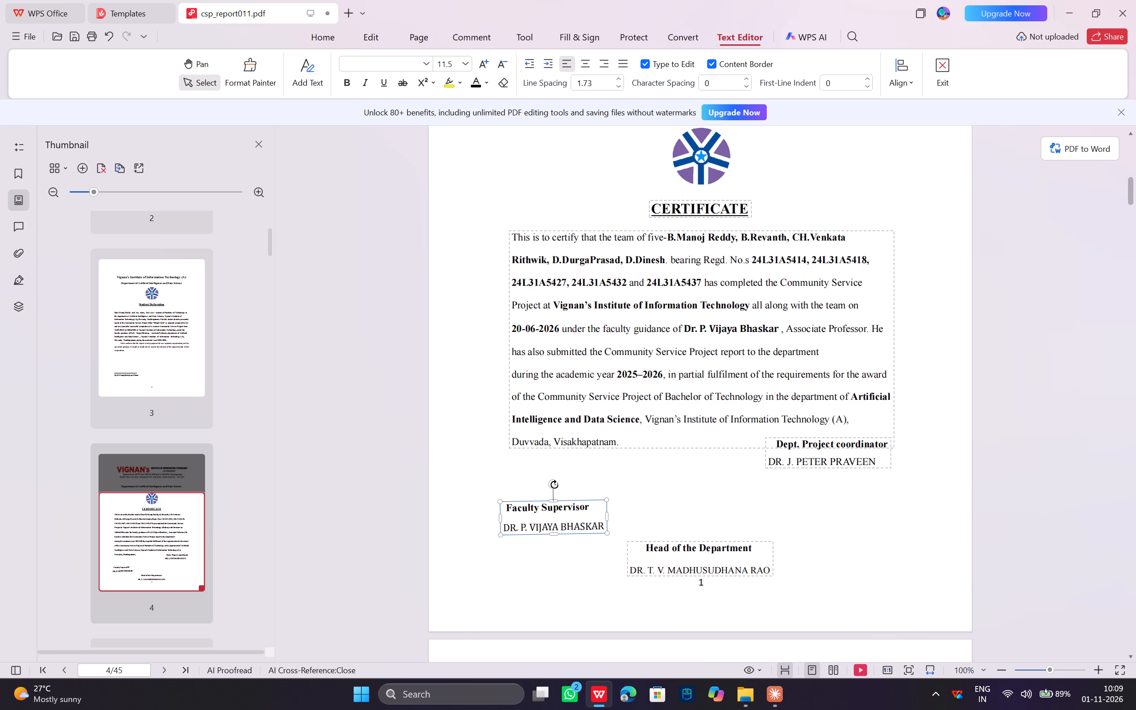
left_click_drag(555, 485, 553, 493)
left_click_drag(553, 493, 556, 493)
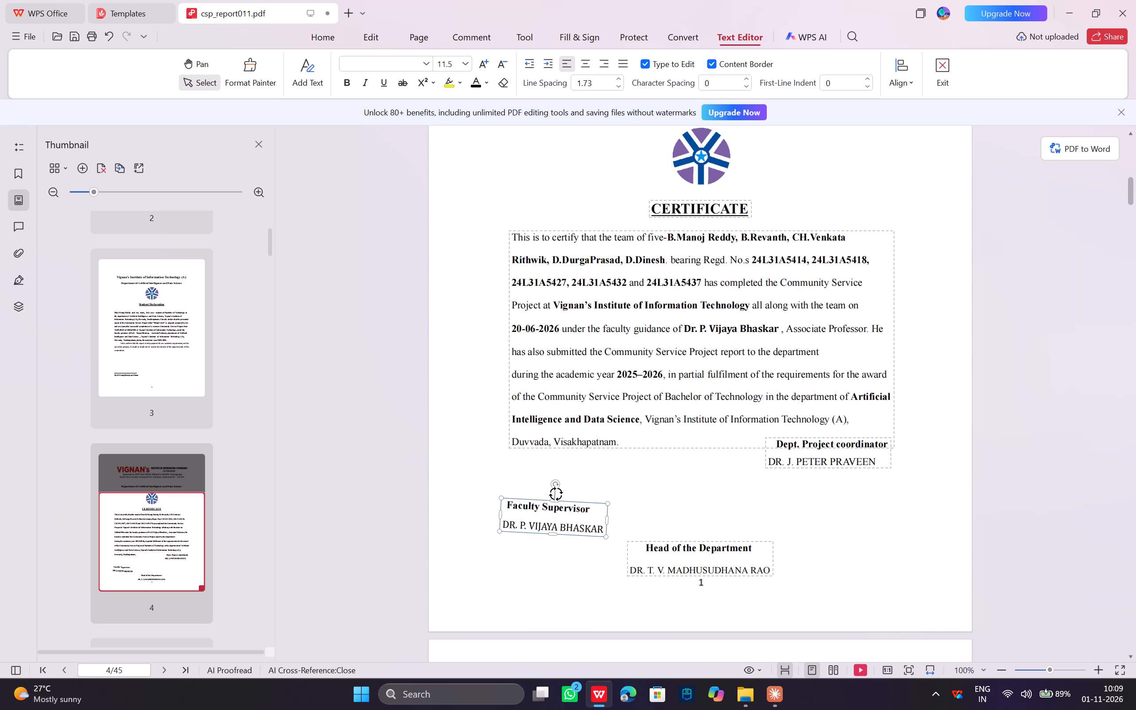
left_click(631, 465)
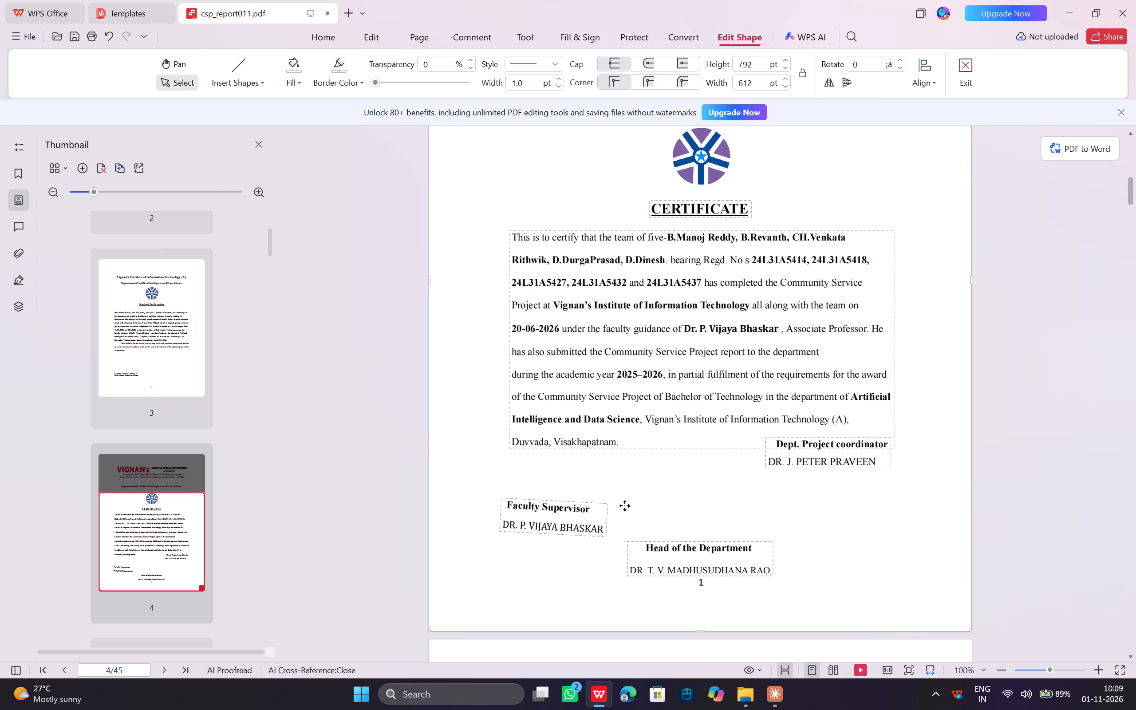
Move the Dept. Project coordinator signature block down below the certificate paragraph, level with the Faculty Supervisor block.
left_click(828, 467)
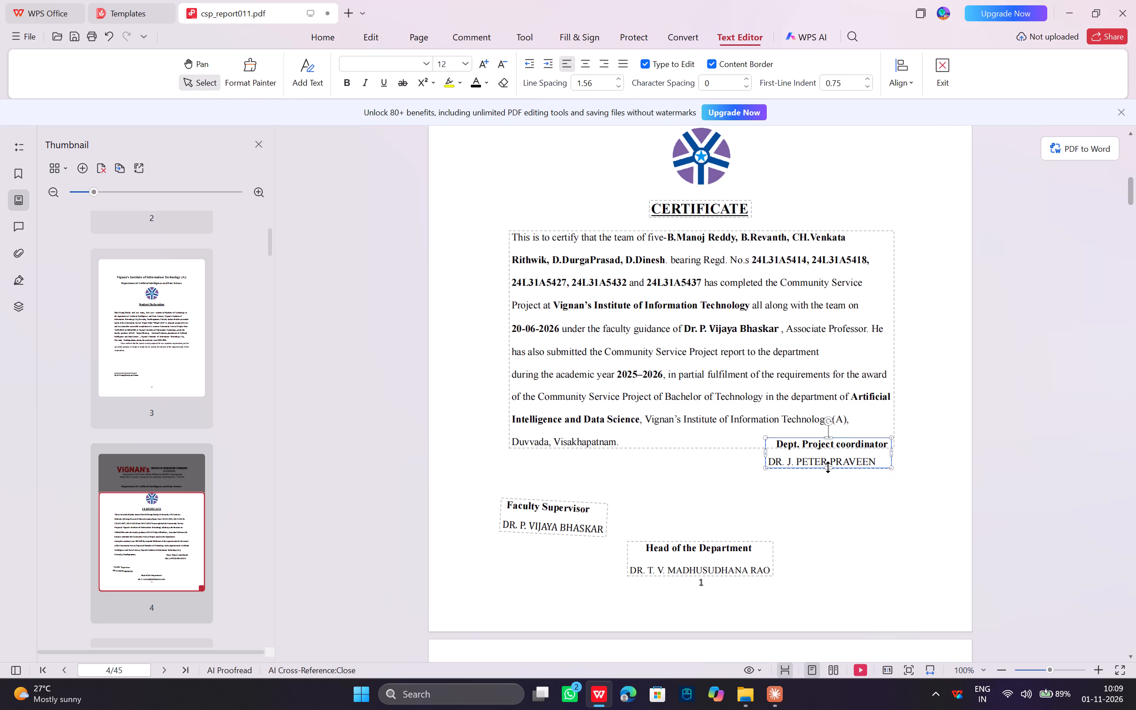
left_click_drag(832, 472, 844, 527)
left_click_drag(844, 527, 852, 528)
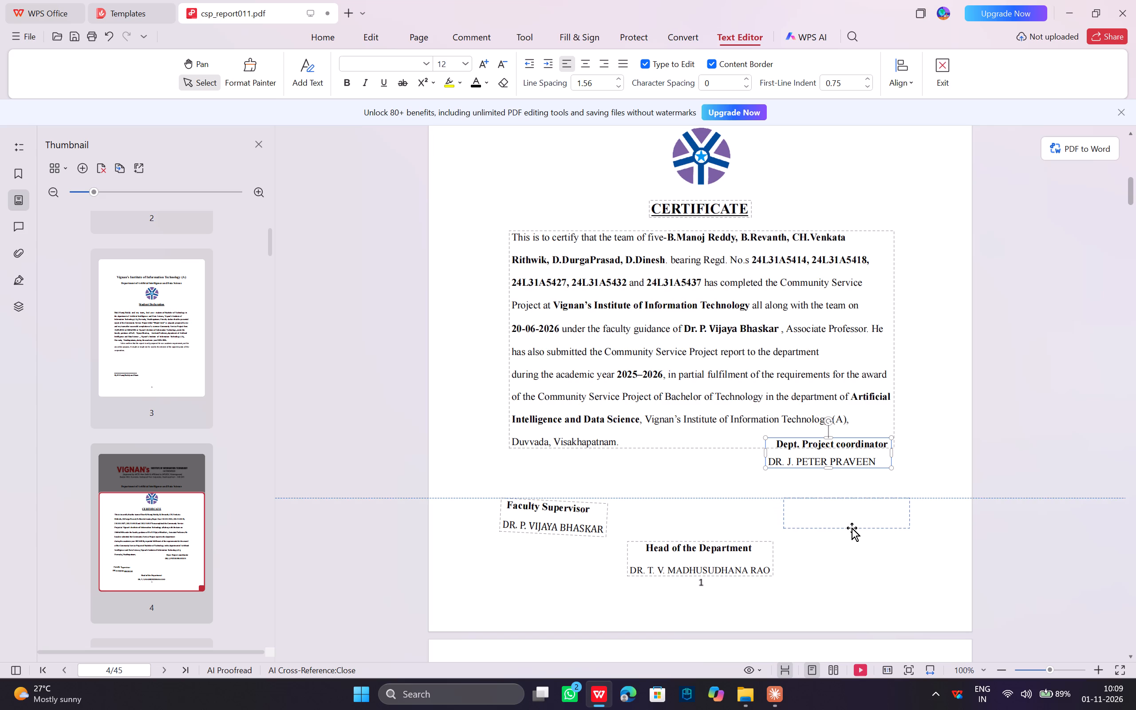
left_click_drag(852, 528, 847, 524)
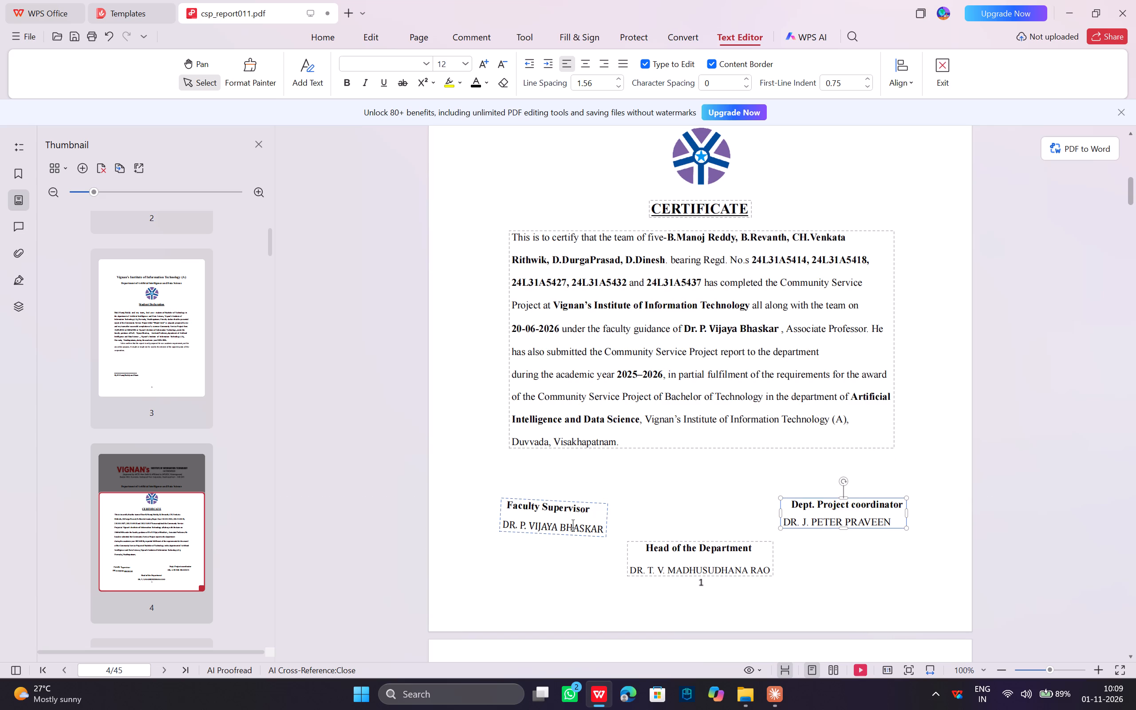
Rotate the Faculty Supervisor signature block counterclockwise until its text sits level.
left_click(561, 500)
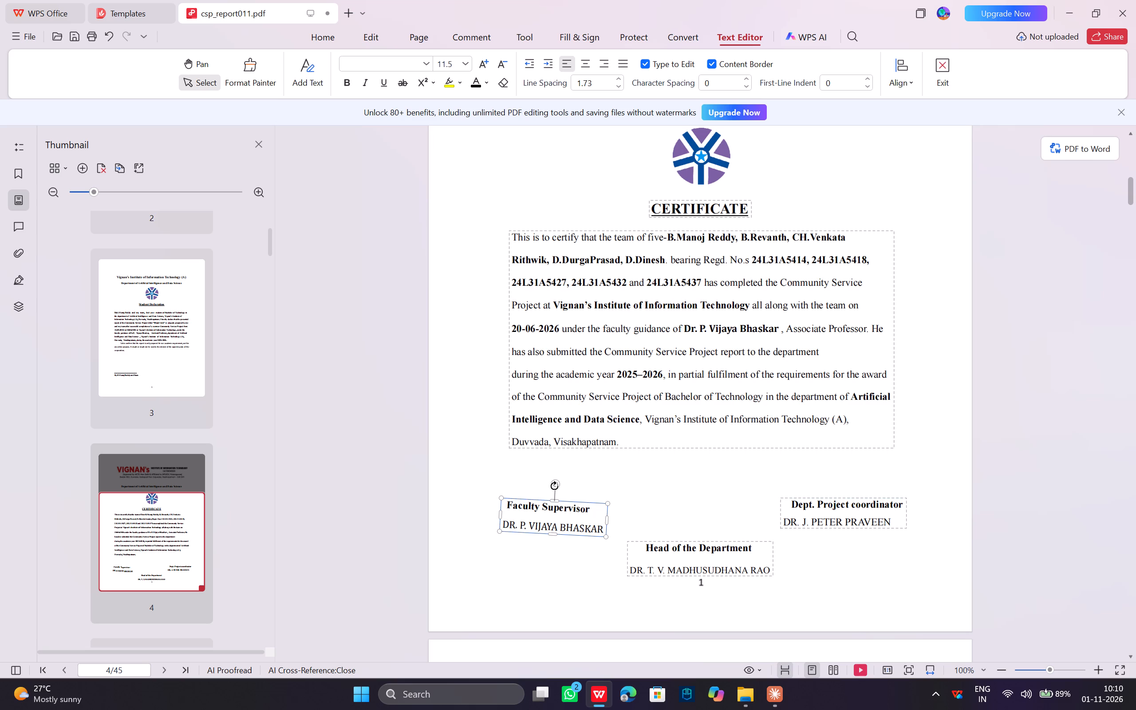
left_click(555, 486)
left_click_drag(556, 484, 554, 486)
left_click_drag(554, 486, 555, 487)
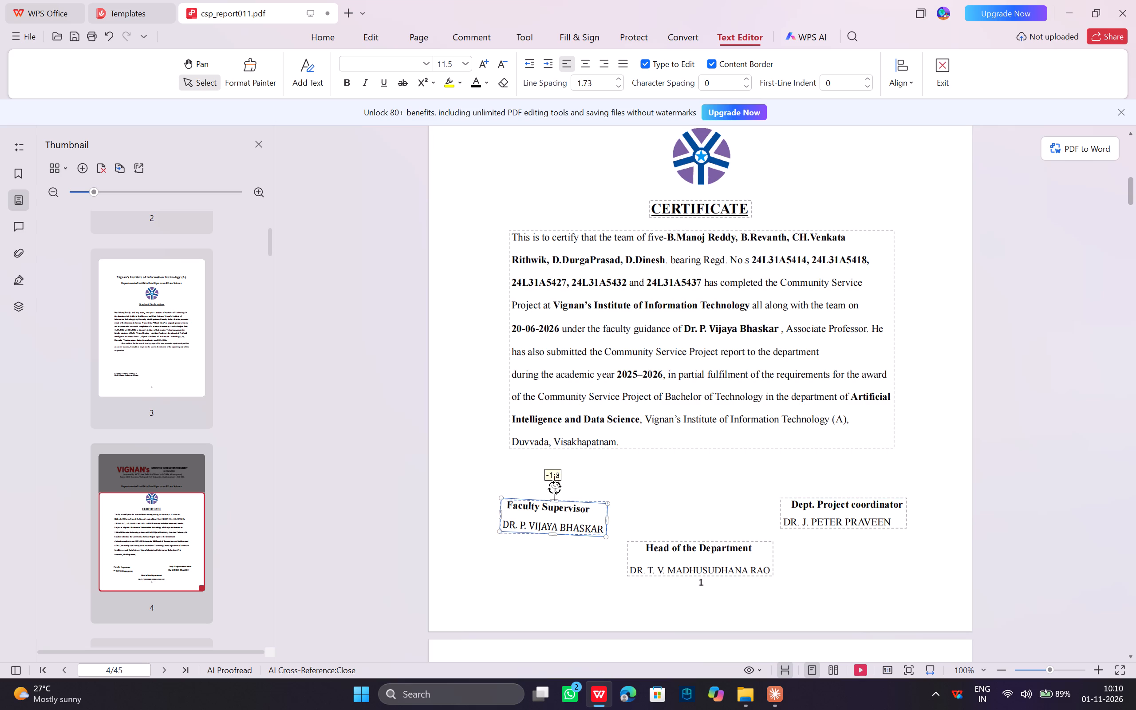
left_click_drag(555, 487, 548, 492)
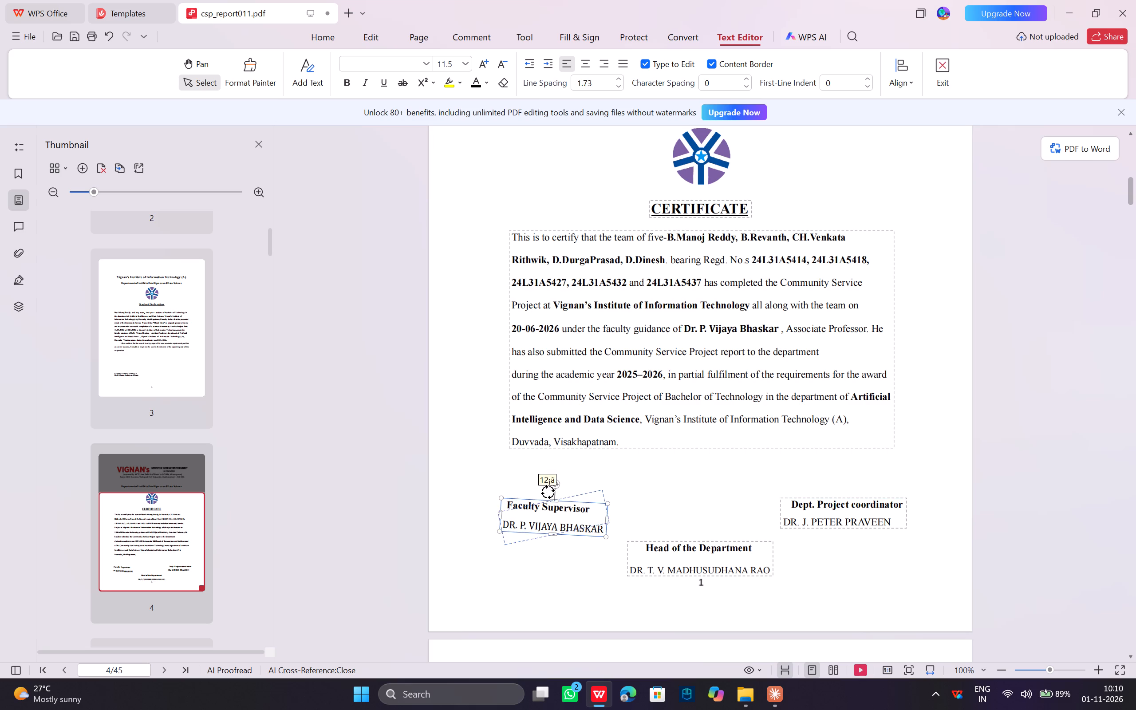
left_click_drag(548, 492, 554, 492)
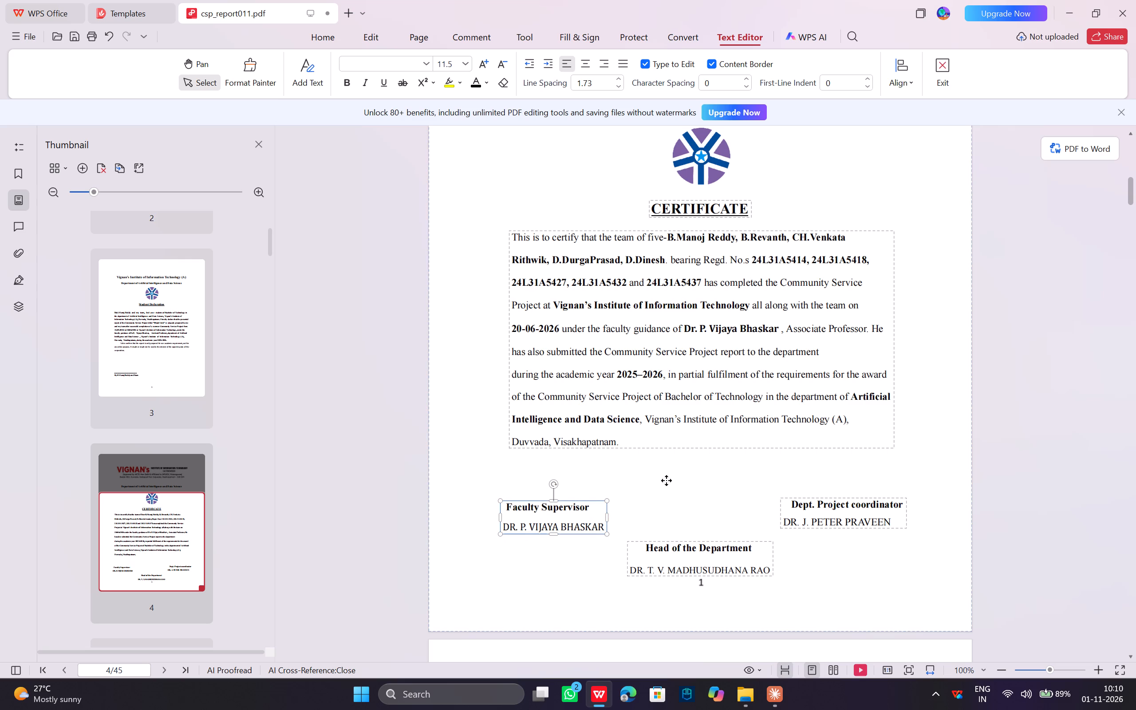
left_click(741, 533)
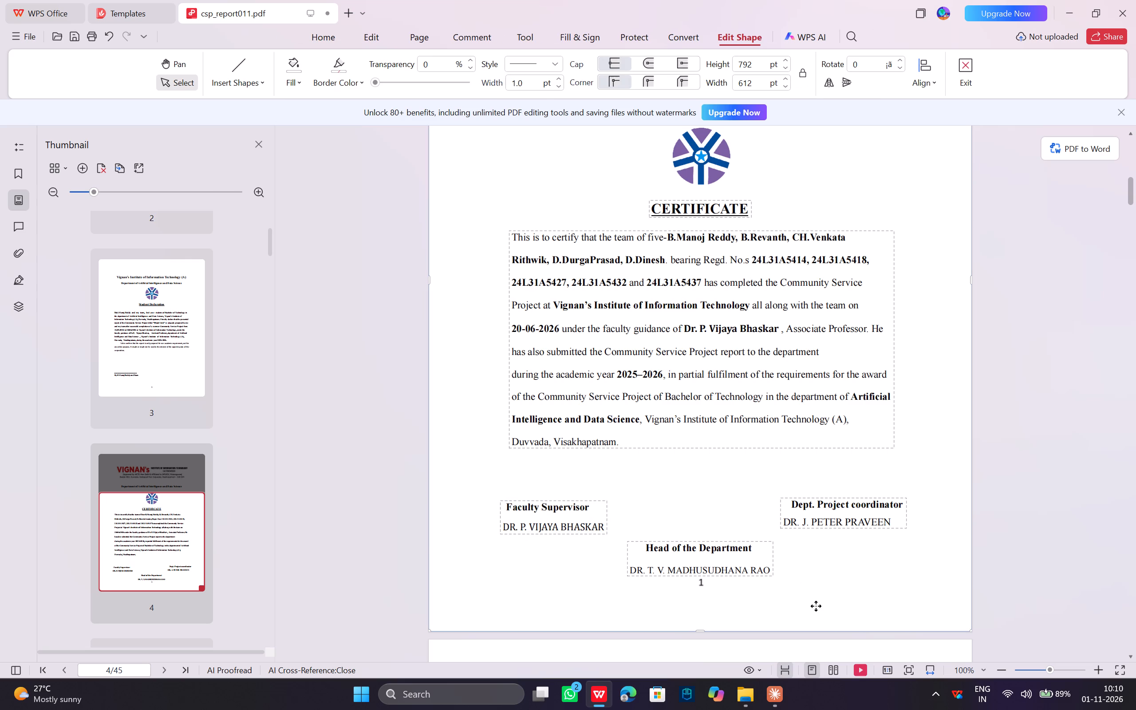
Shift the certificate paragraph slightly to the right, lining up its right edge with the Dept. Project coordinator block.
scroll(816, 606, "down", 1)
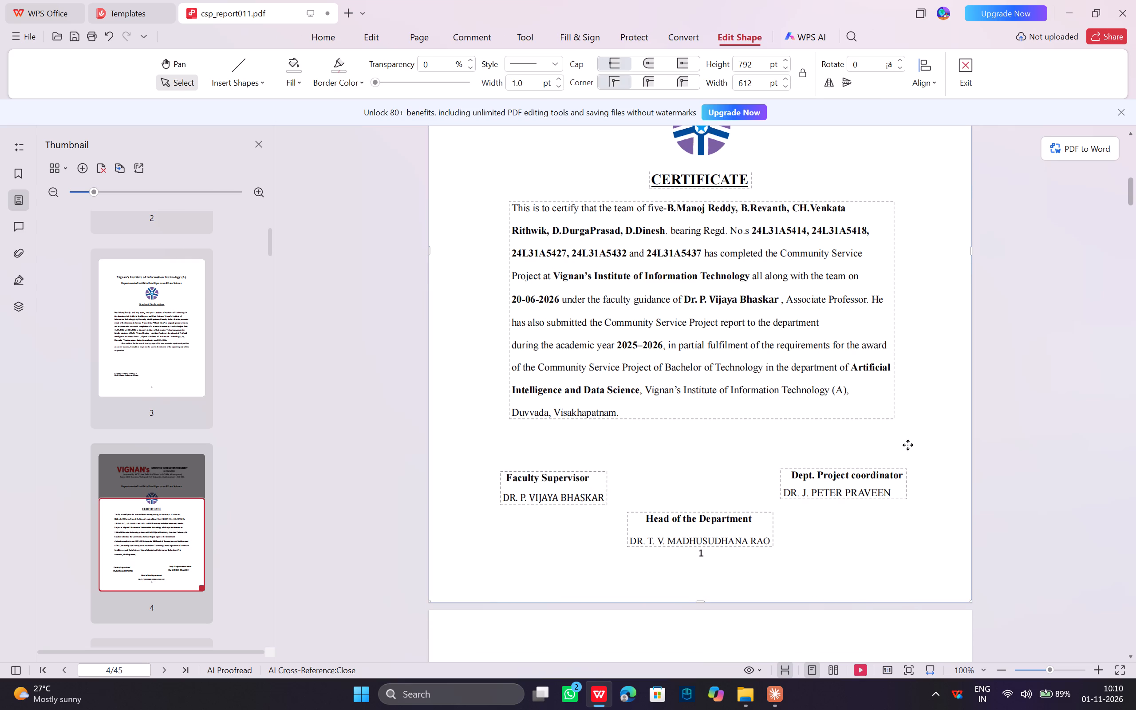
left_click_drag(892, 333, 901, 332)
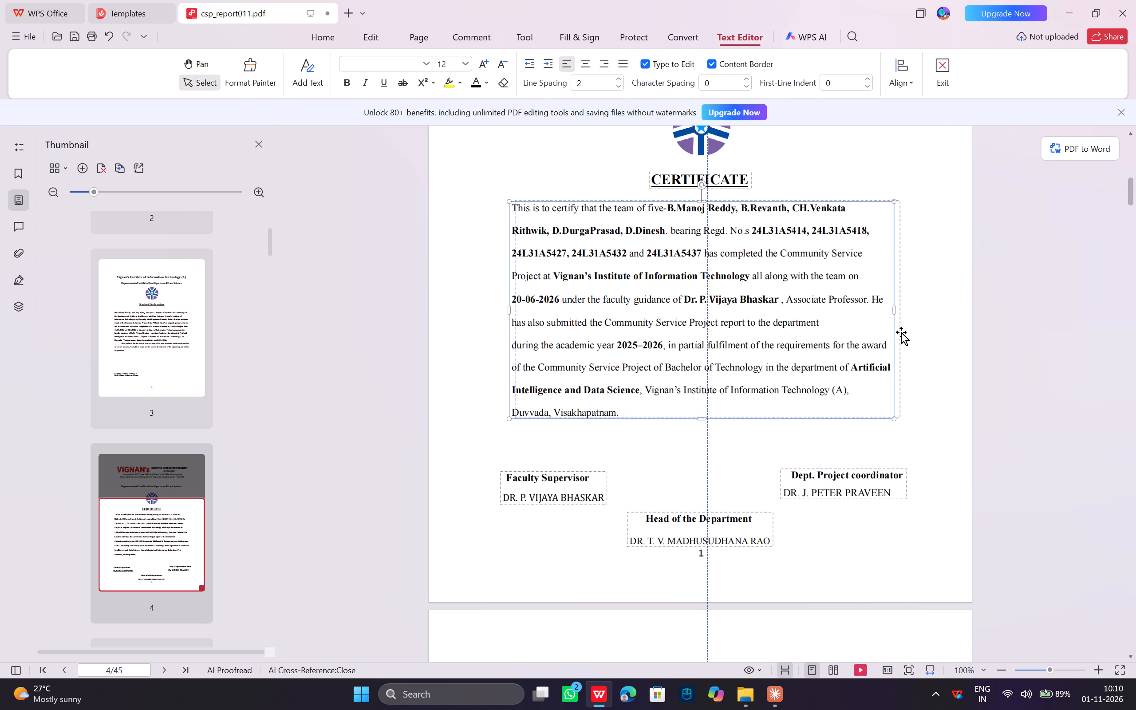
left_click_drag(901, 332, 909, 329)
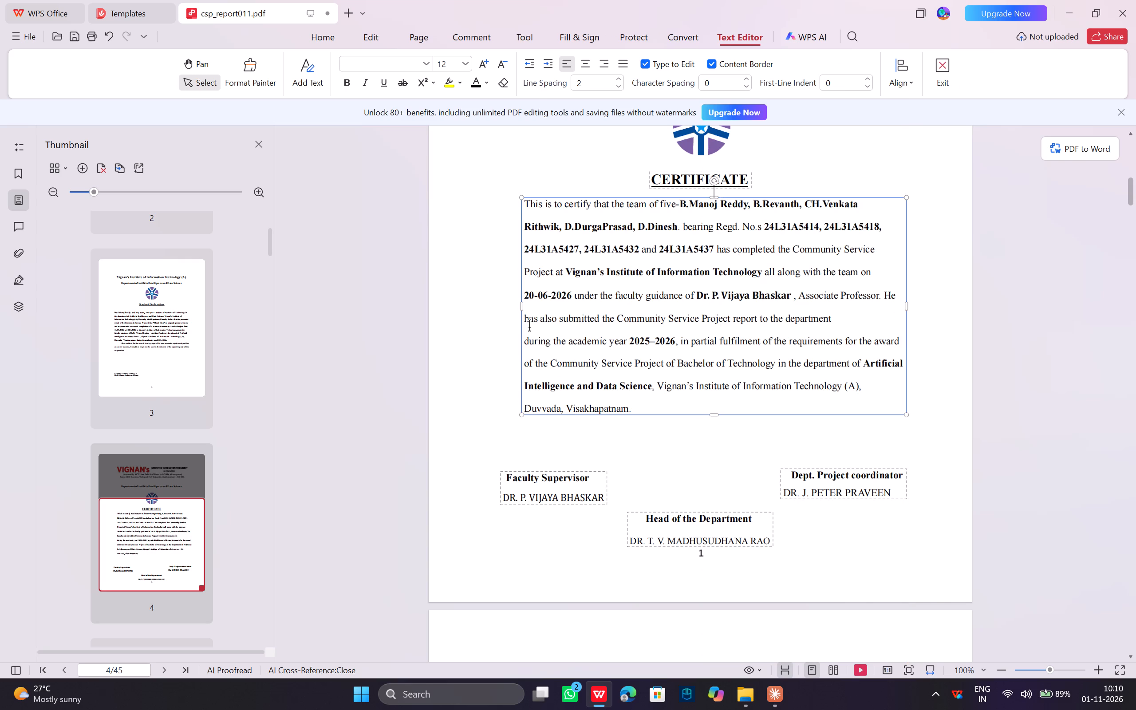
left_click_drag(523, 313, 513, 314)
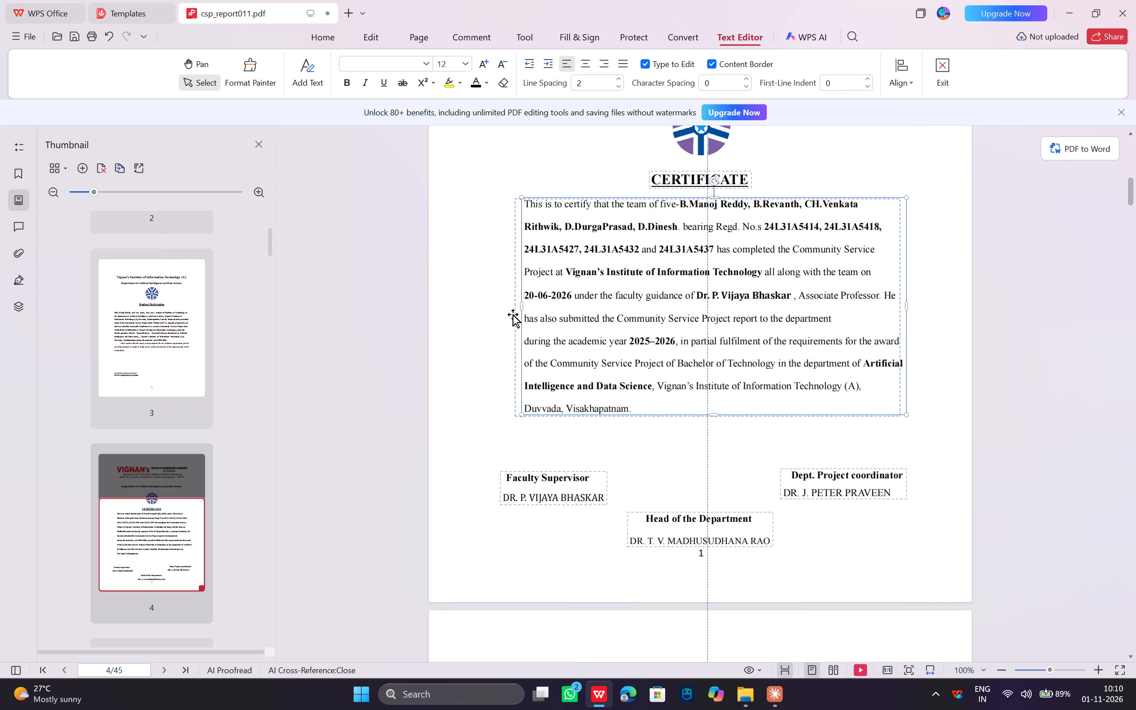
left_click_drag(513, 314, 521, 317)
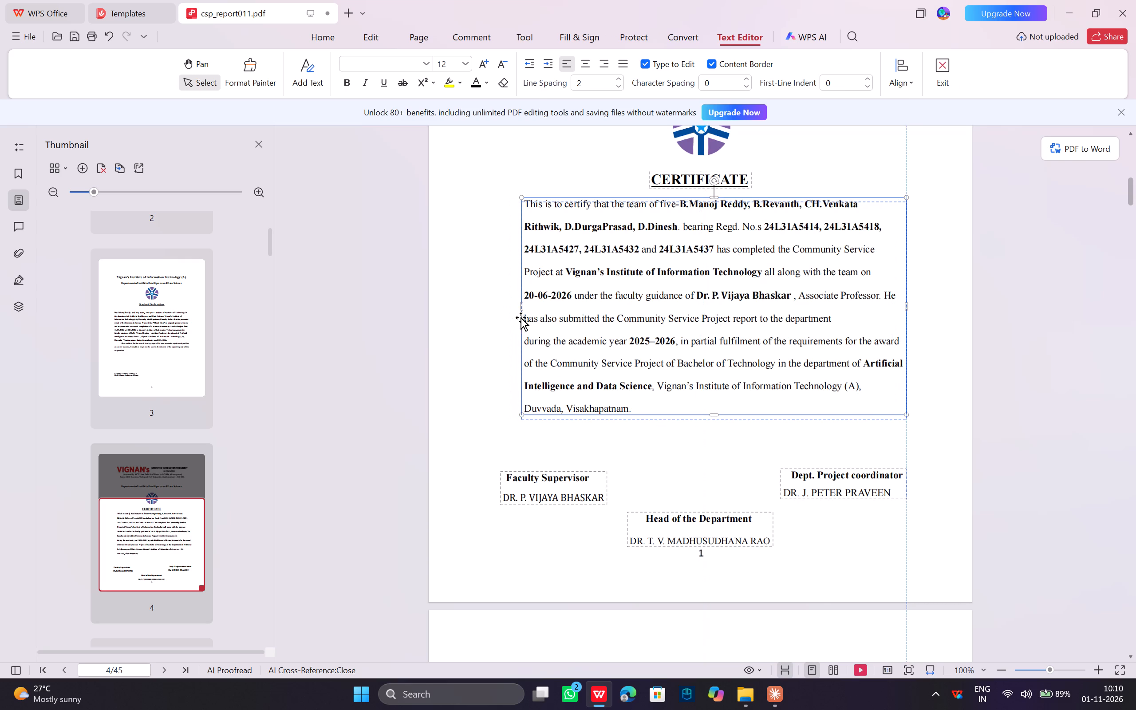
left_click_drag(521, 317, 522, 317)
Widen the certificate paragraph's text box leftward to line up with the Faculty Supervisor block's left edge.
left_click_drag(521, 310, 501, 310)
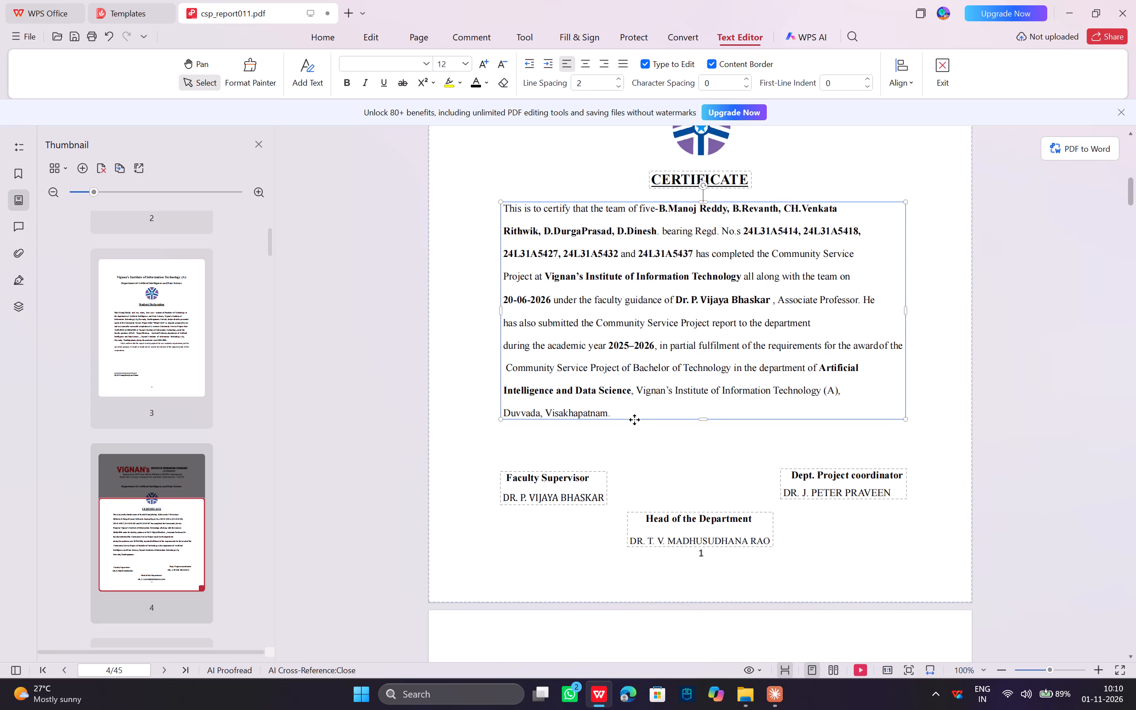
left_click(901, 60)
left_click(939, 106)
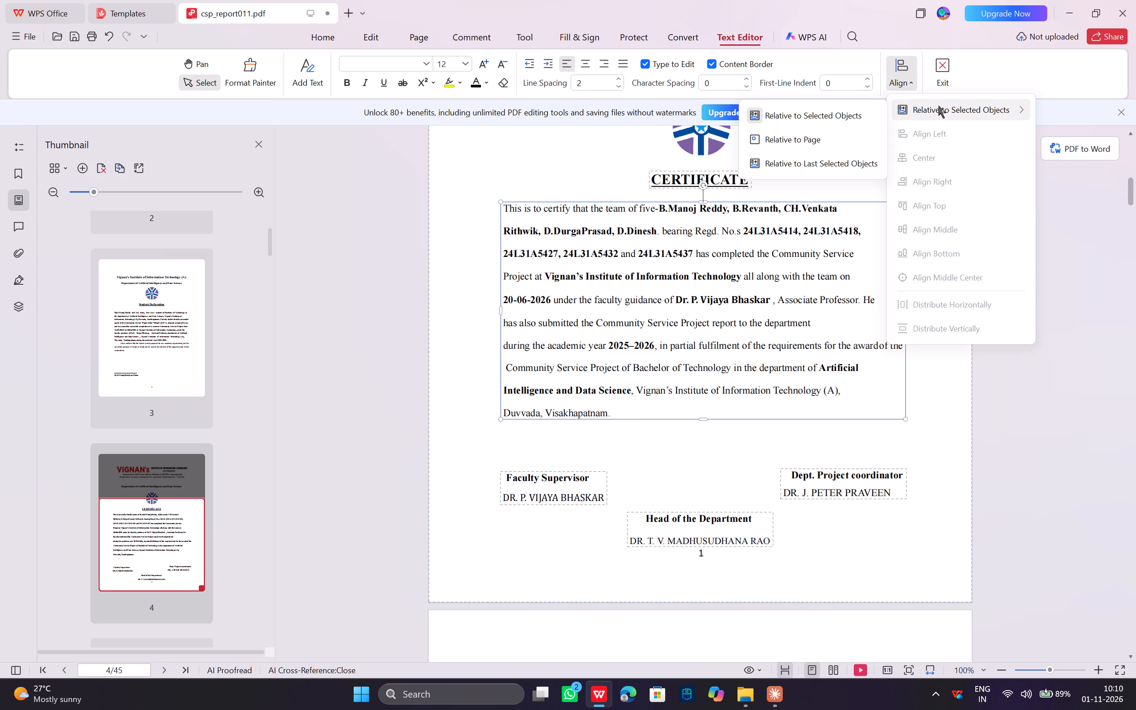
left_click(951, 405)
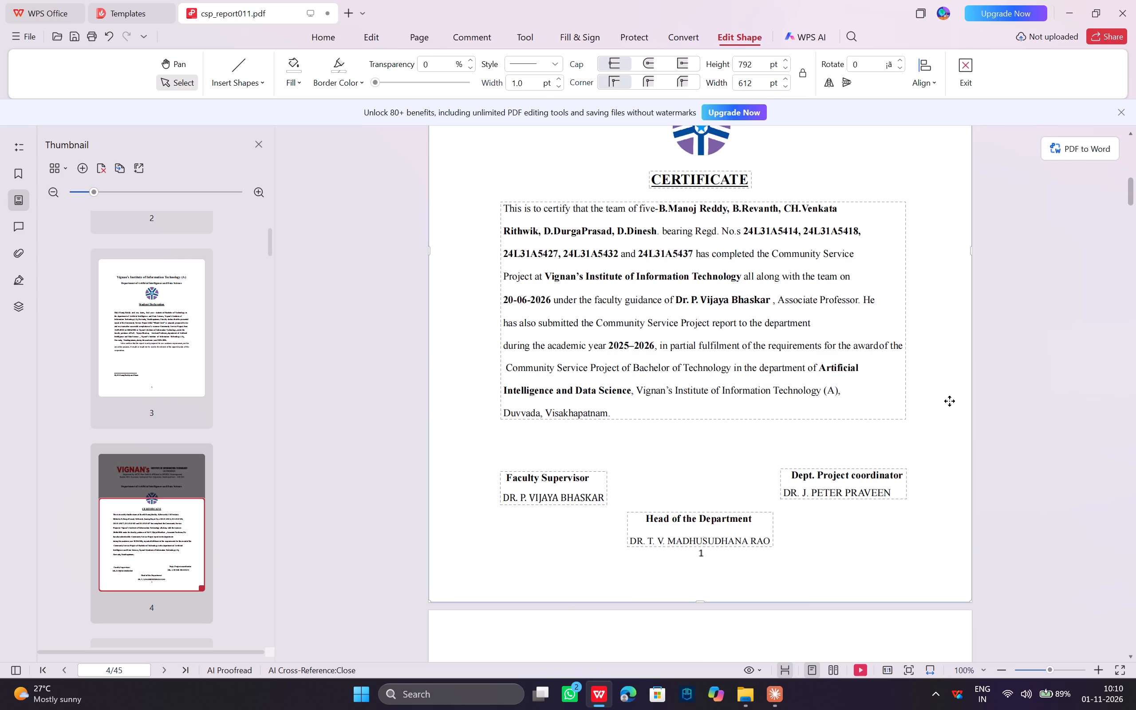
Review the report's pages from the Certificate through the Abstract, Acknowledgements and Contents to the Learning Objectives and Outcomes section.
scroll(911, 339, "up", 1)
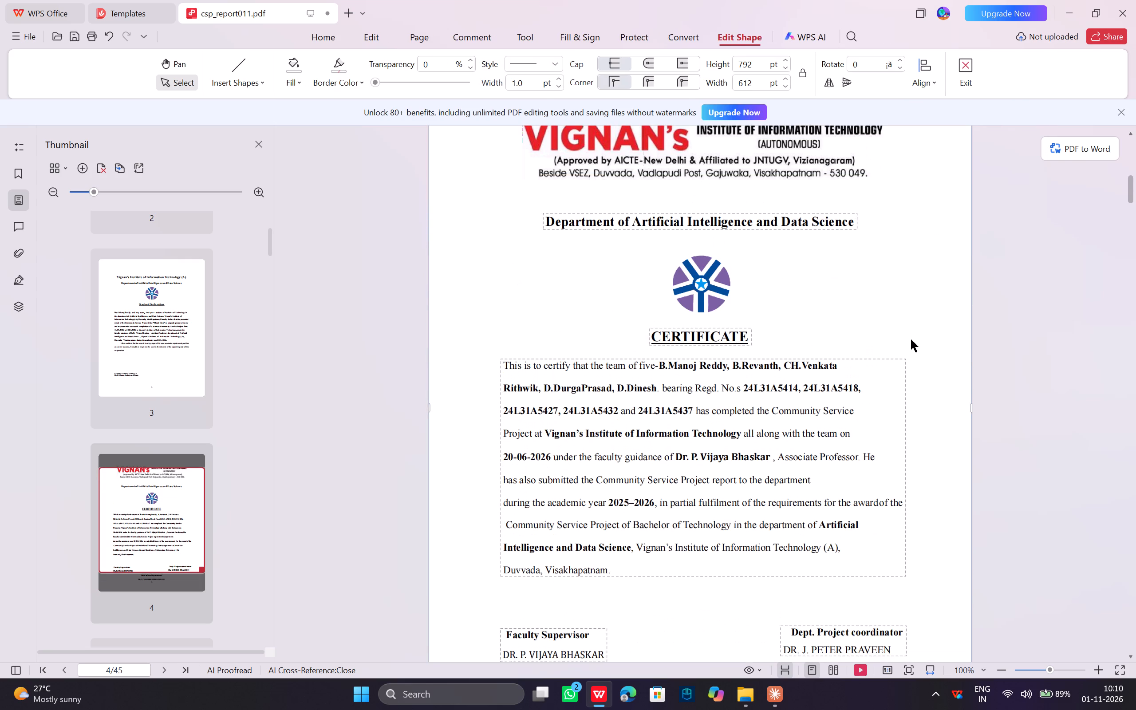
scroll(911, 339, "down", 2)
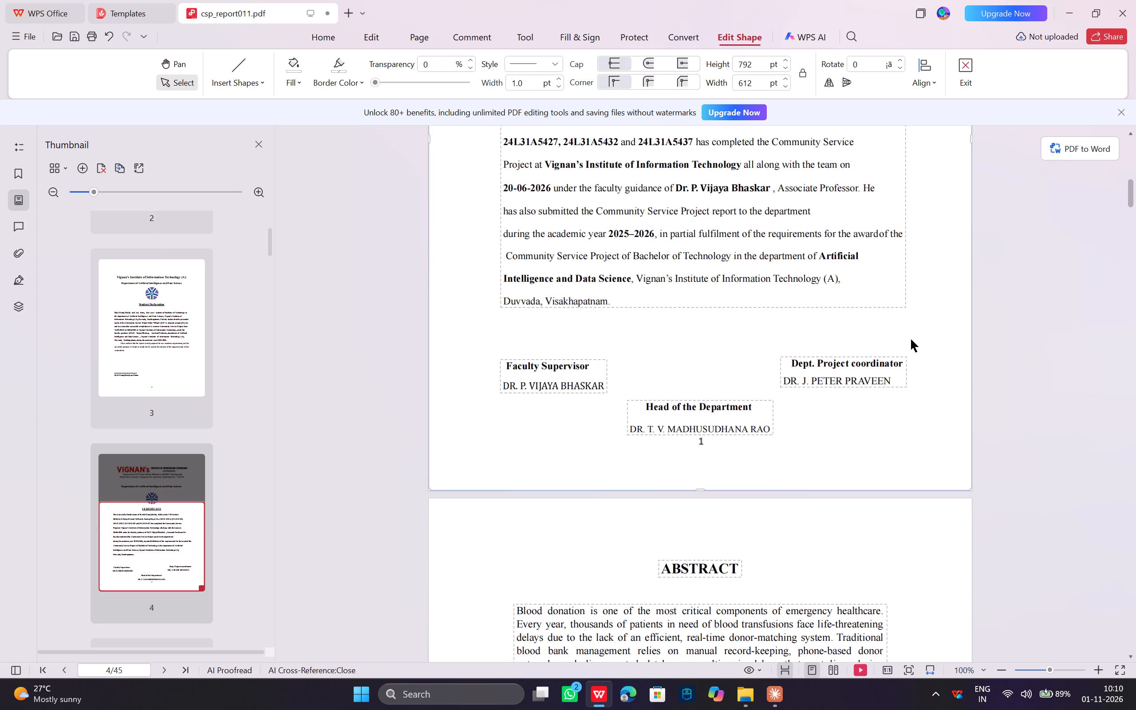
scroll(911, 339, "down", 2)
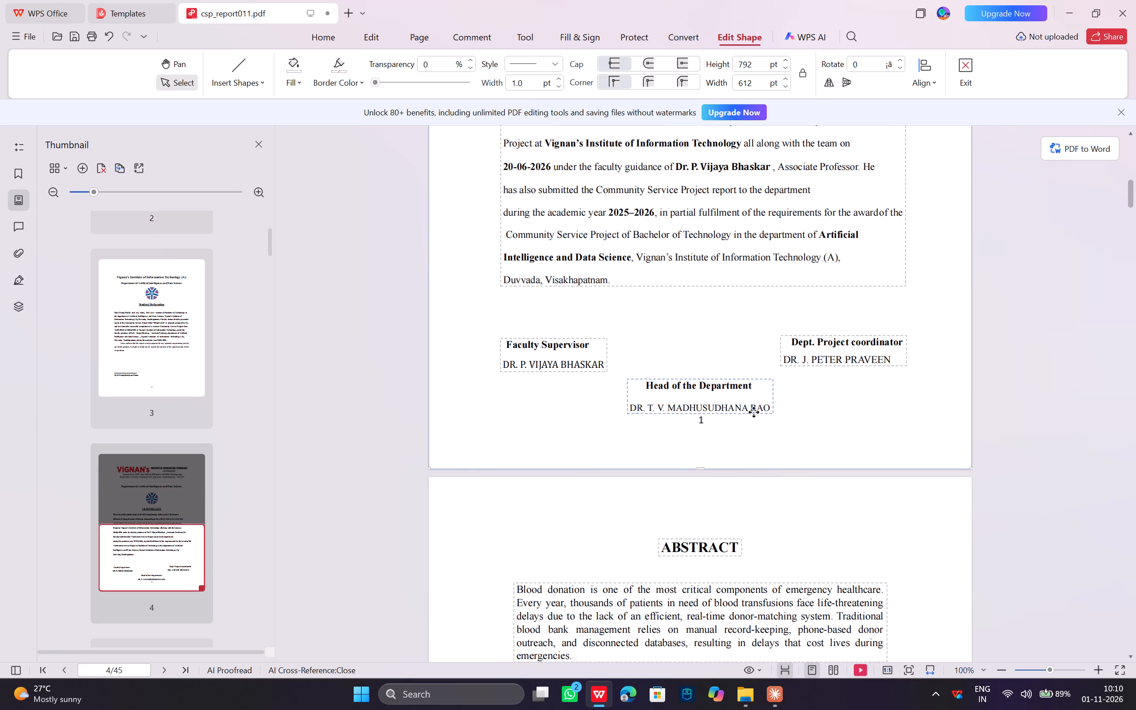
scroll(754, 412, "down", 1)
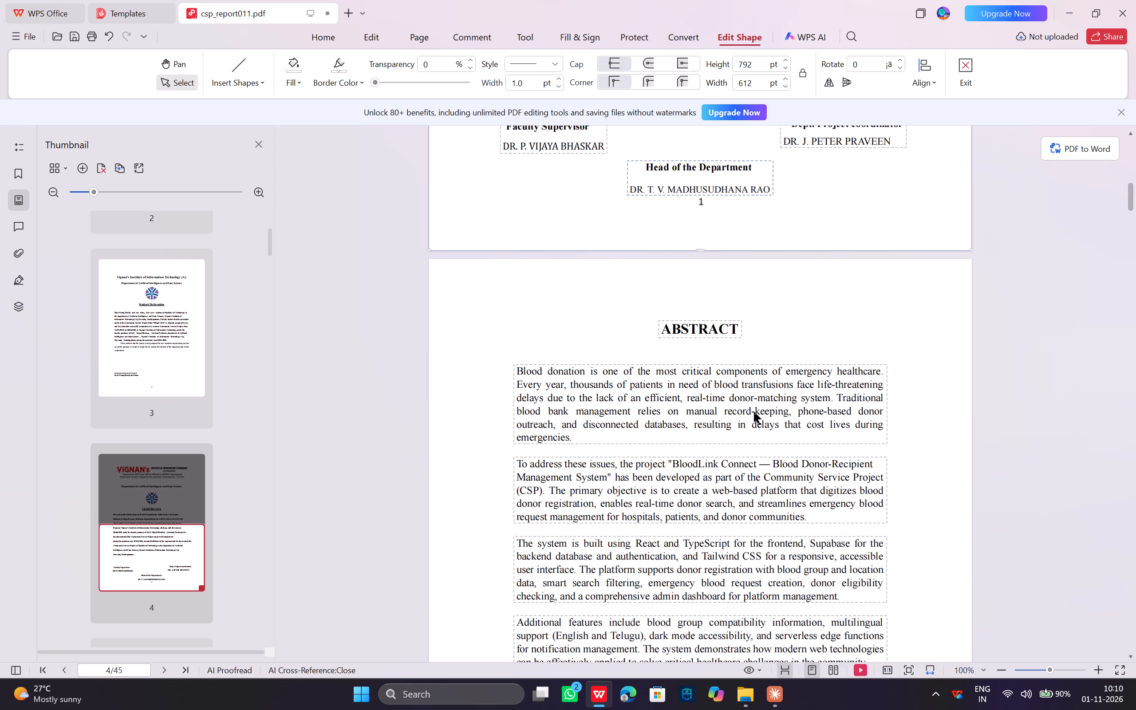
scroll(754, 412, "down", 3)
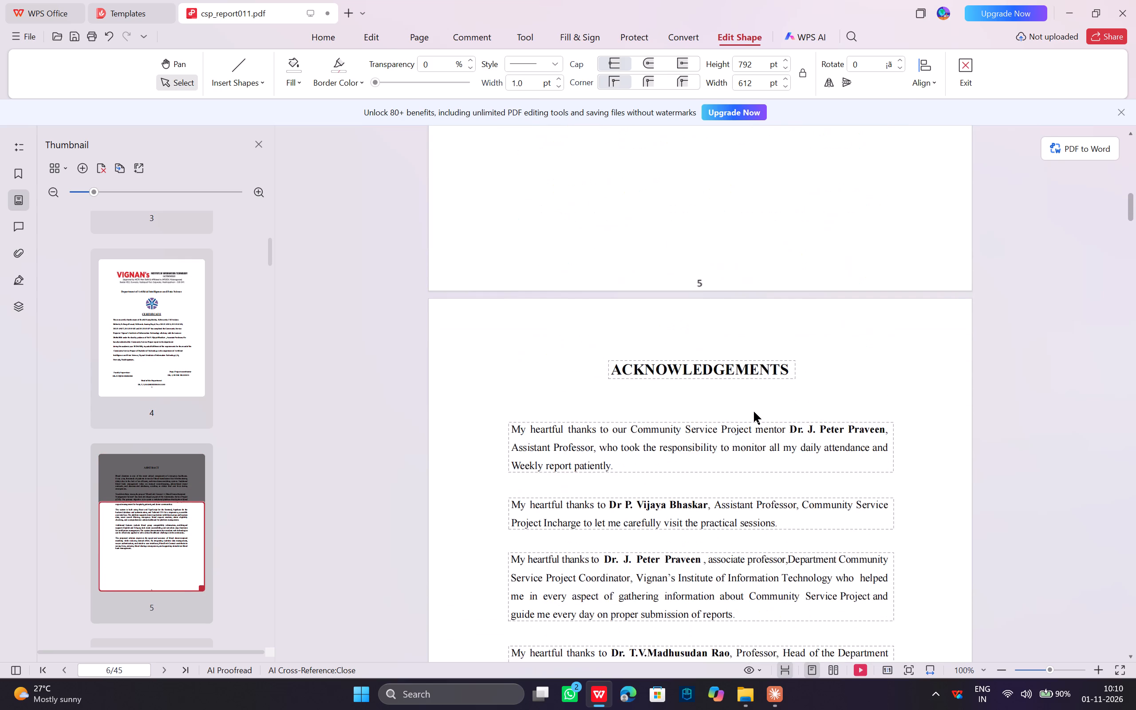
scroll(754, 412, "down", 3)
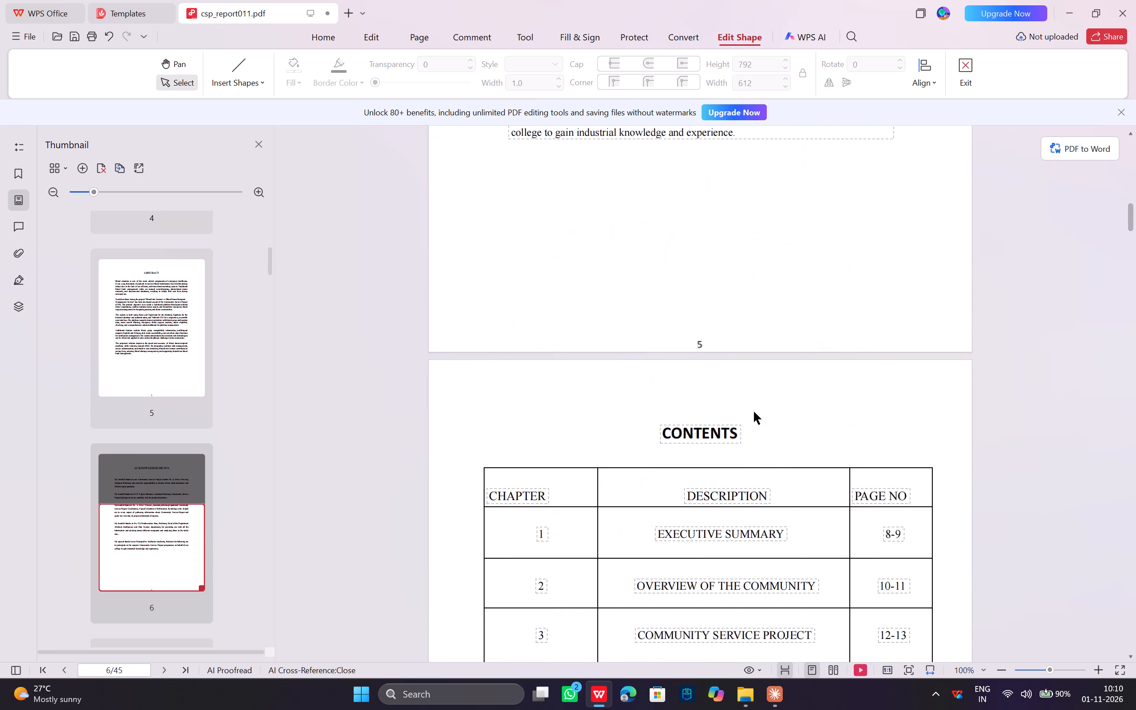
scroll(754, 412, "down", 3)
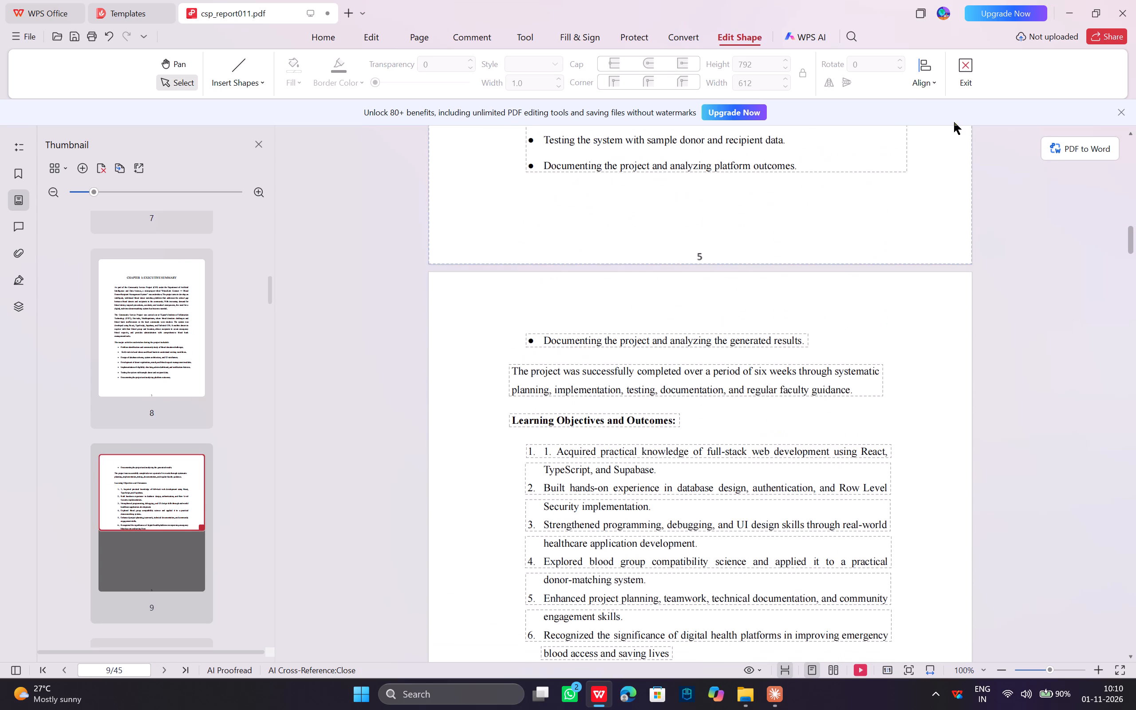
Close WPS with csp_report011.pdf open, discarding the document's unsaved changes.
left_click(1130, 11)
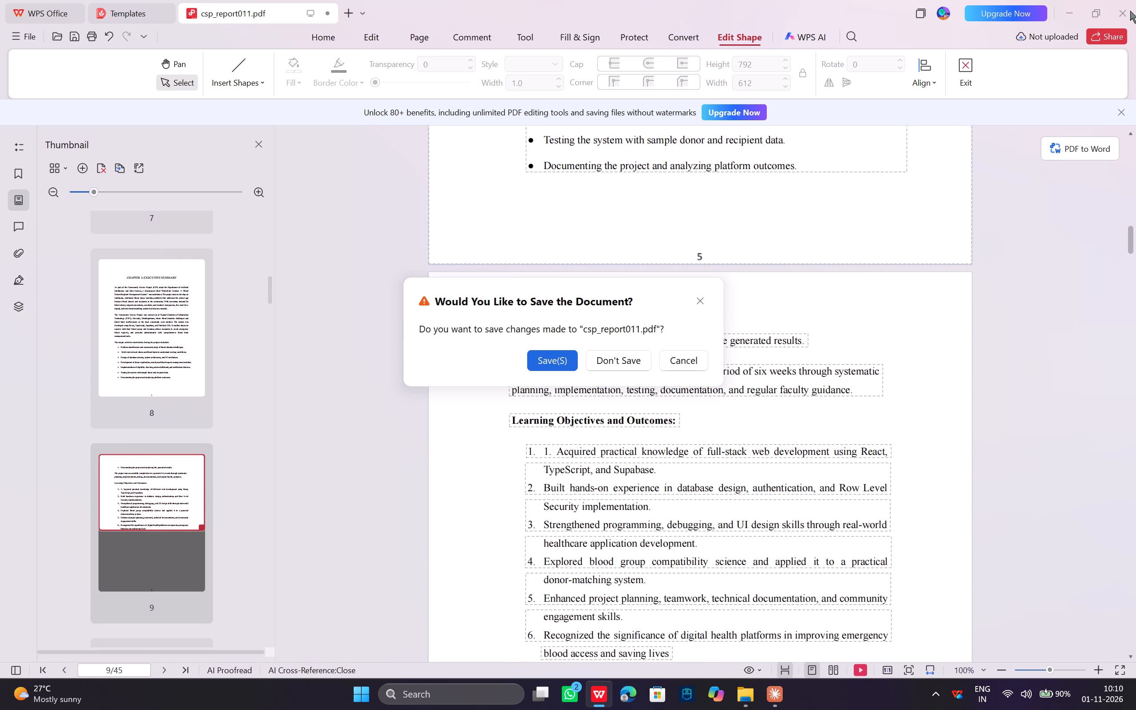
left_click(632, 360)
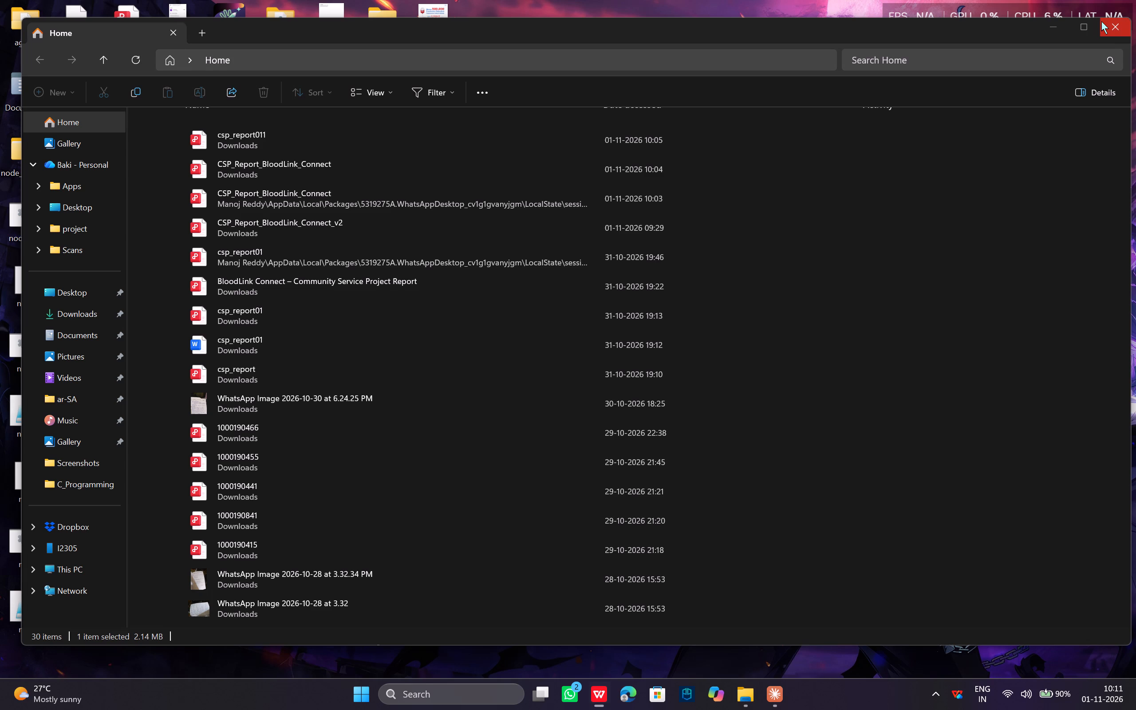
Close the File Explorer window and launch Kuro from its desktop shortcut.
left_click(1124, 27)
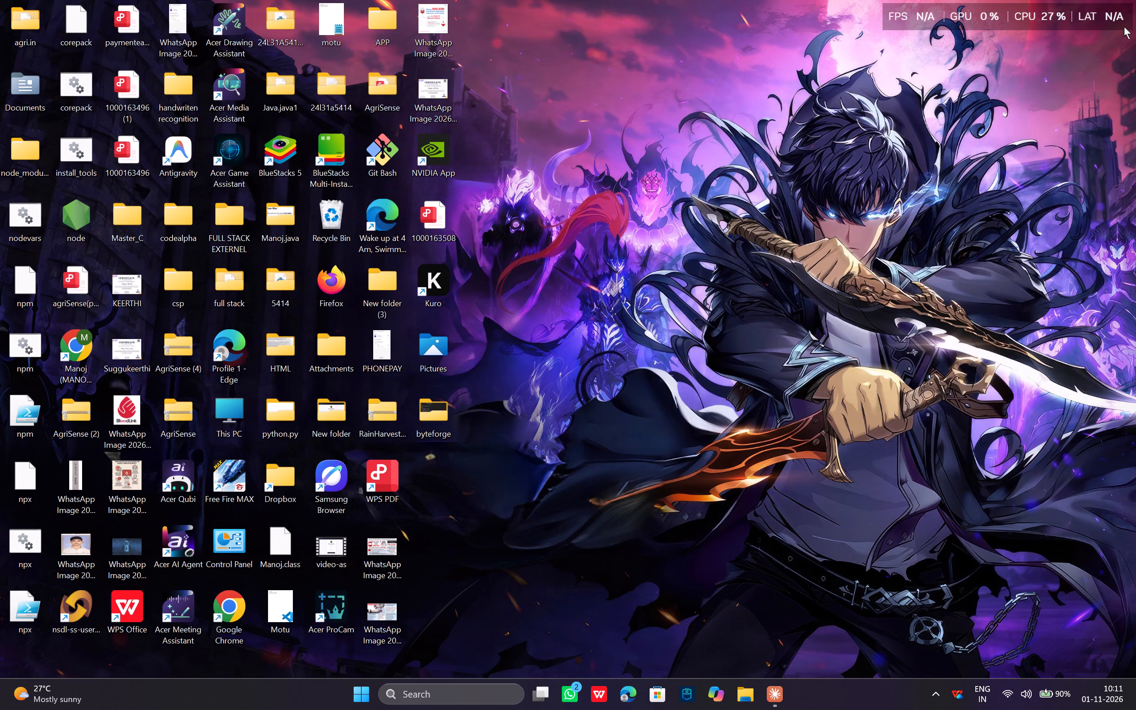
double_click(438, 296)
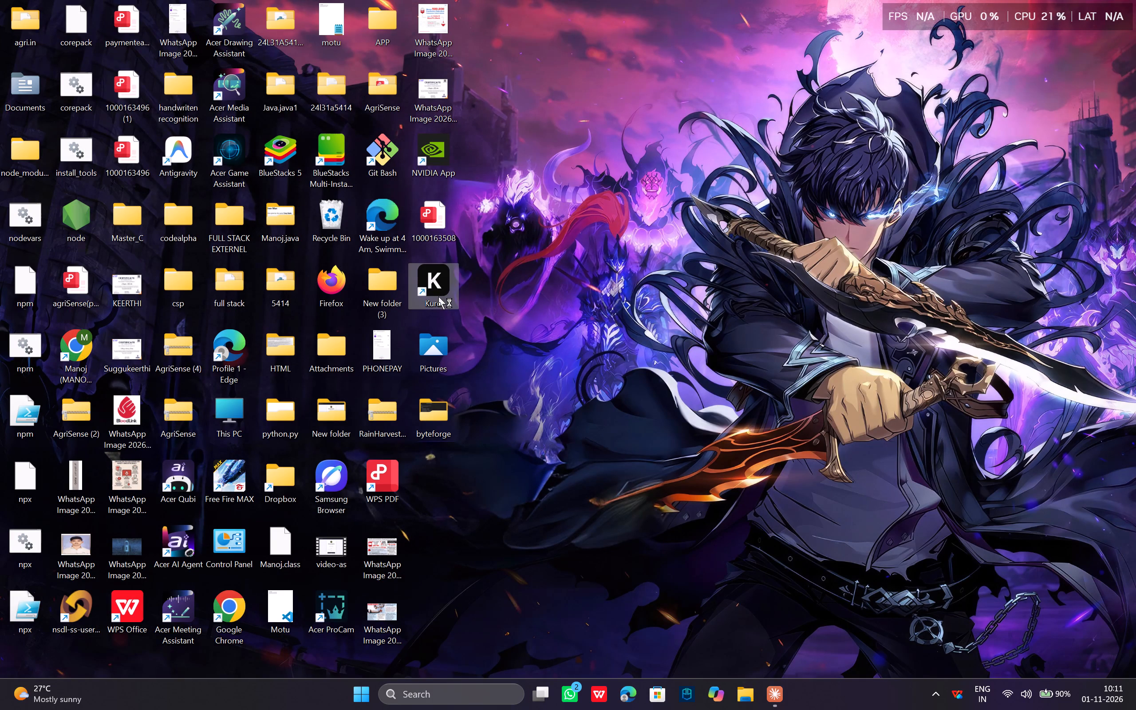
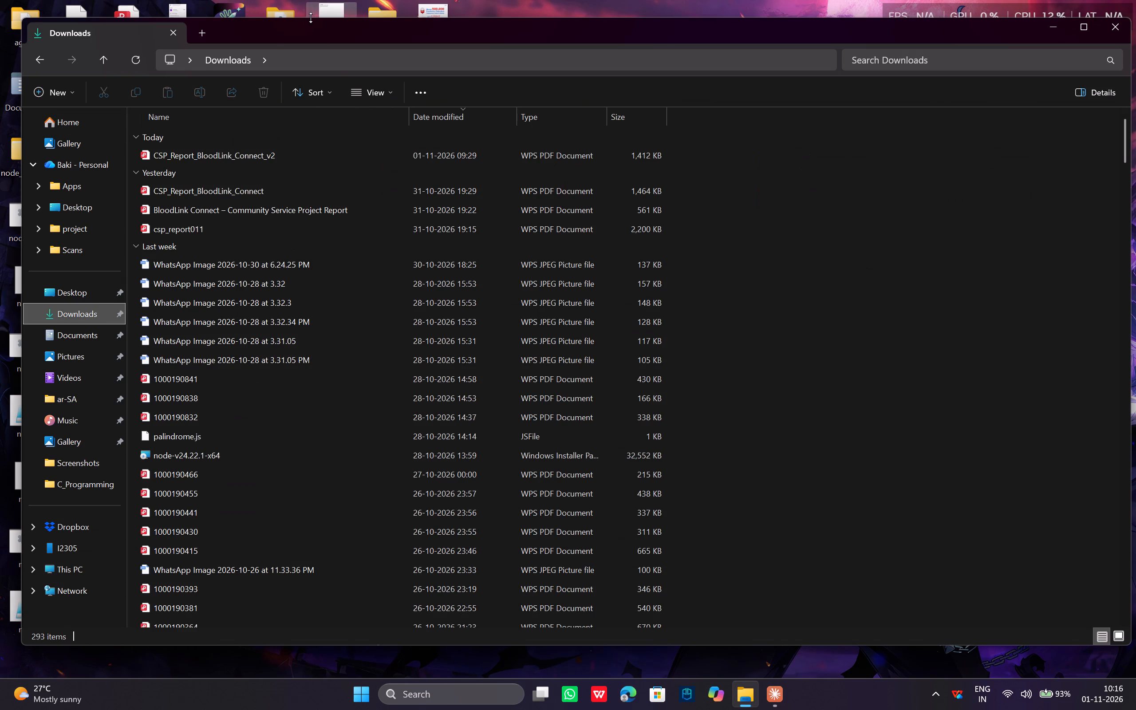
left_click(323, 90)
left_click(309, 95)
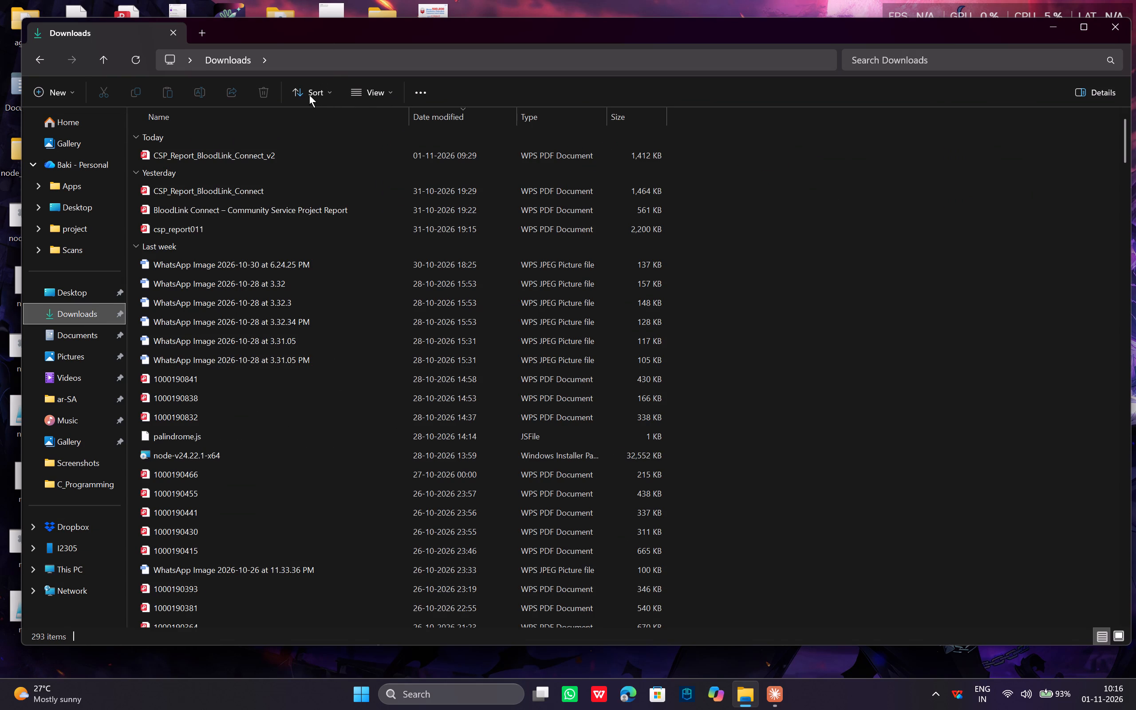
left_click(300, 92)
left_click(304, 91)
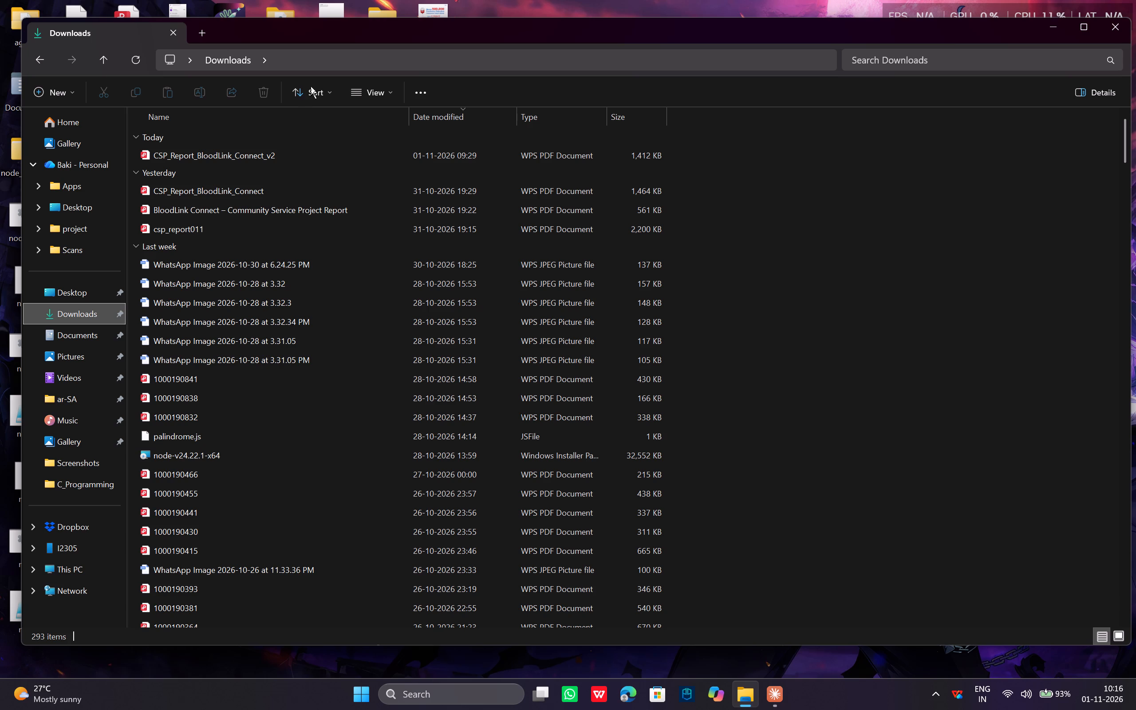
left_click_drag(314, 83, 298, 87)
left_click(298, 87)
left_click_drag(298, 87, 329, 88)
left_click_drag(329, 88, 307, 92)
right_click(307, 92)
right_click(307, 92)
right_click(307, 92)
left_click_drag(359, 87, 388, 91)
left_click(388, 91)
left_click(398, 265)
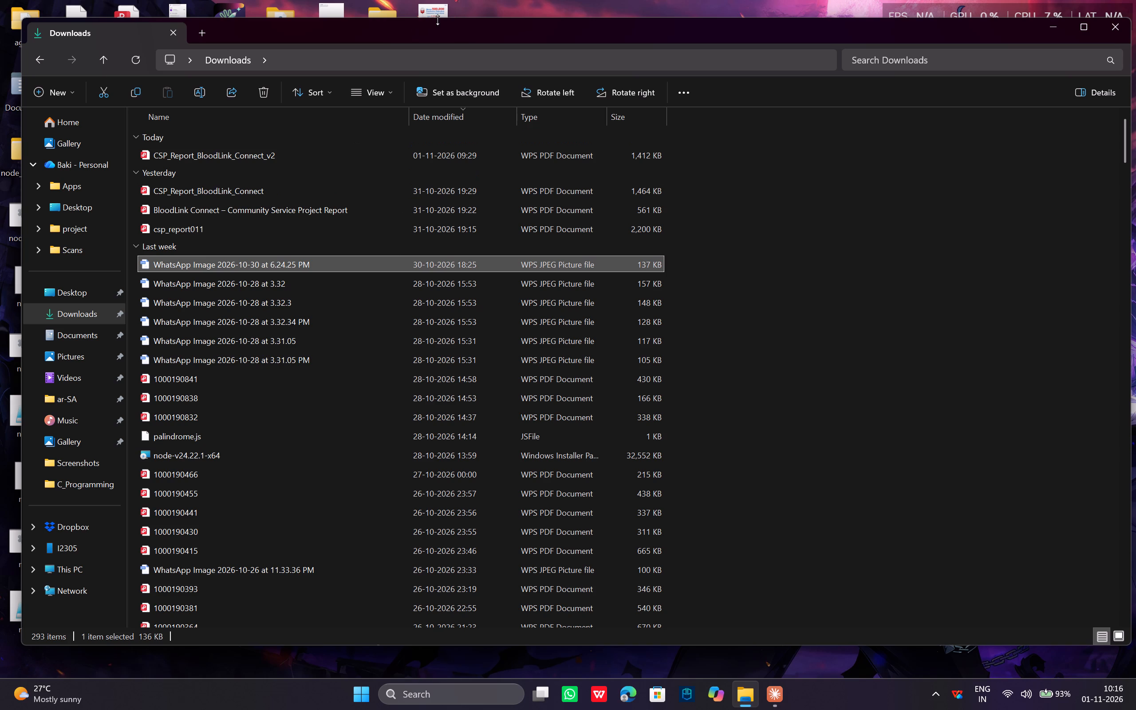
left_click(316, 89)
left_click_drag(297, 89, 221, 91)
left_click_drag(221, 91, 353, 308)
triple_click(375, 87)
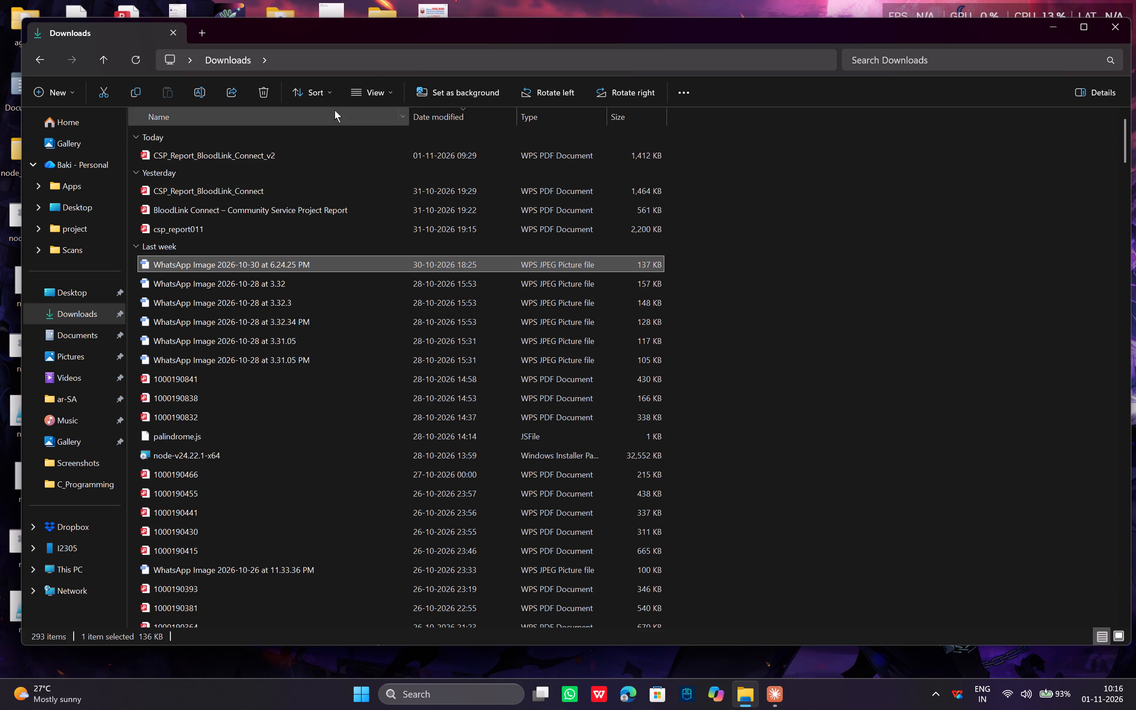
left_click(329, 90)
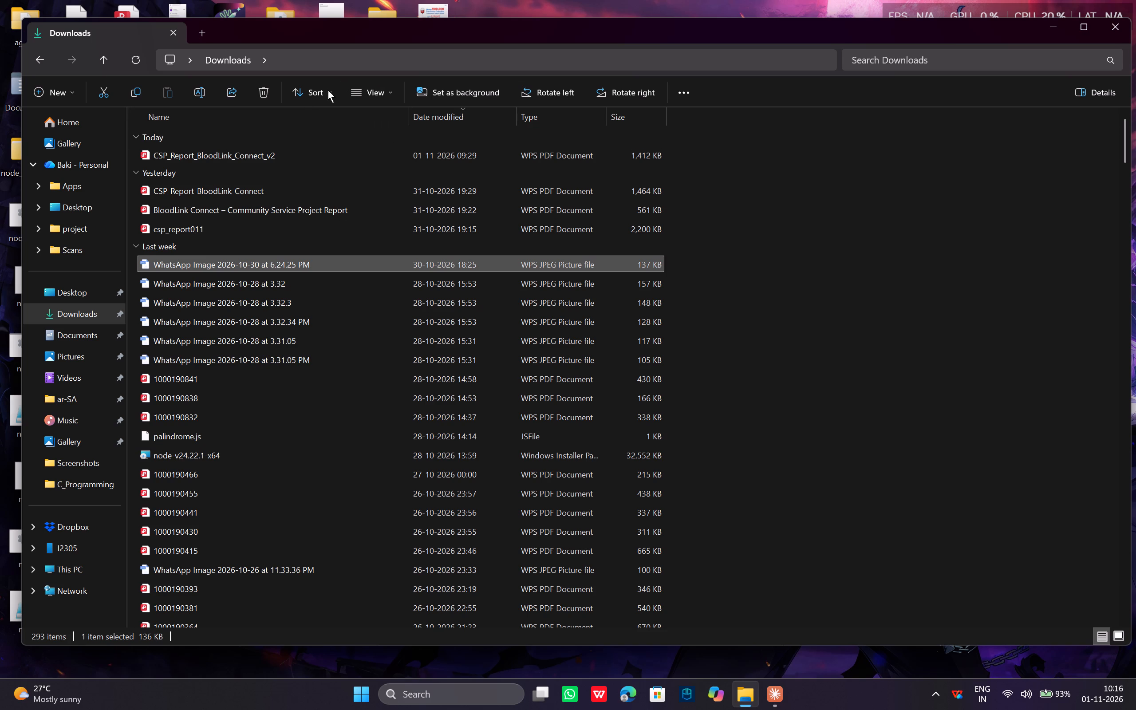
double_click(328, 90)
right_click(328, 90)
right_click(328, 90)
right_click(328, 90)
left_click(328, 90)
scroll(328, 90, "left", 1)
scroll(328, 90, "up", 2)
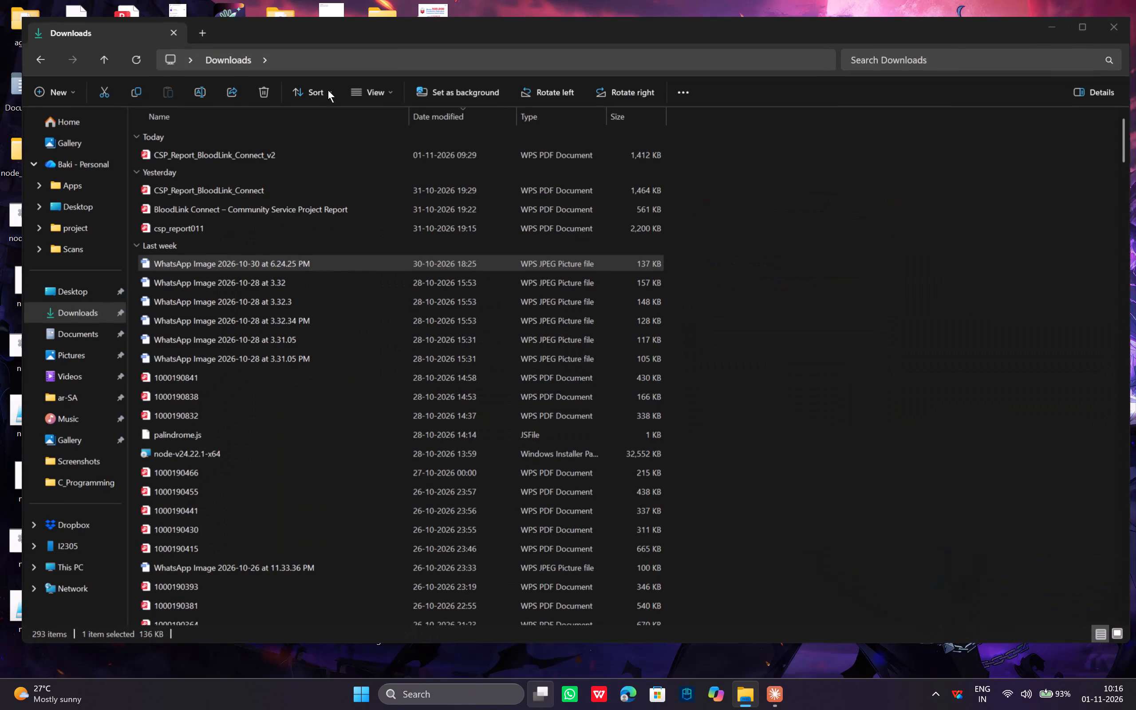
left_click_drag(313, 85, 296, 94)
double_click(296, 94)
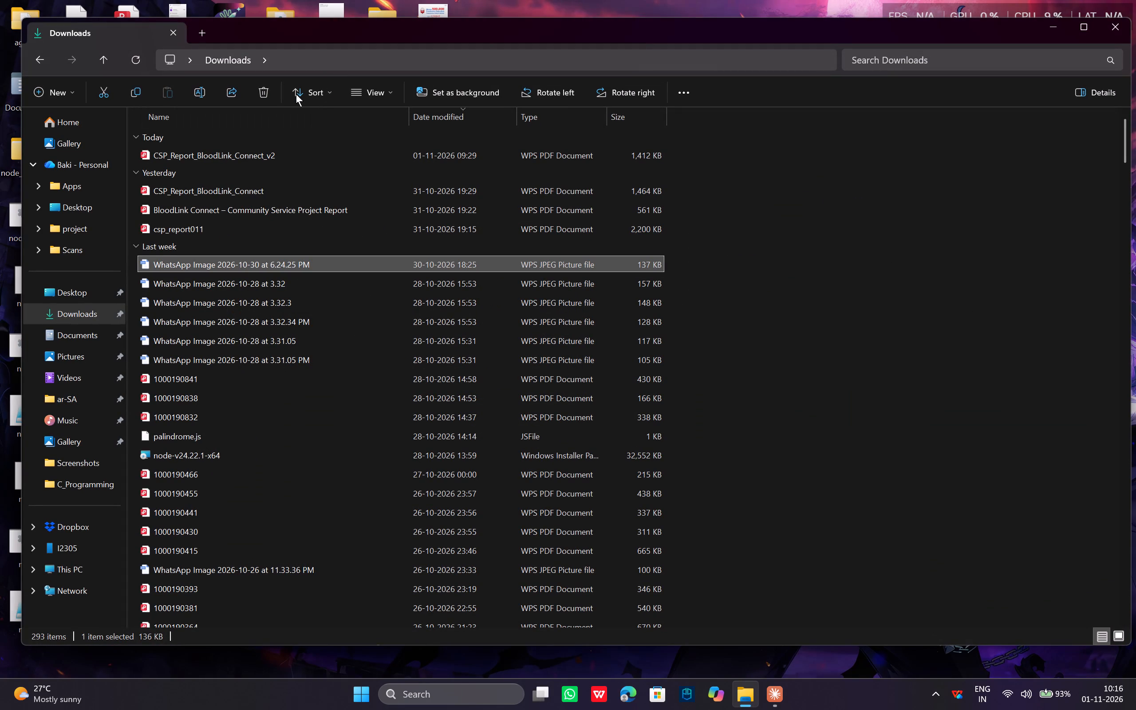
Maximize the File Explorer window showing the Downloads folder.
left_click(1075, 27)
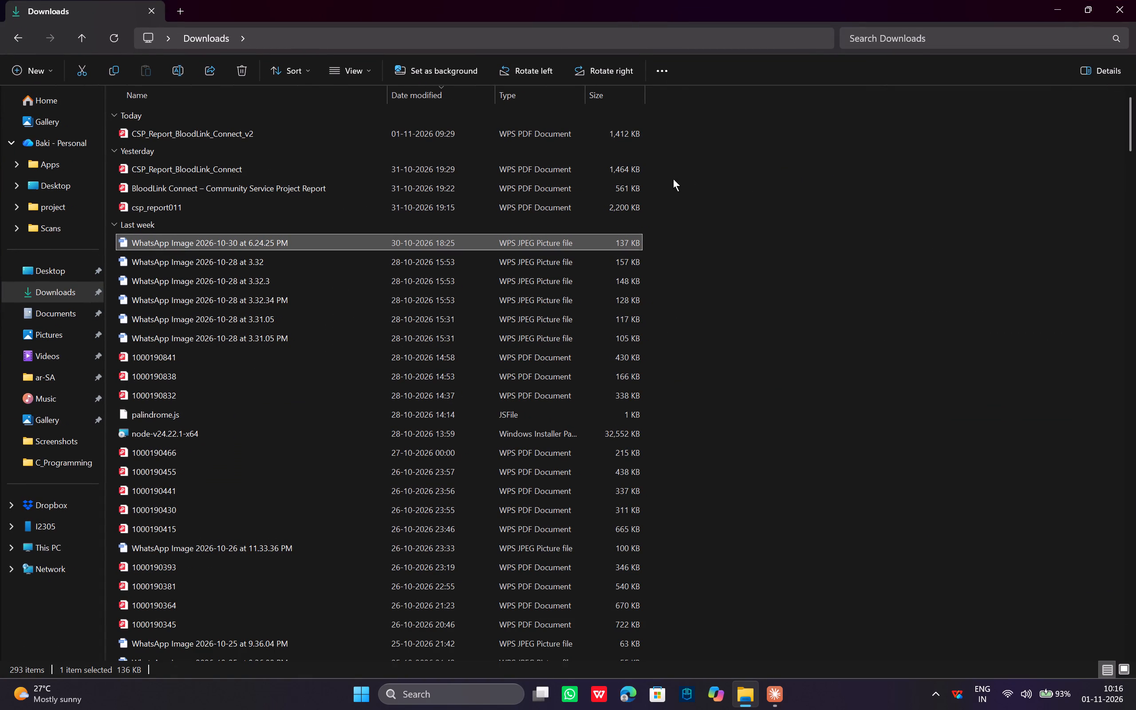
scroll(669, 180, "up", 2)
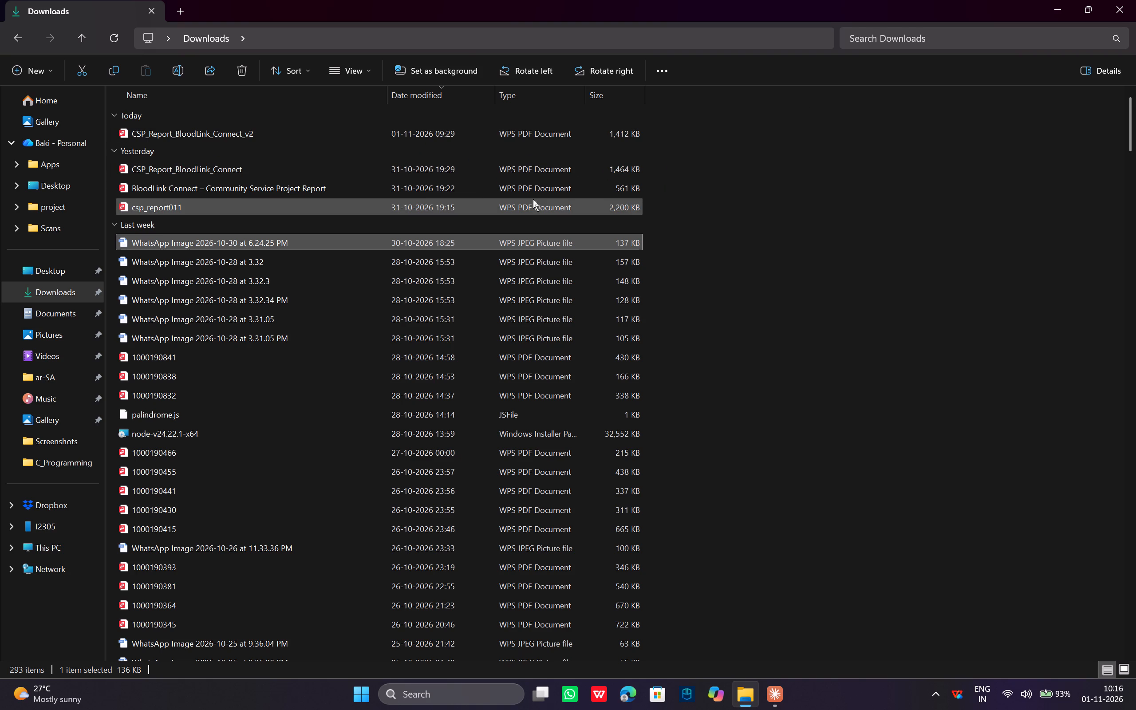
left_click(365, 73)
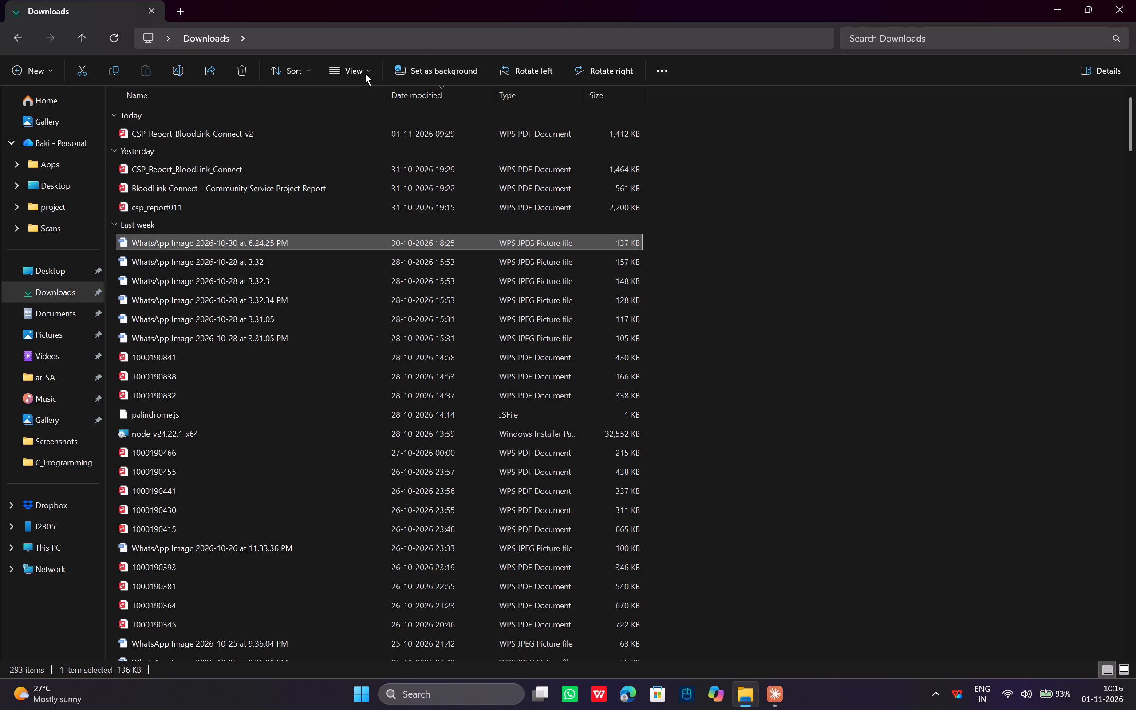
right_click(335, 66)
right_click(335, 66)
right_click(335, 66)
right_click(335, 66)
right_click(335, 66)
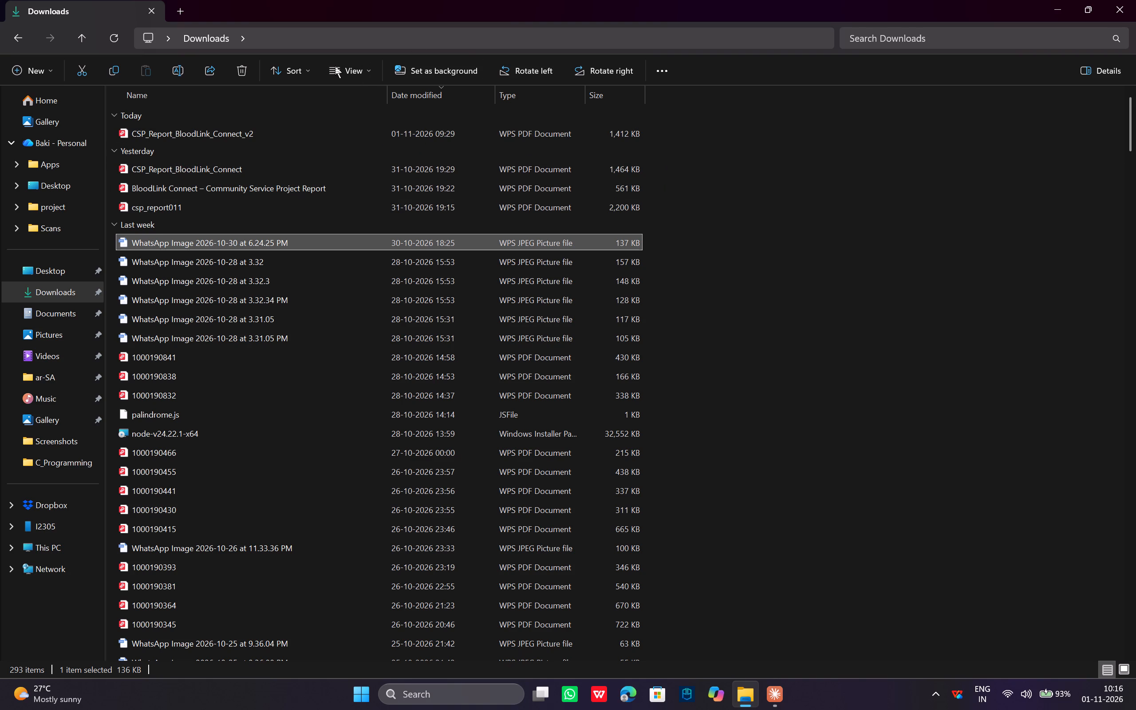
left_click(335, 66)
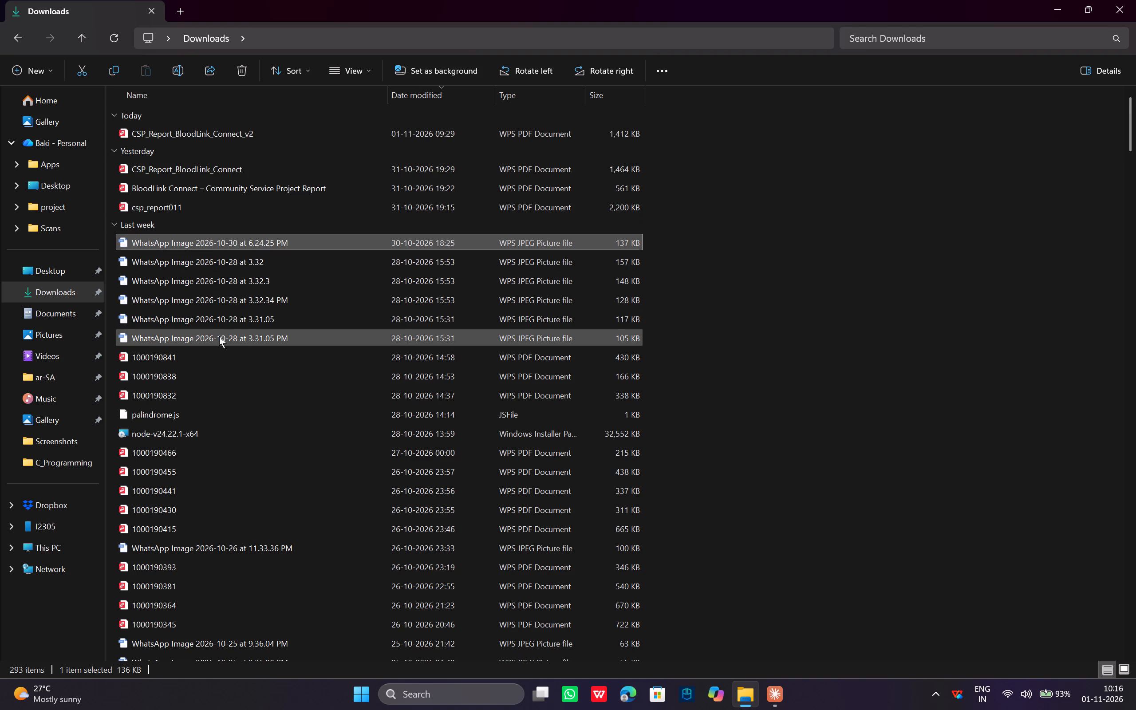
Open the CSP_Report_BloodLink_Connect PDF from the Downloads folder and view its cover page.
double_click(242, 173)
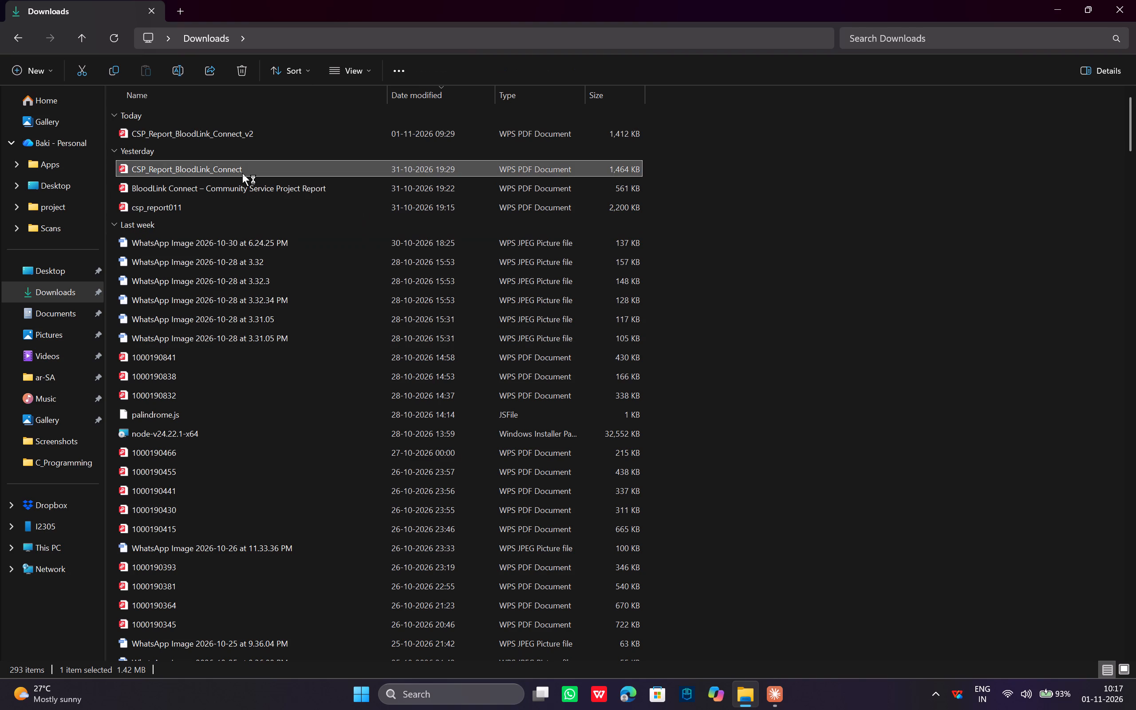
scroll(413, 213, "down", 1)
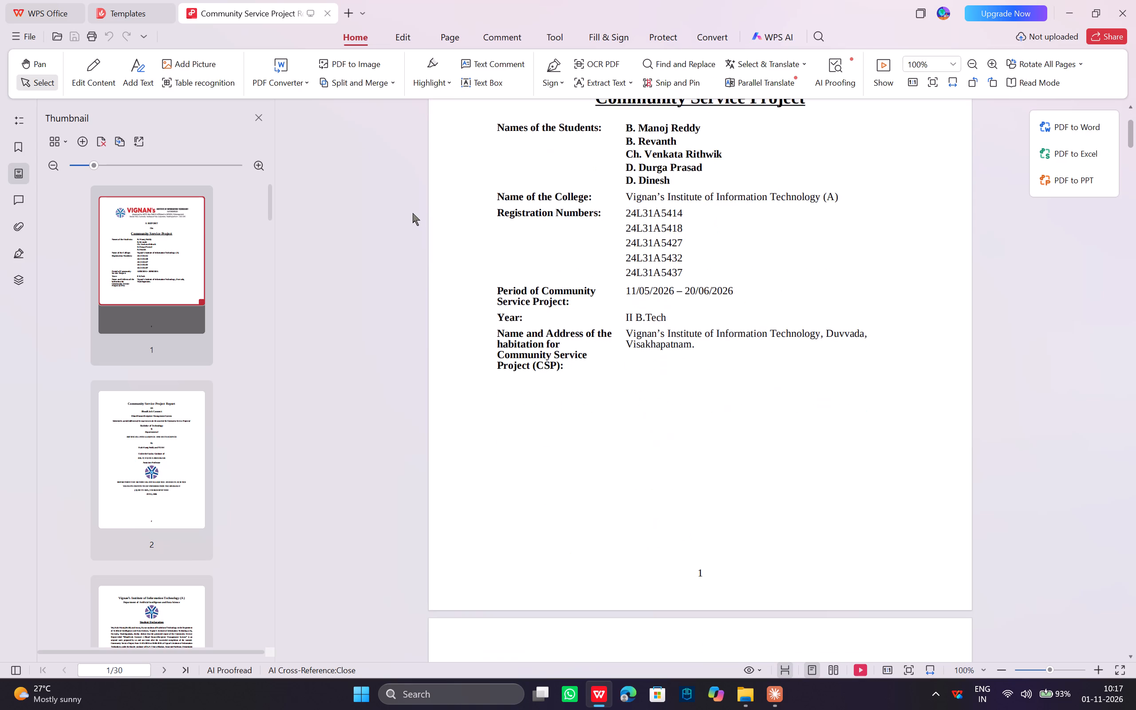
Look through the Community Service Project report from the cover page to the closing photo pages and back.
scroll(413, 213, "down", 3)
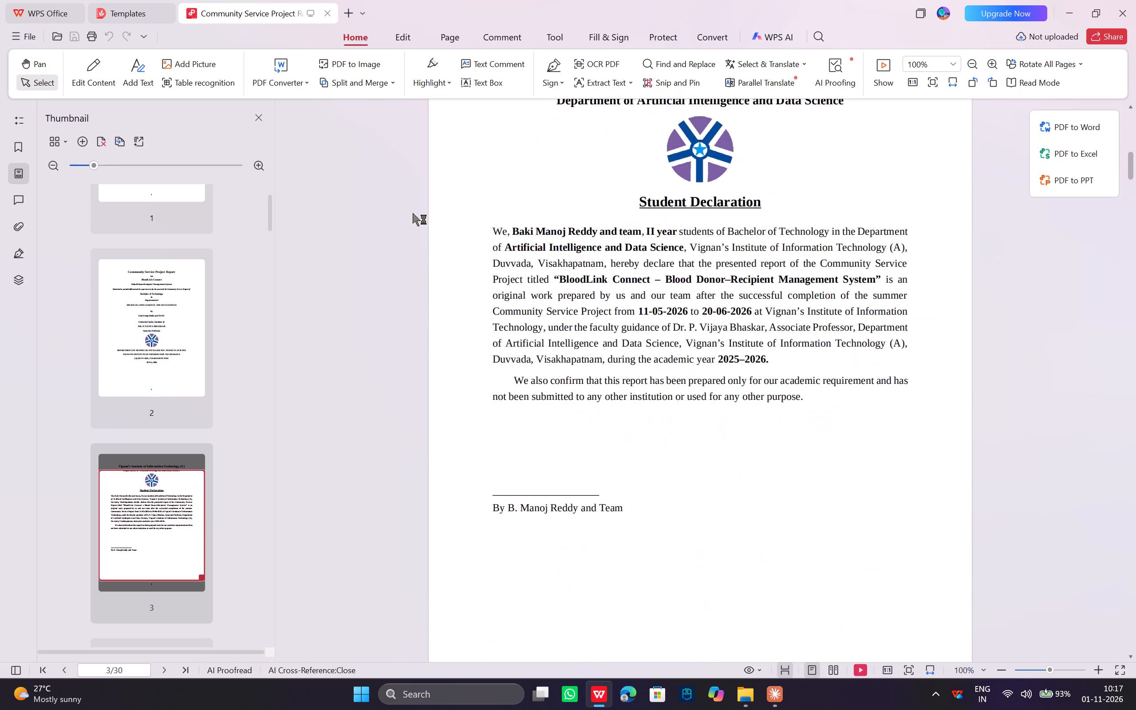
scroll(413, 213, "down", 3)
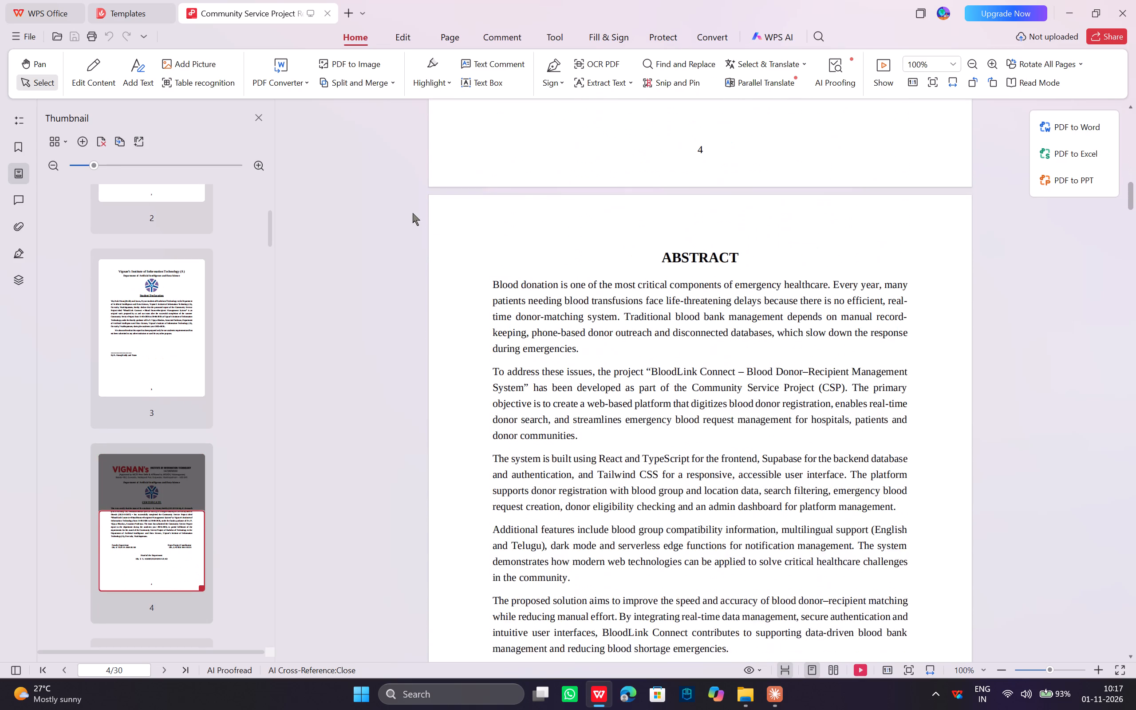
scroll(413, 213, "down", 3)
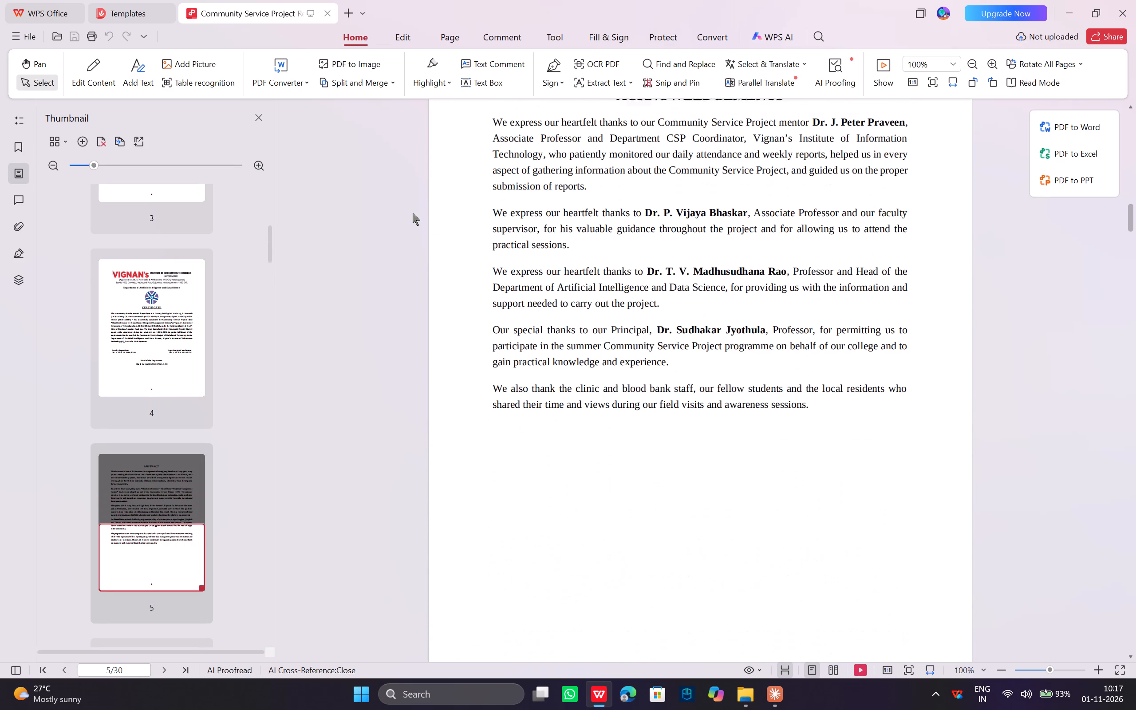
scroll(413, 213, "down", 3)
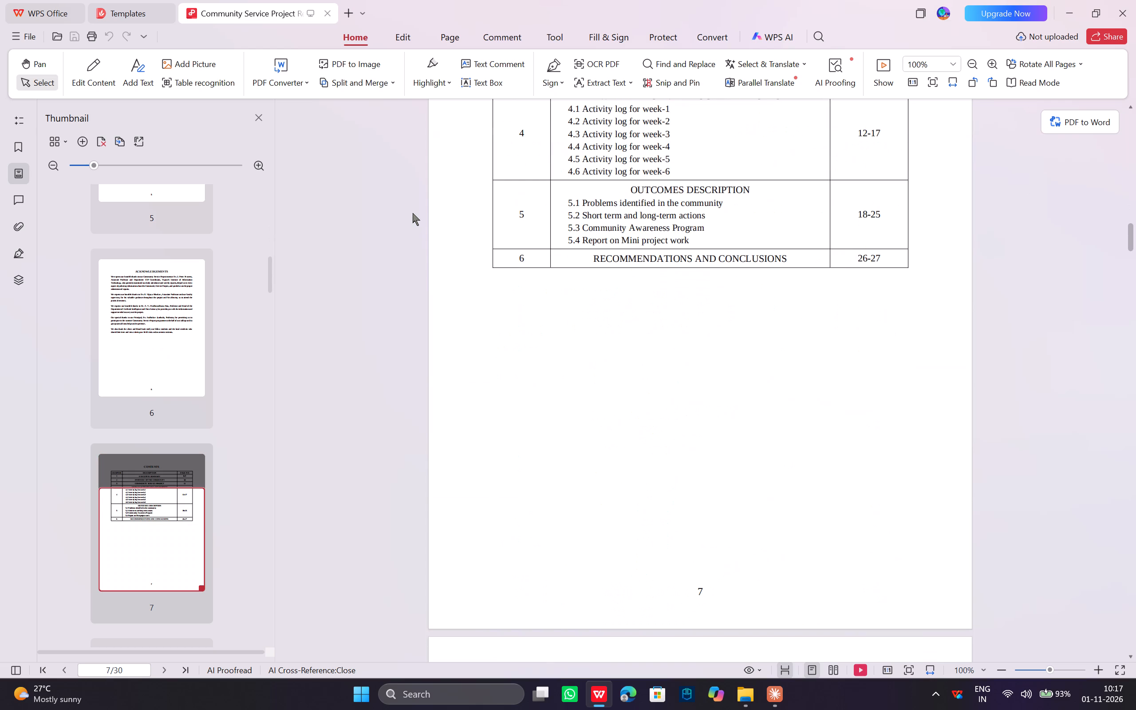
scroll(413, 213, "down", 1)
scroll(413, 213, "up", 1)
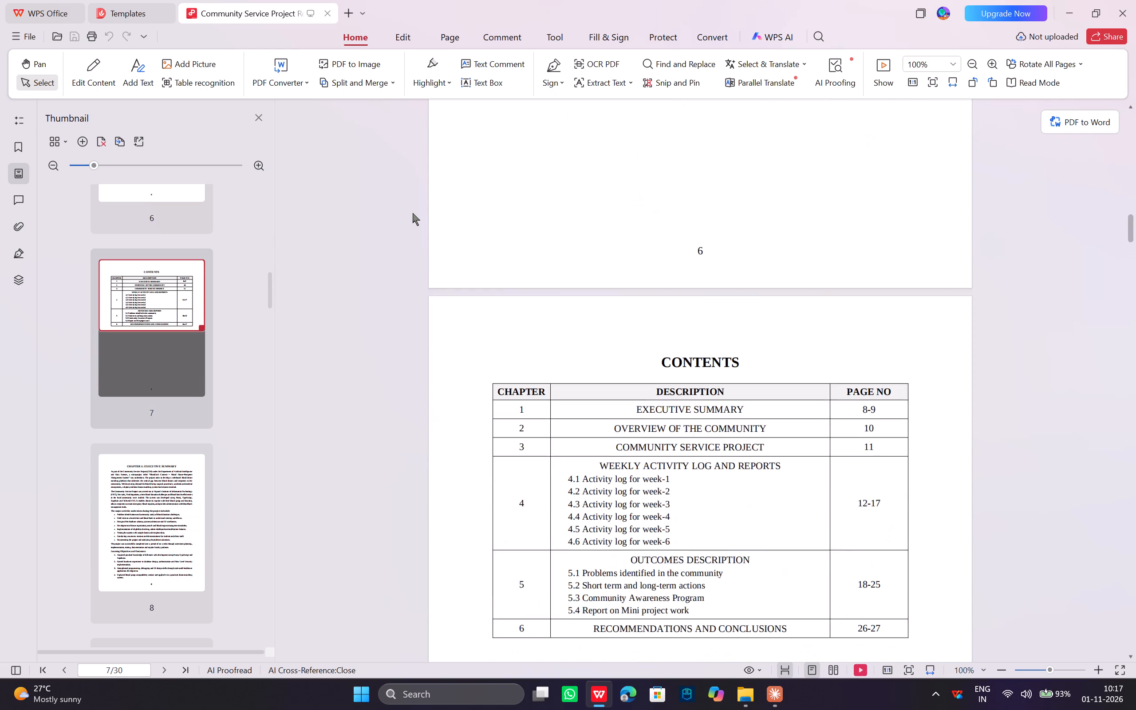
scroll(413, 213, "down", 10)
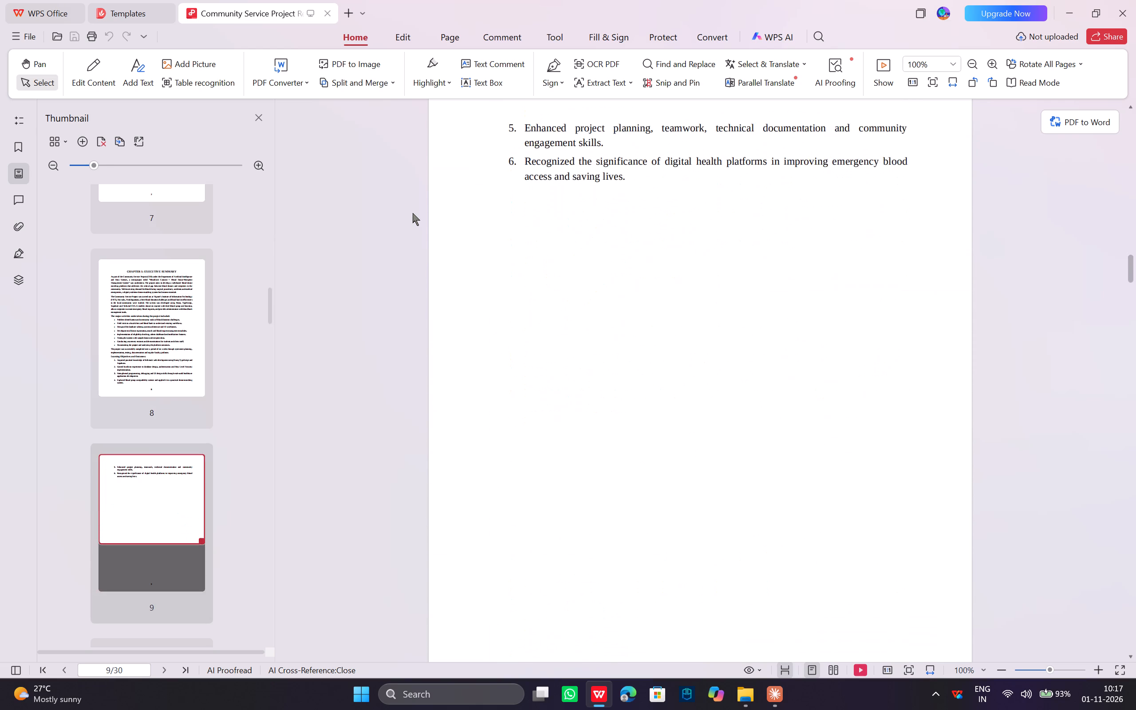
scroll(413, 213, "down", 10)
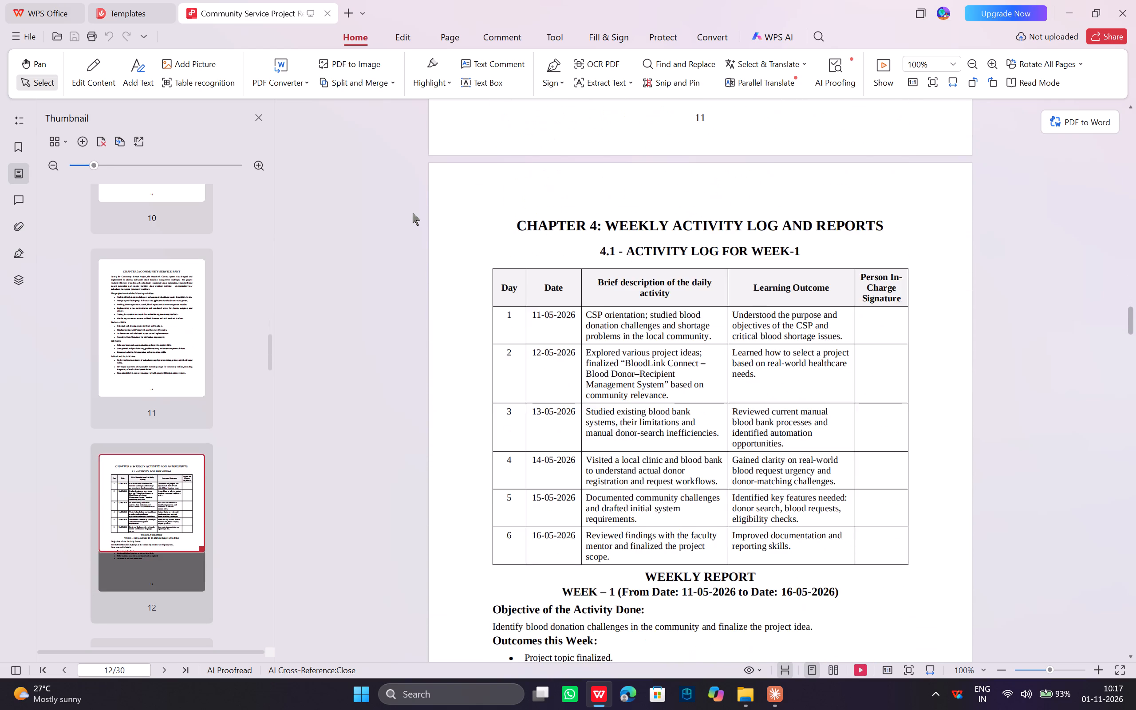
scroll(413, 213, "down", 17)
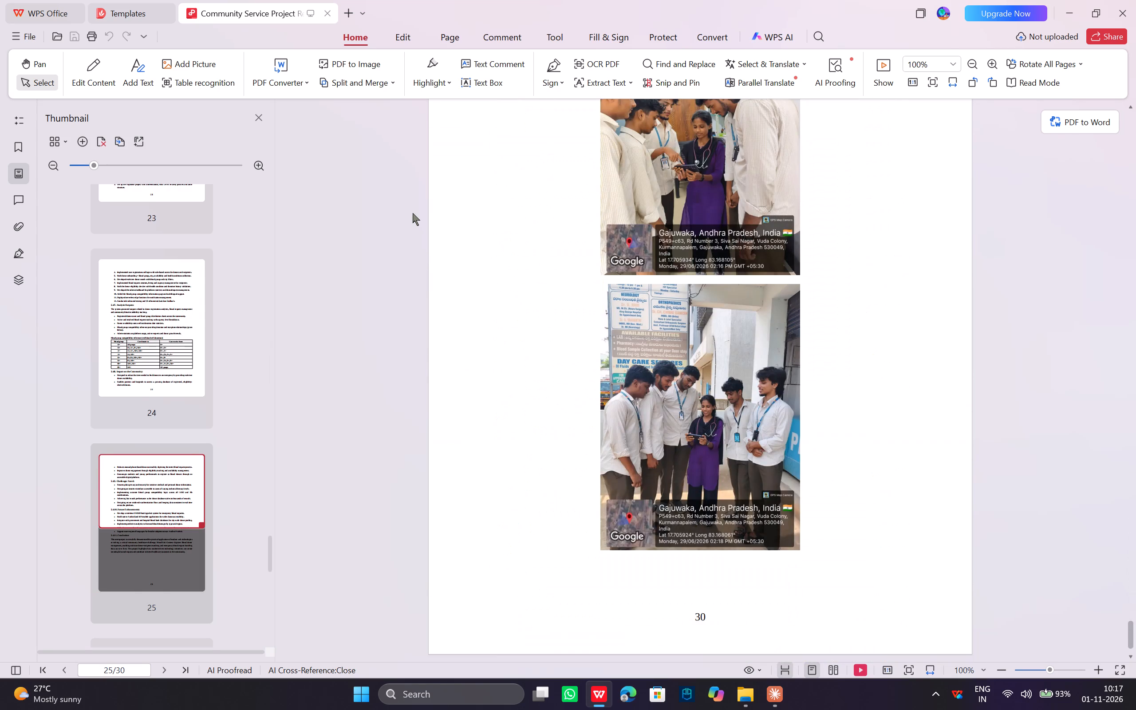
scroll(413, 213, "down", 5)
scroll(413, 213, "up", 17)
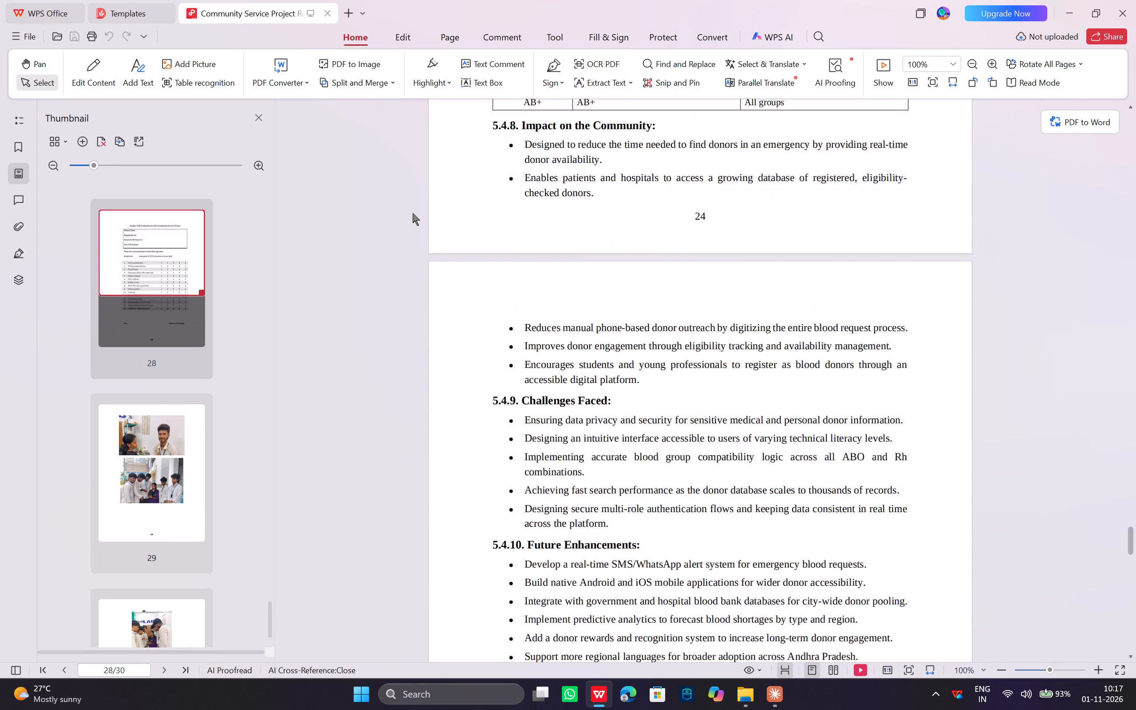
scroll(413, 213, "up", 20)
scroll(413, 213, "up", 20)
scroll(413, 213, "up", 20)
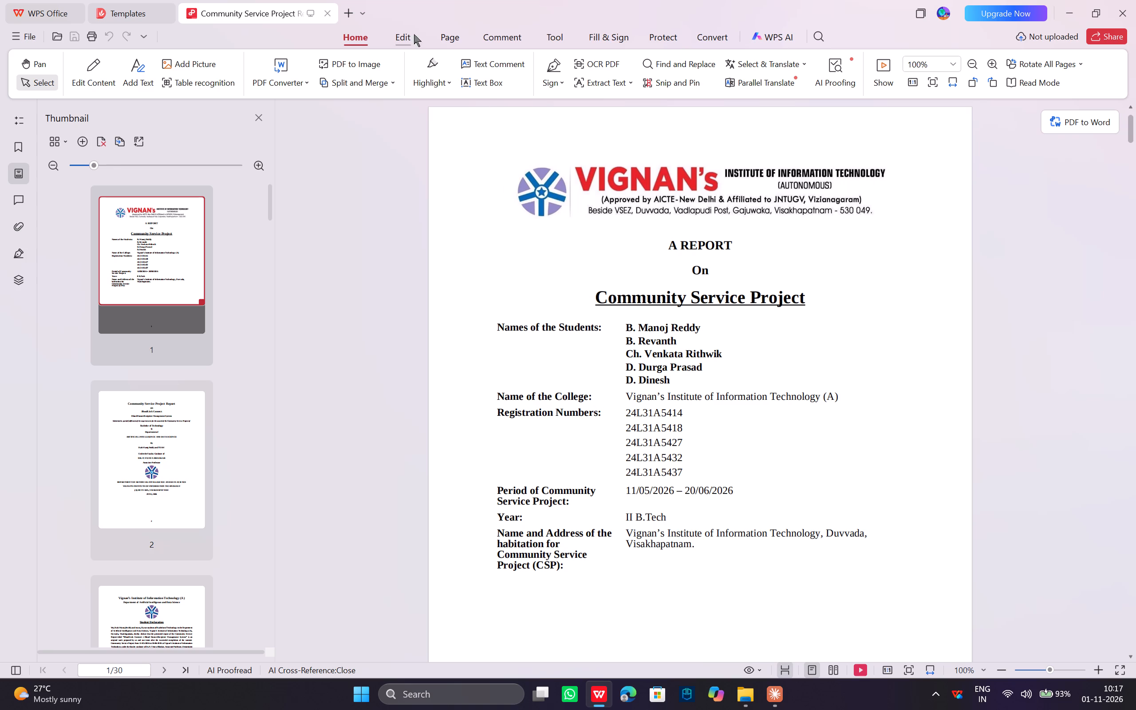
Enable identifying and editing of table objects in the PDF content editing options.
left_click(399, 32)
left_click(145, 72)
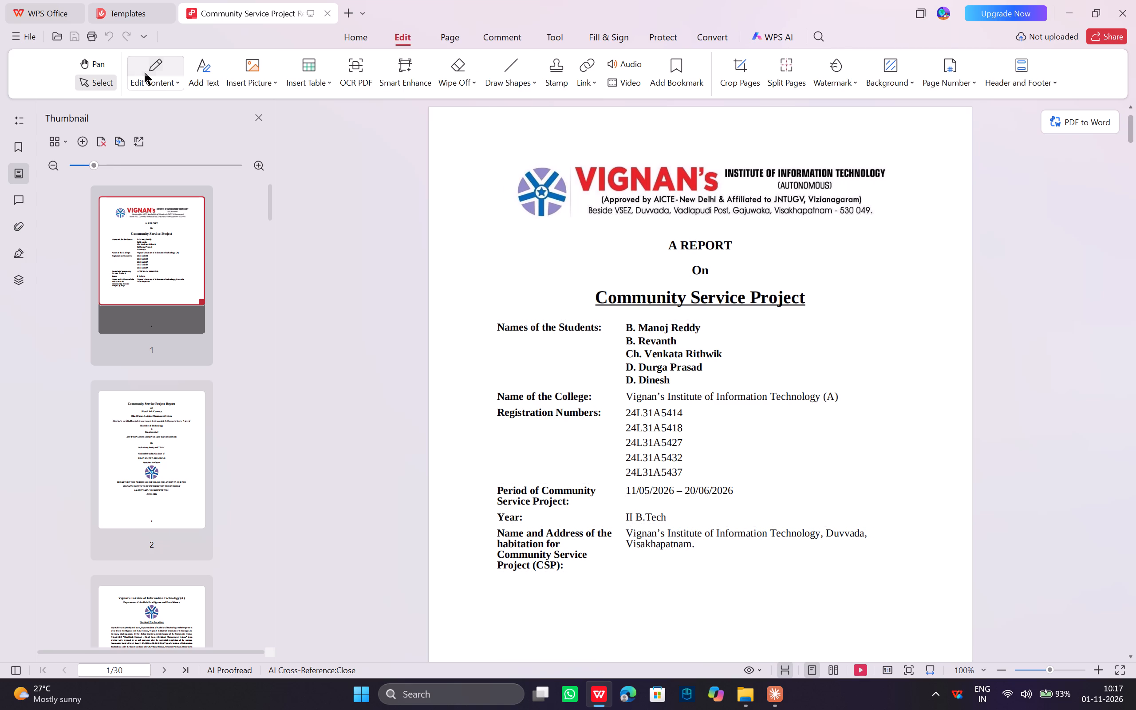
left_click(159, 92)
left_click(152, 76)
left_click(146, 61)
double_click(146, 61)
left_click(166, 85)
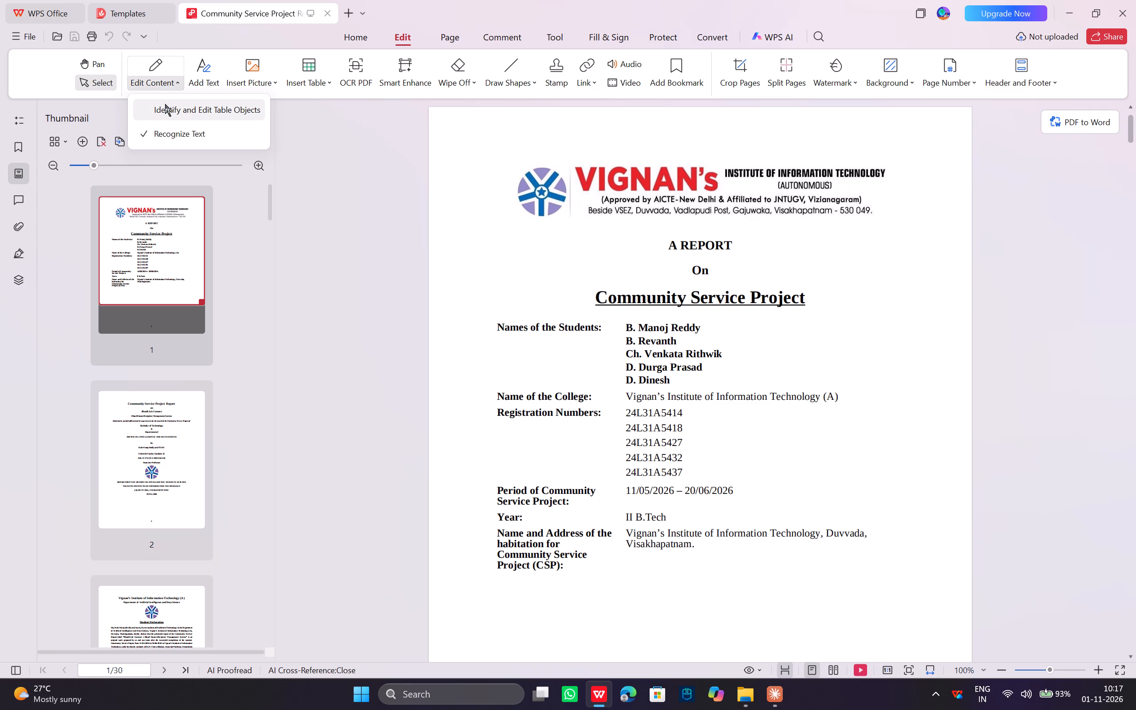
left_click(163, 108)
left_click(149, 73)
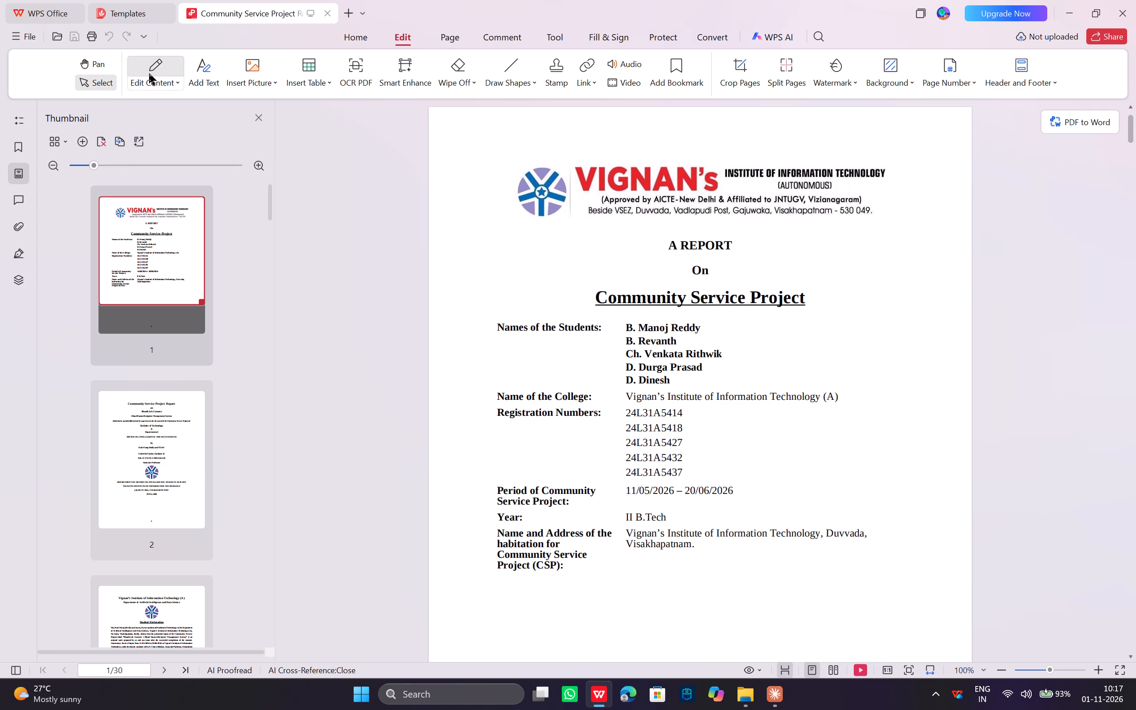
left_click(152, 74)
left_click_drag(152, 74, 151, 82)
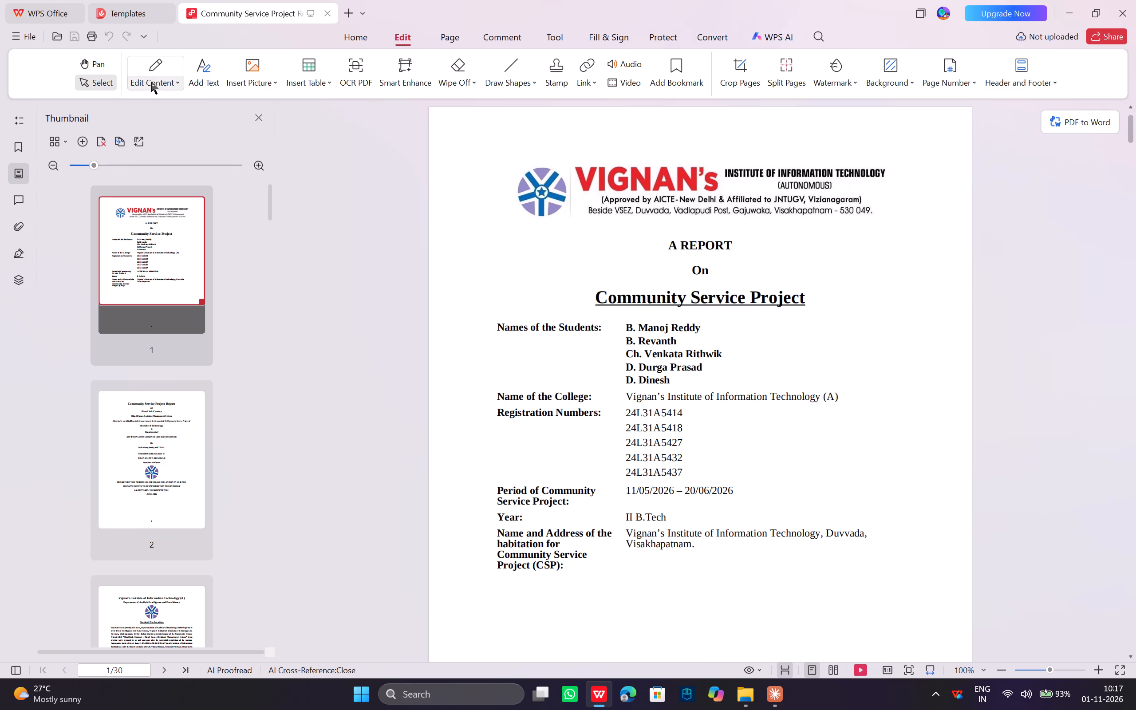
left_click(151, 82)
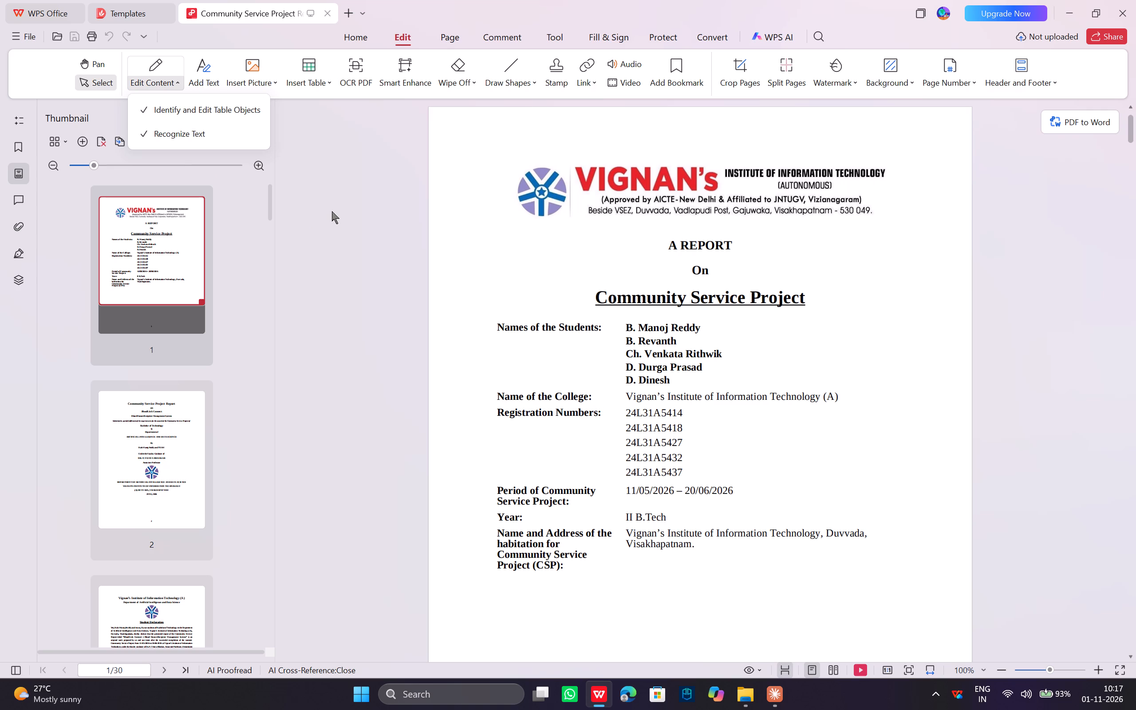
left_click(332, 213)
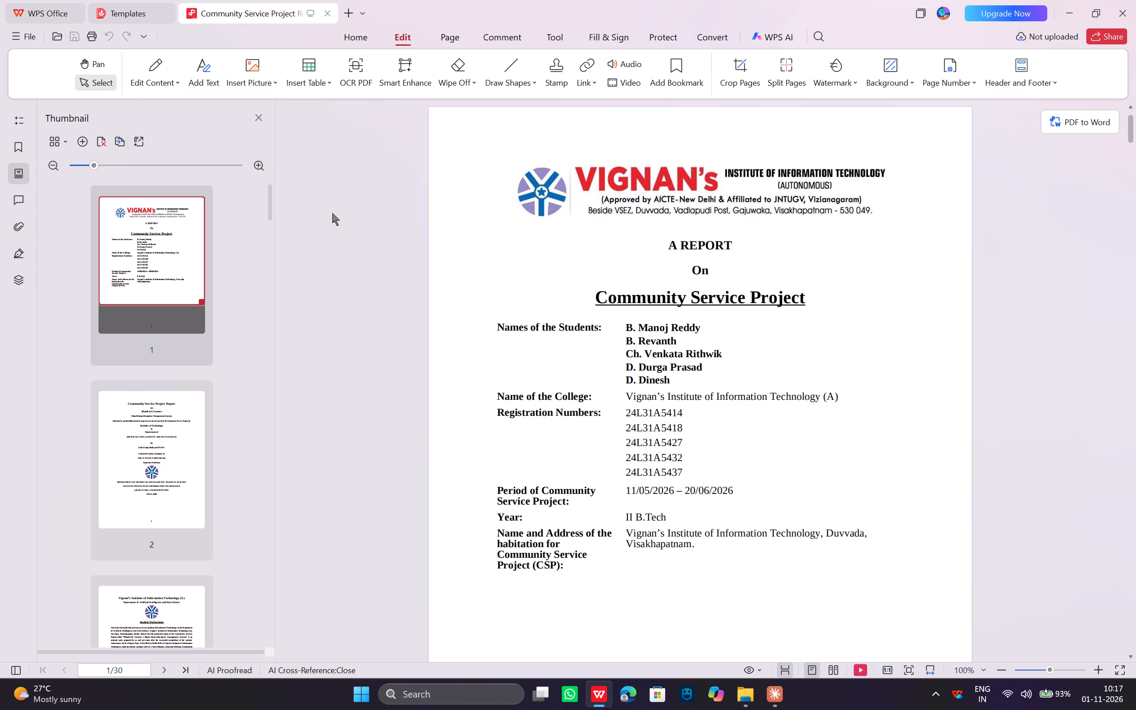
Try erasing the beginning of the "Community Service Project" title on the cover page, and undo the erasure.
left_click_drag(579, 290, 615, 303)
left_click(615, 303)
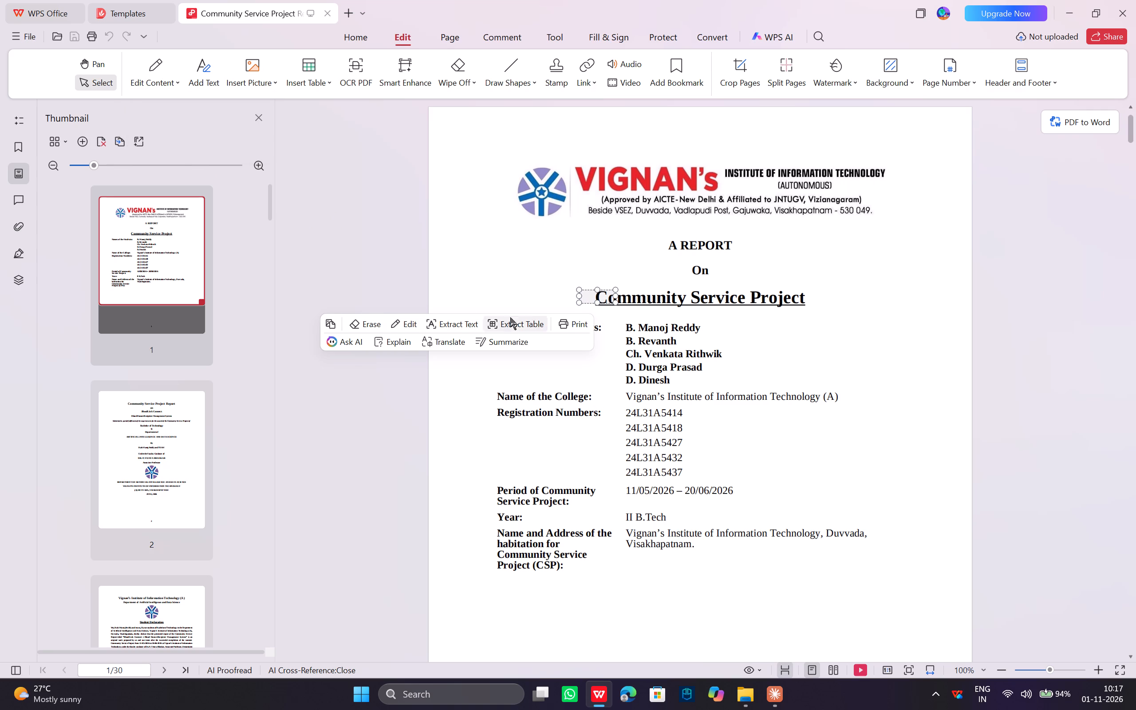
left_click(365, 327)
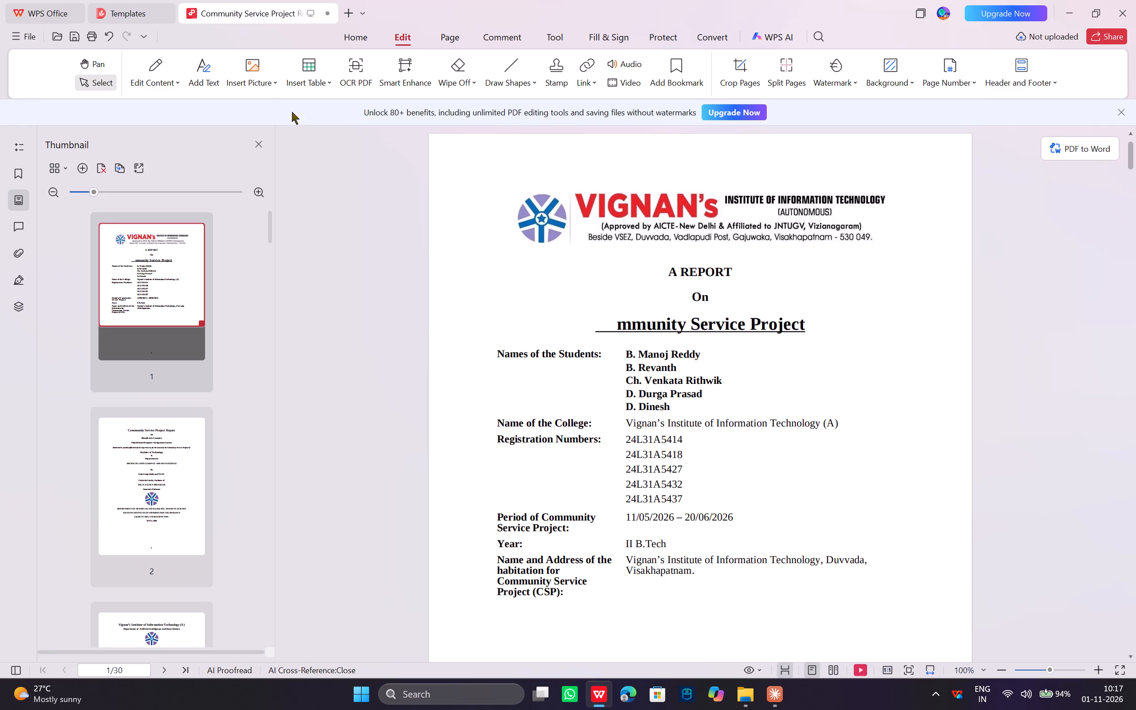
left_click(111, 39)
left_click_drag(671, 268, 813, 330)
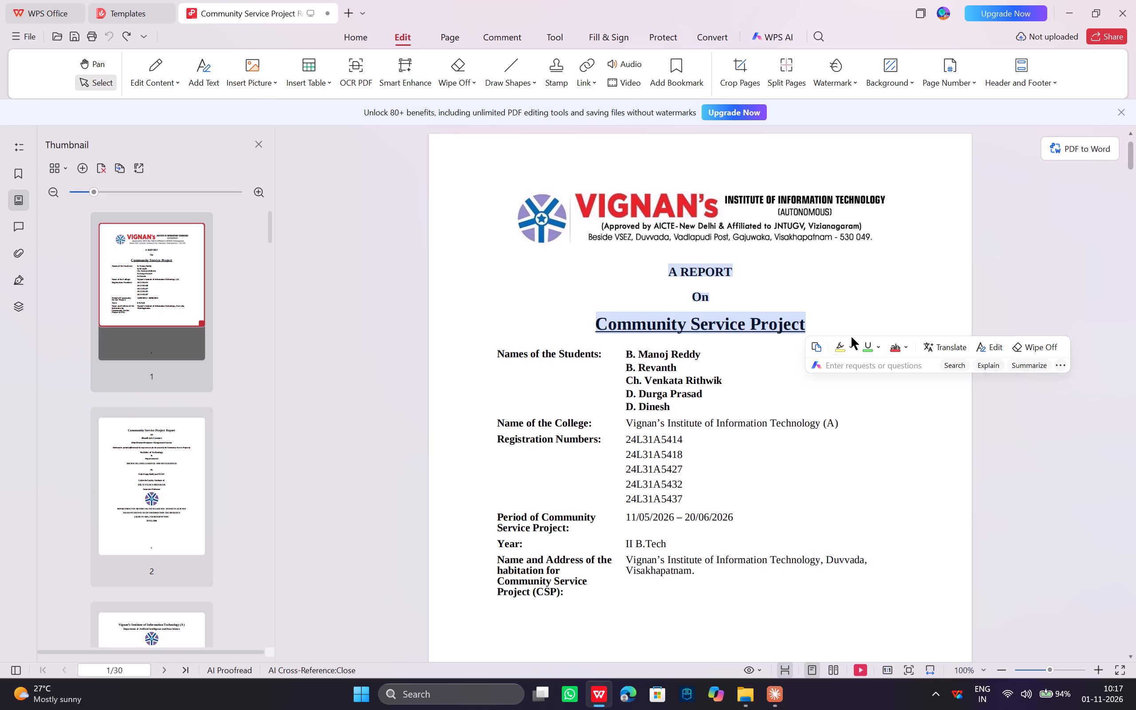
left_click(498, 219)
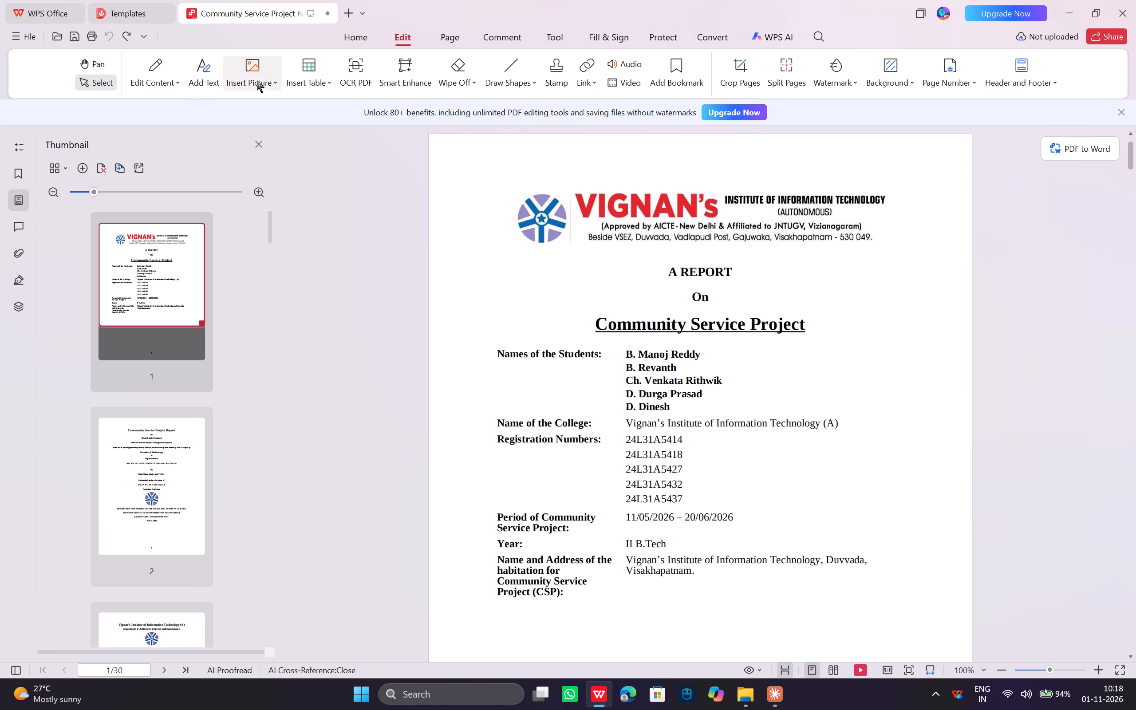
Switch the report to content editing mode and try selecting the "A REPORT On" text block on the cover page.
left_click(154, 65)
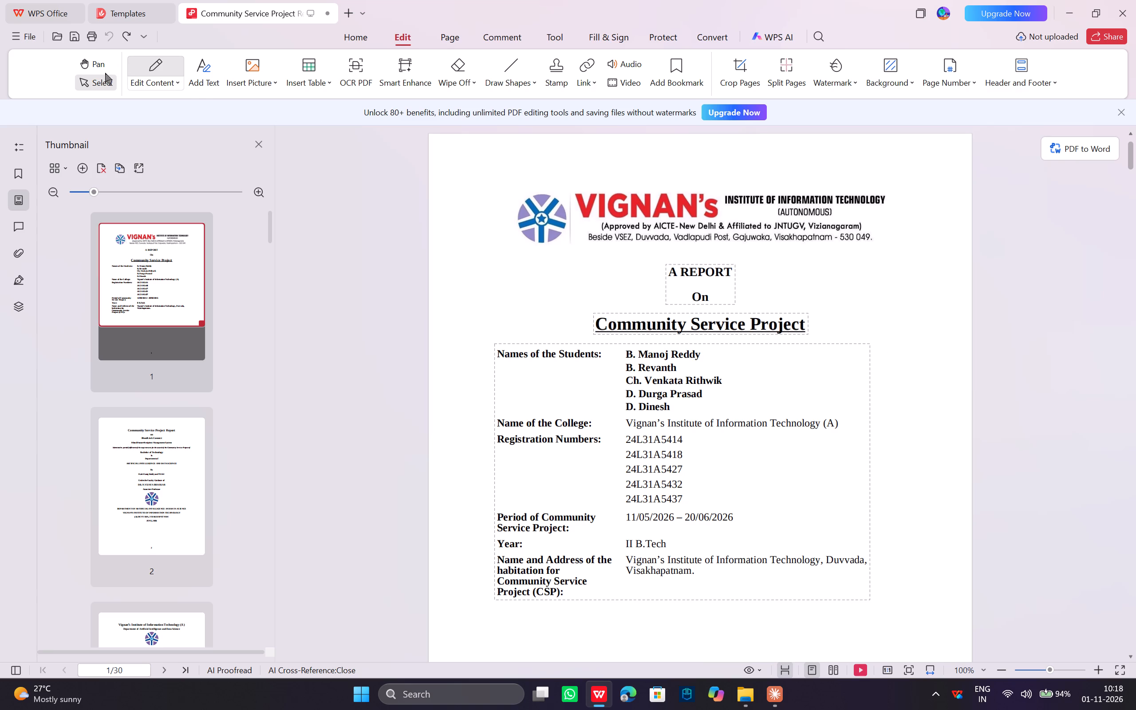
left_click(99, 61)
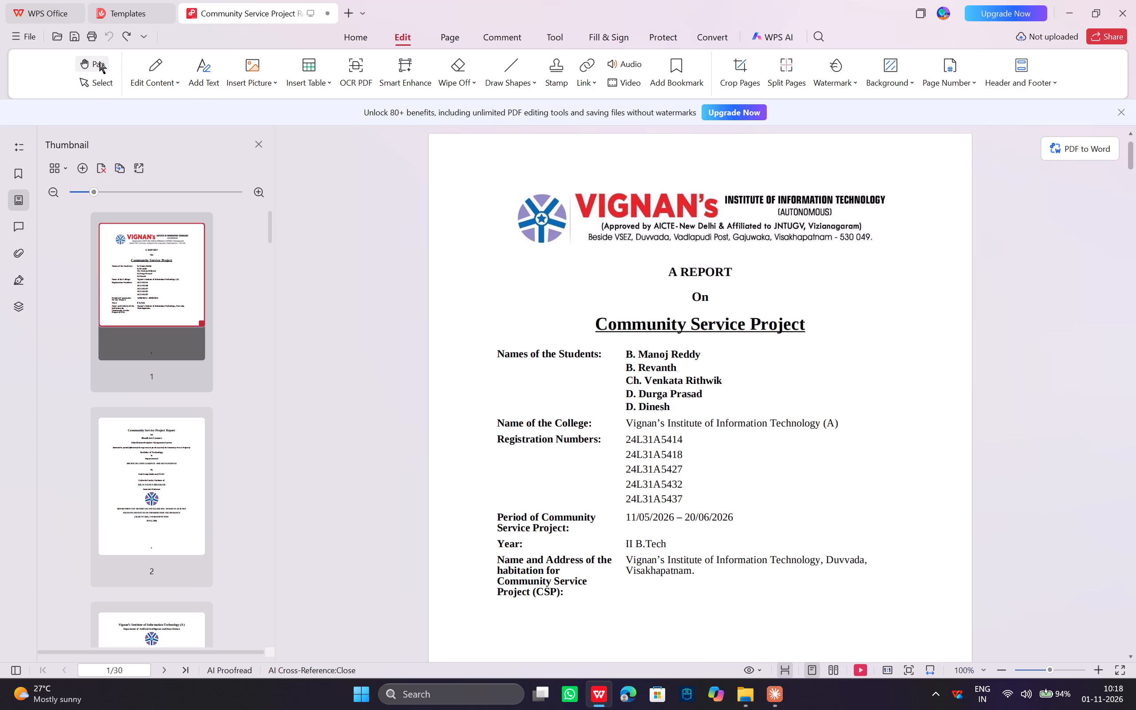
left_click(147, 59)
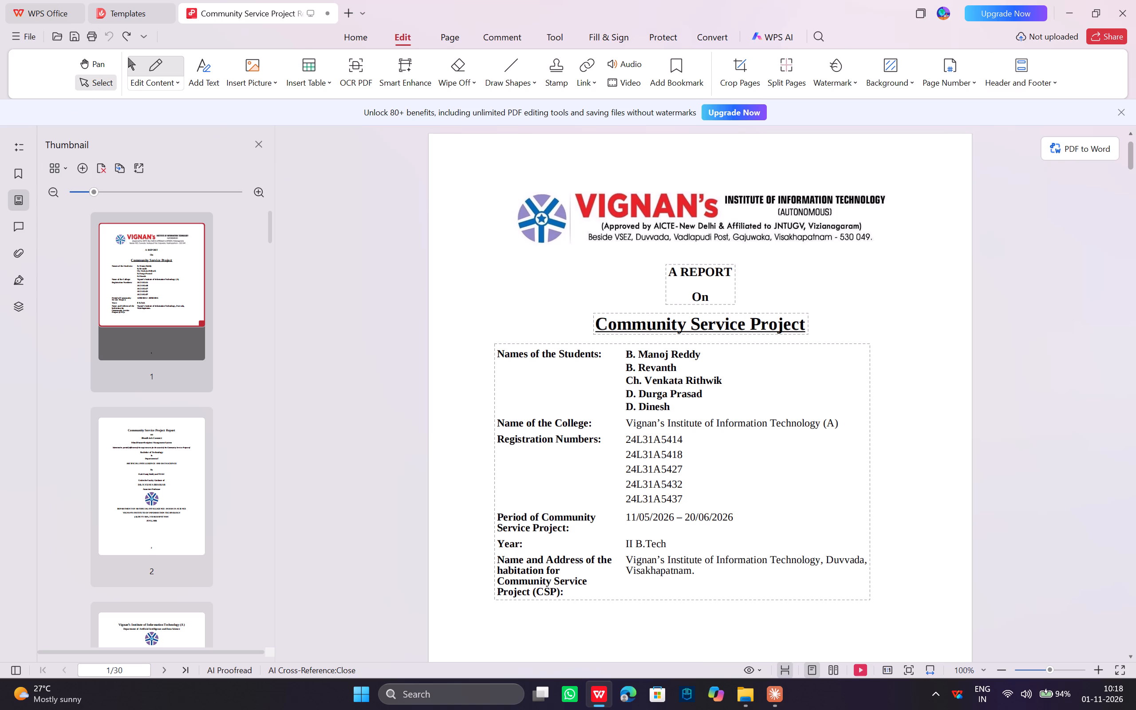
left_click(145, 61)
left_click(145, 61)
left_click_drag(671, 269, 710, 306)
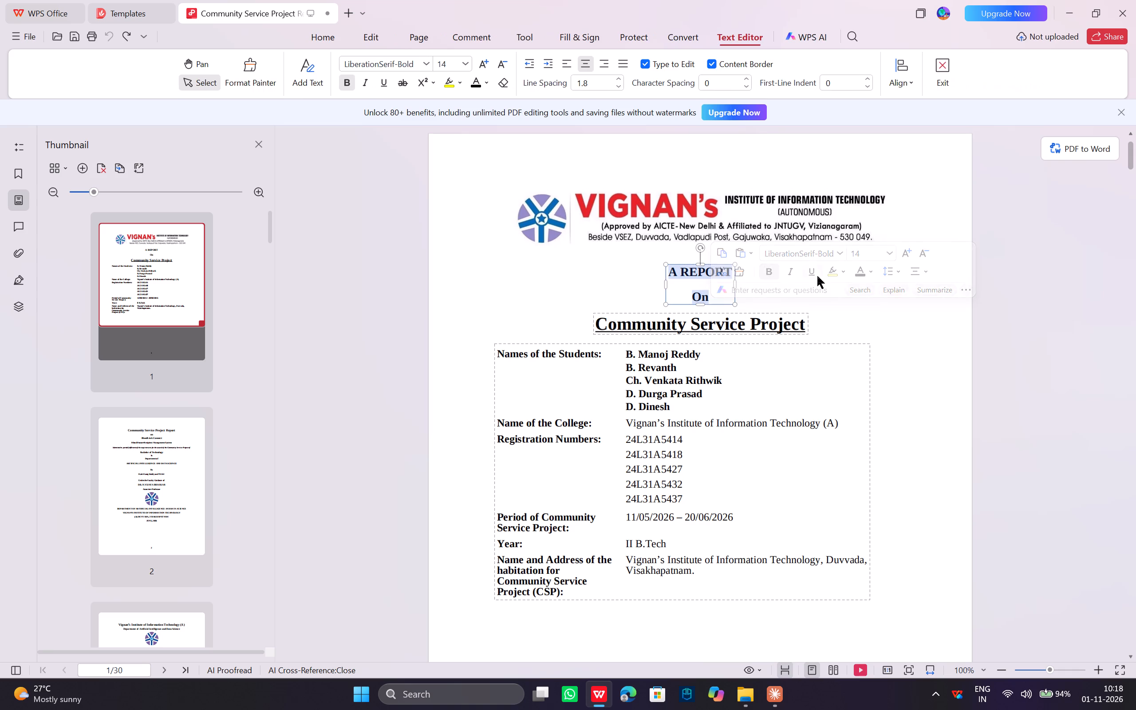
left_click(842, 311)
Set the font of the first paragraph under the ABSTRACT heading to Times New Roman.
scroll(842, 311, "down", 3)
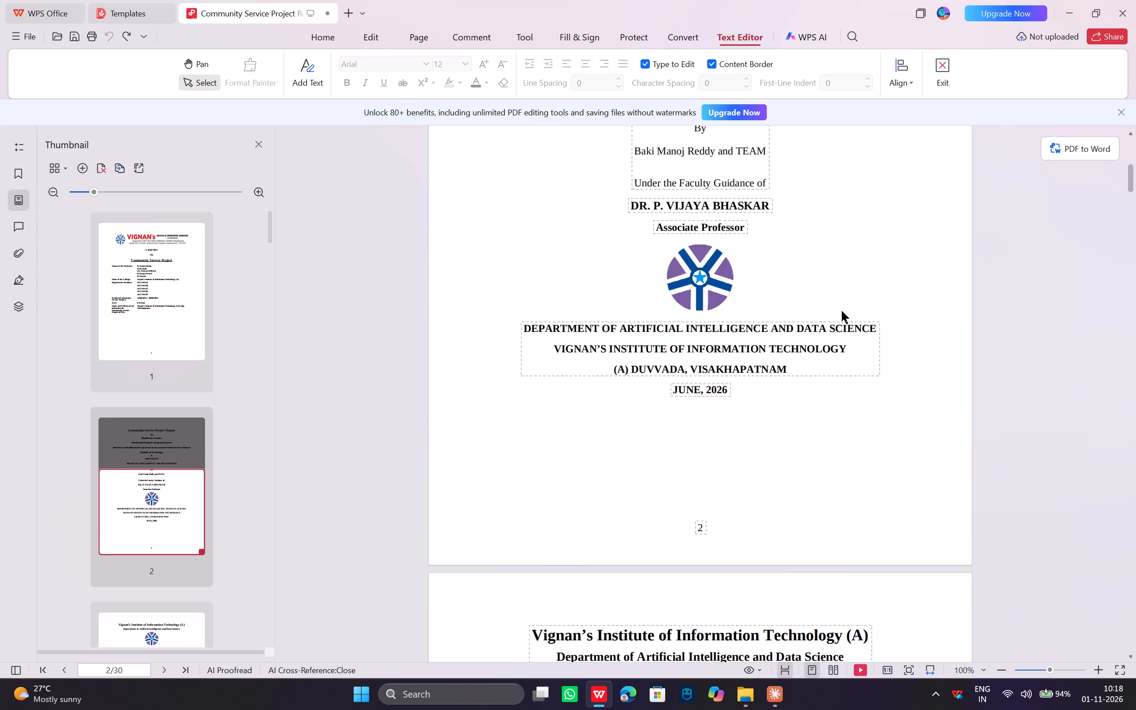
scroll(842, 311, "down", 6)
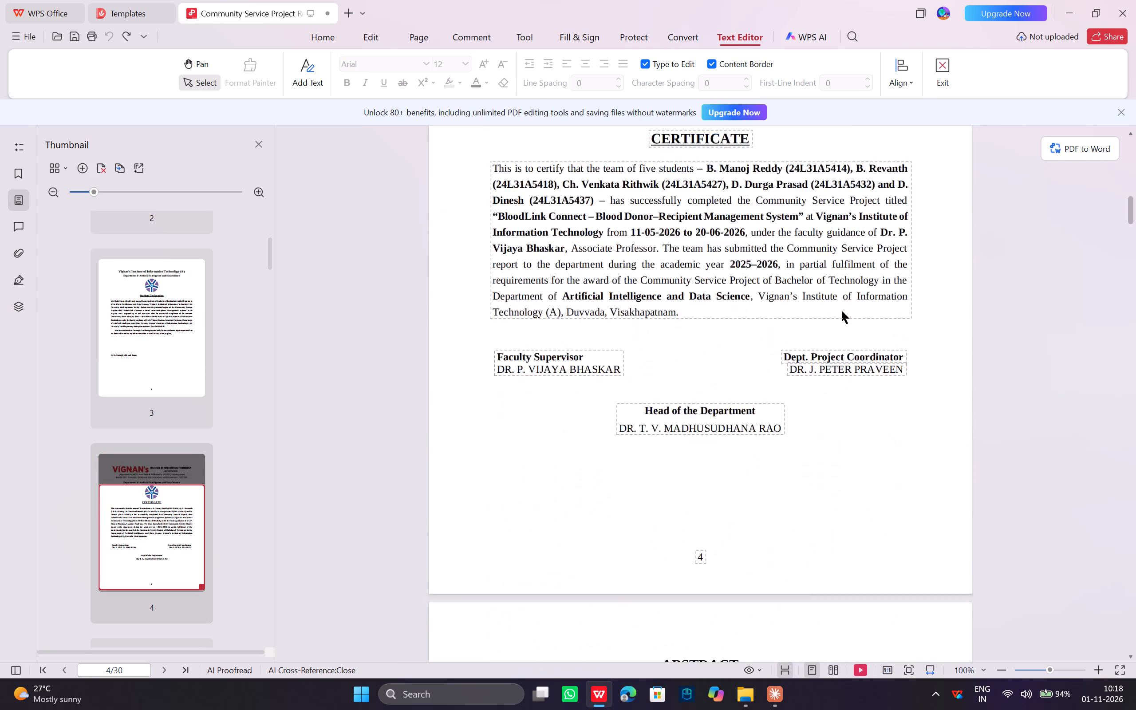
scroll(842, 311, "down", 1)
scroll(842, 311, "up", 1)
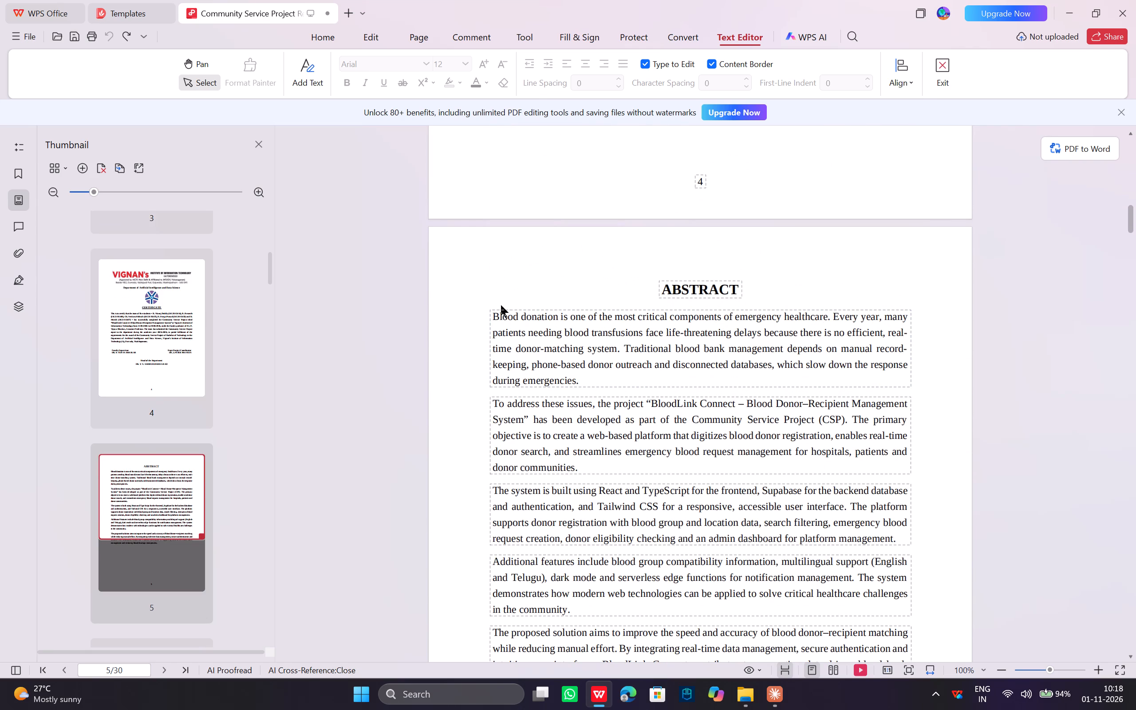
left_click_drag(493, 316, 494, 316)
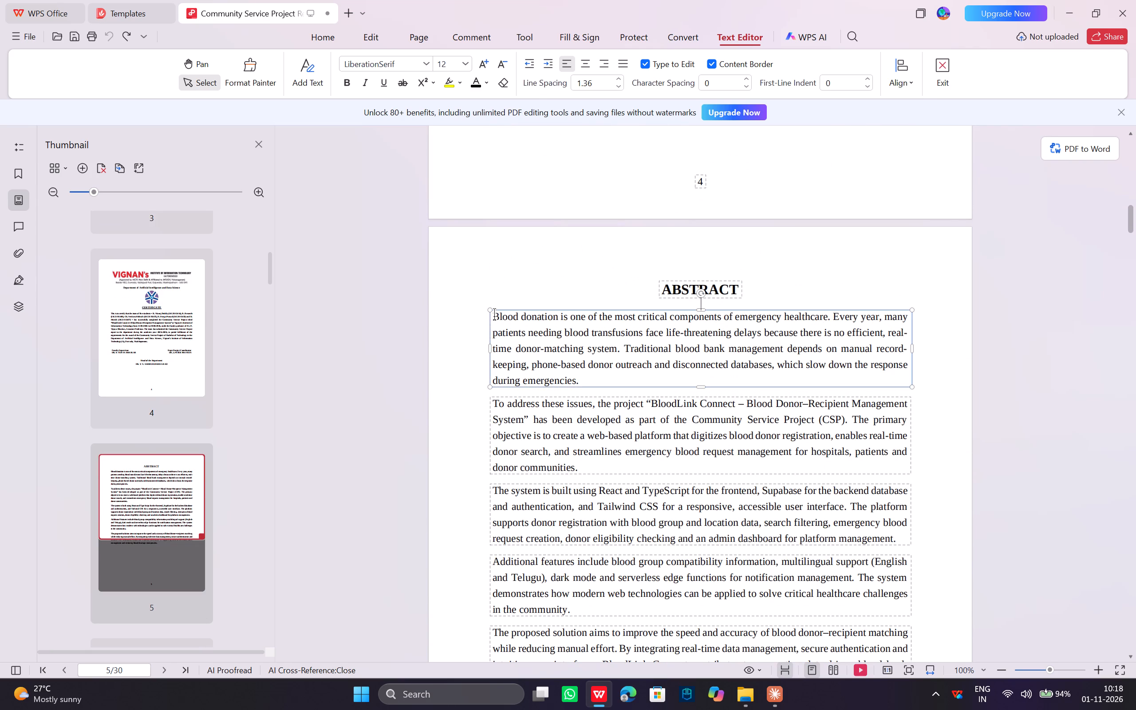
left_click_drag(494, 316, 581, 381)
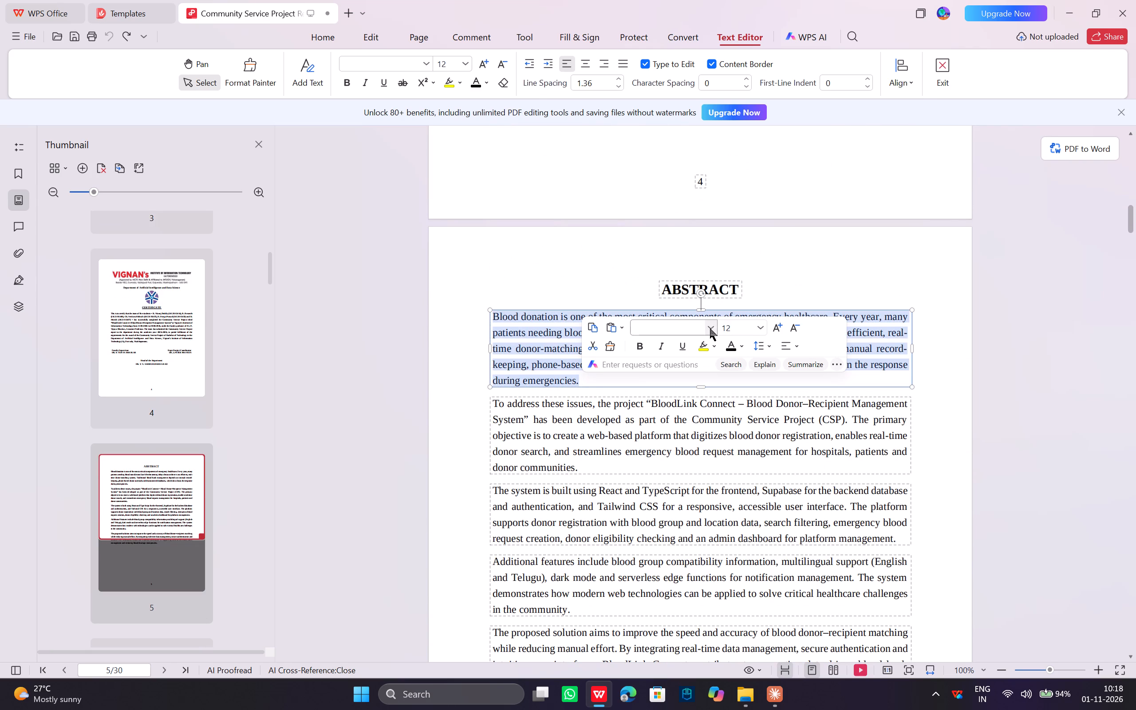
left_click(711, 327)
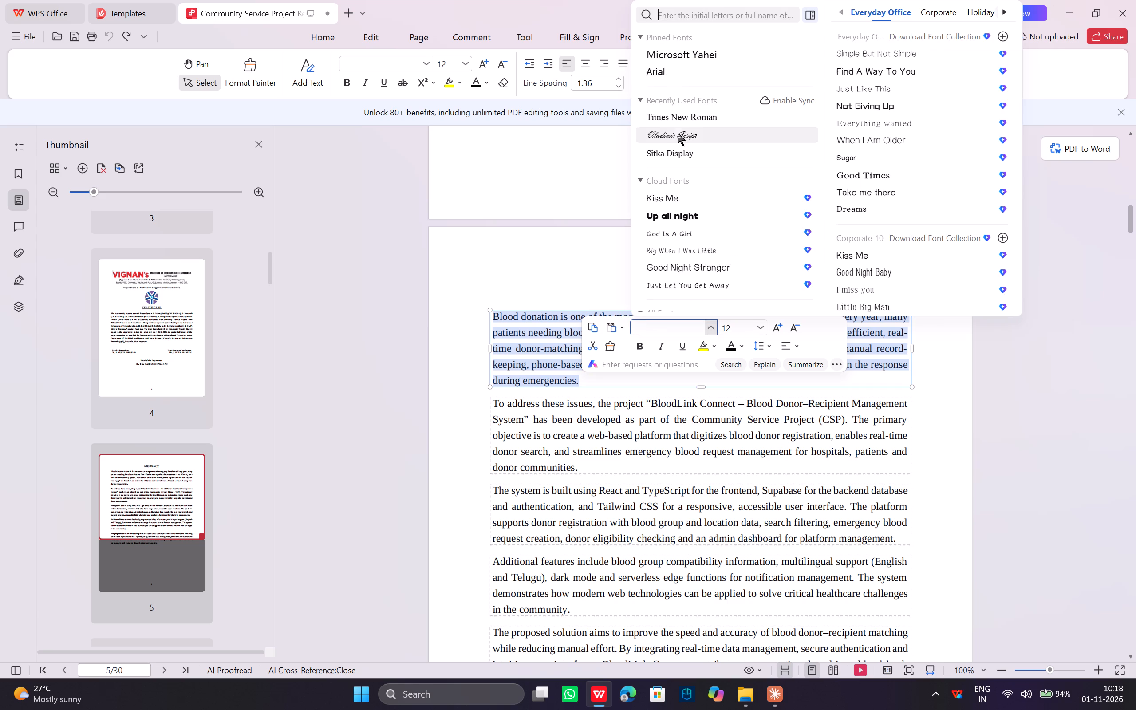
left_click(689, 114)
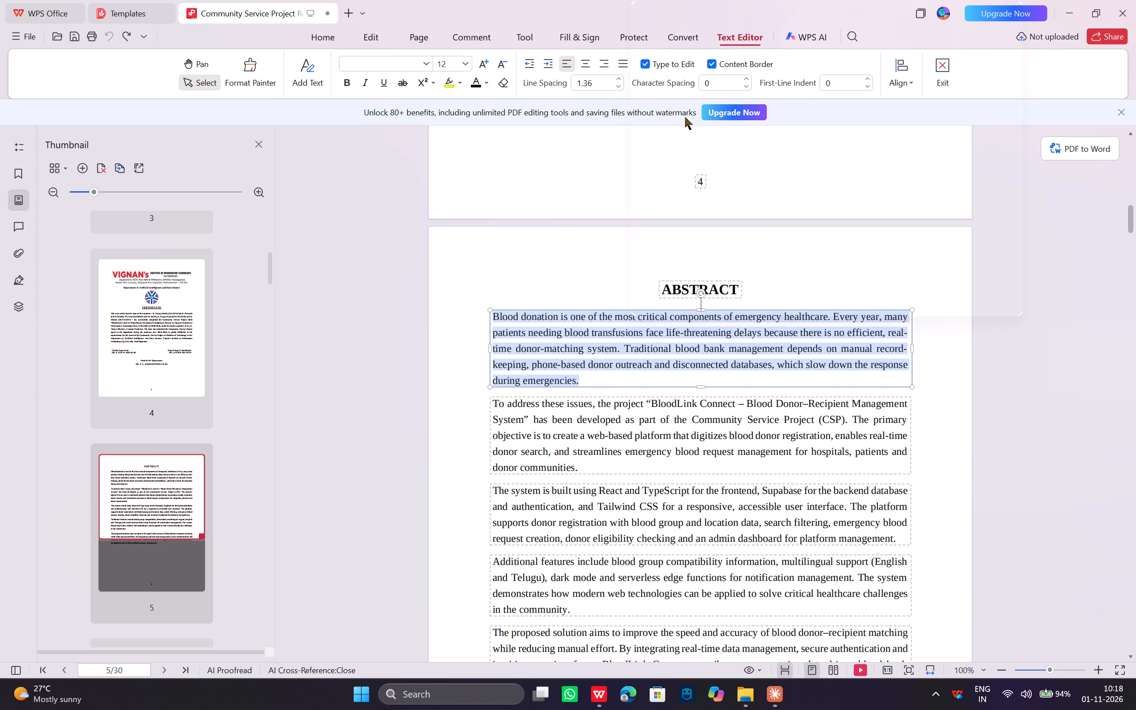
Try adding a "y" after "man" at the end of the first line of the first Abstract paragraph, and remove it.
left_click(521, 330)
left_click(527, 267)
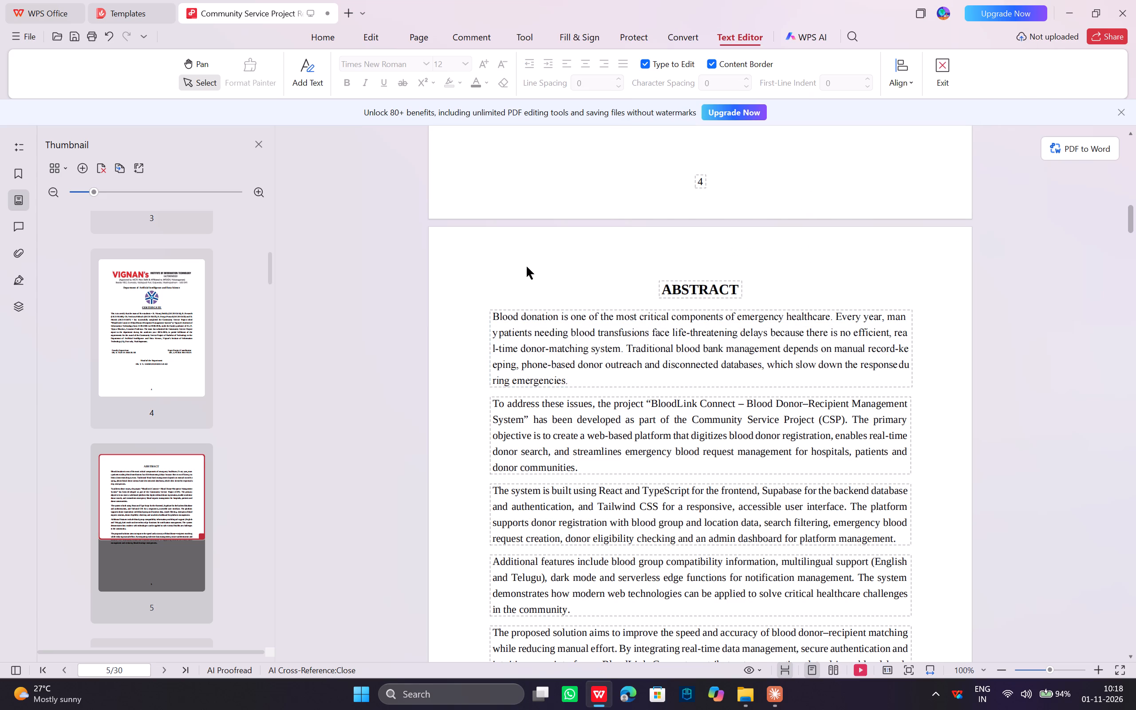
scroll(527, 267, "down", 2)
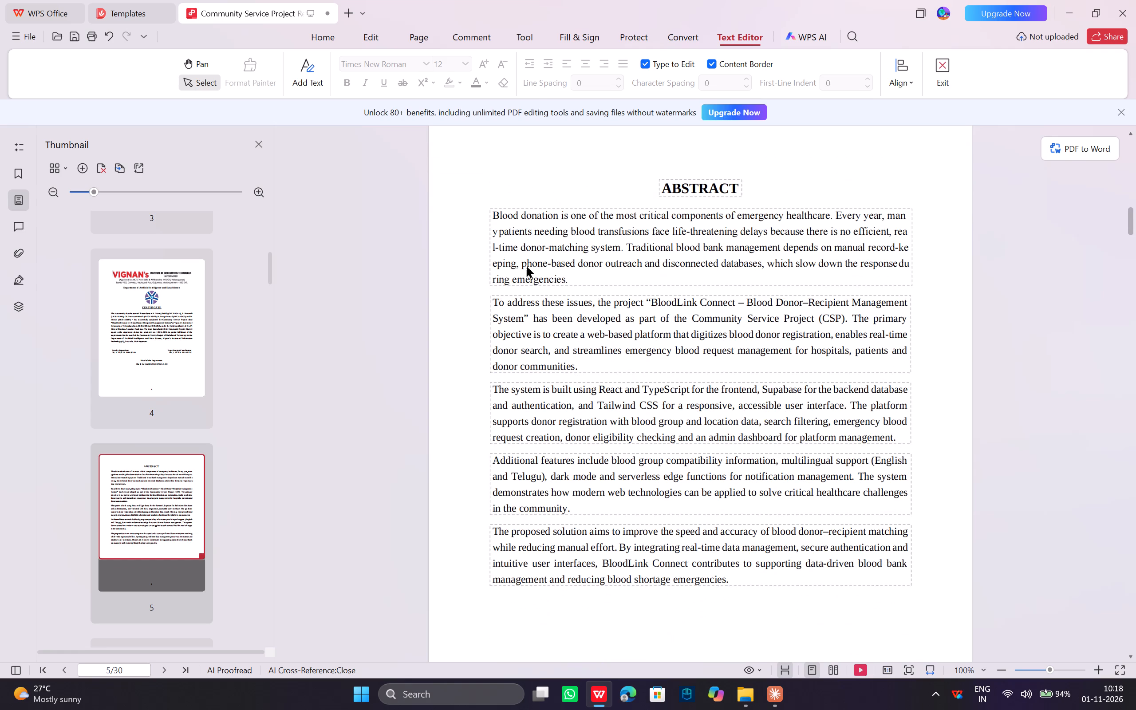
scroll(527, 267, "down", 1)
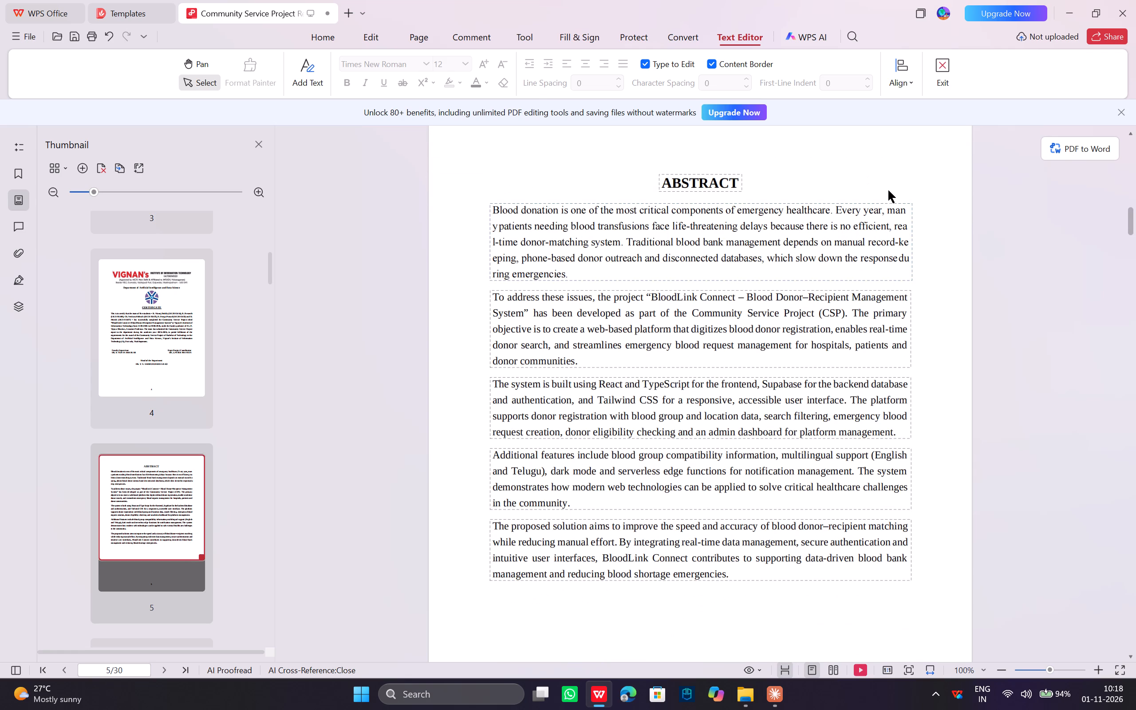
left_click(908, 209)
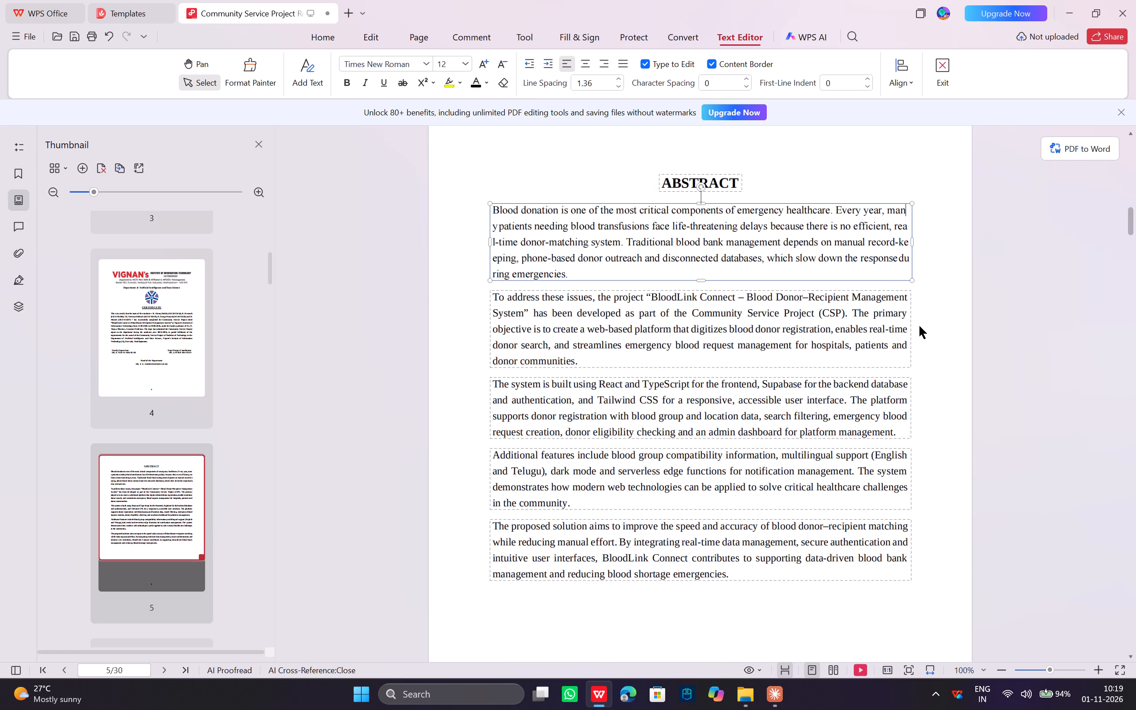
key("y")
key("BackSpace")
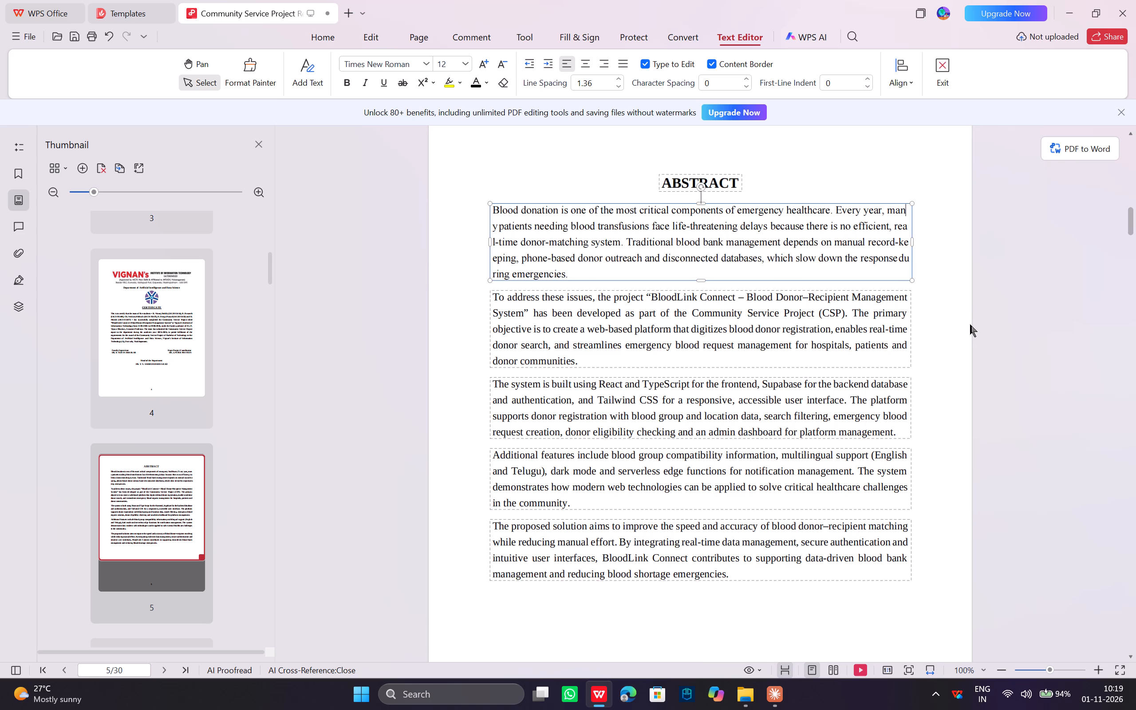
Review the text and layout of the report's pages from the Abstract through the Contents table and Chapter 1 onward.
scroll(970, 324, "down", 1)
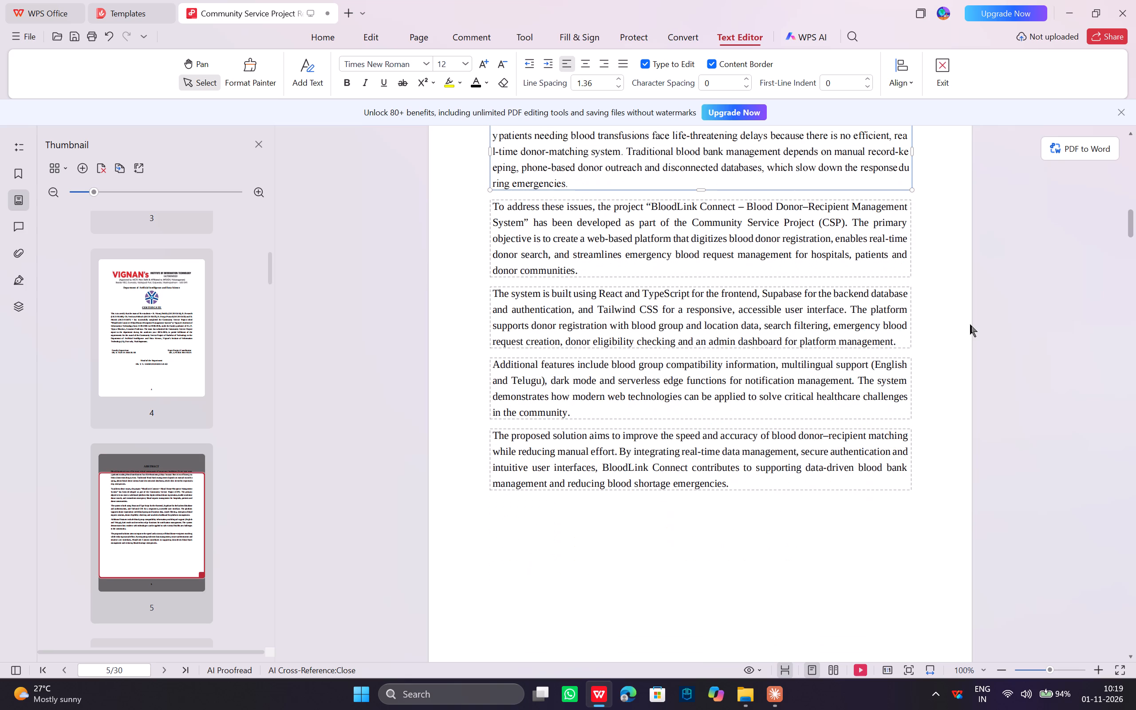
scroll(970, 324, "down", 2)
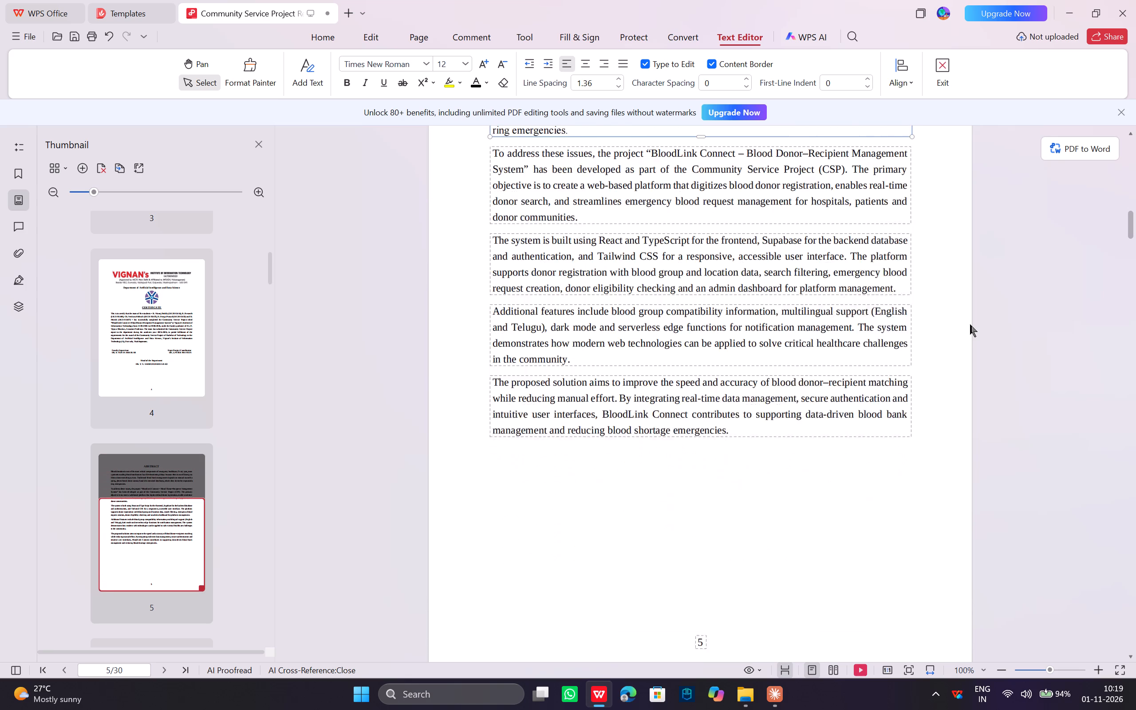
scroll(970, 324, "down", 5)
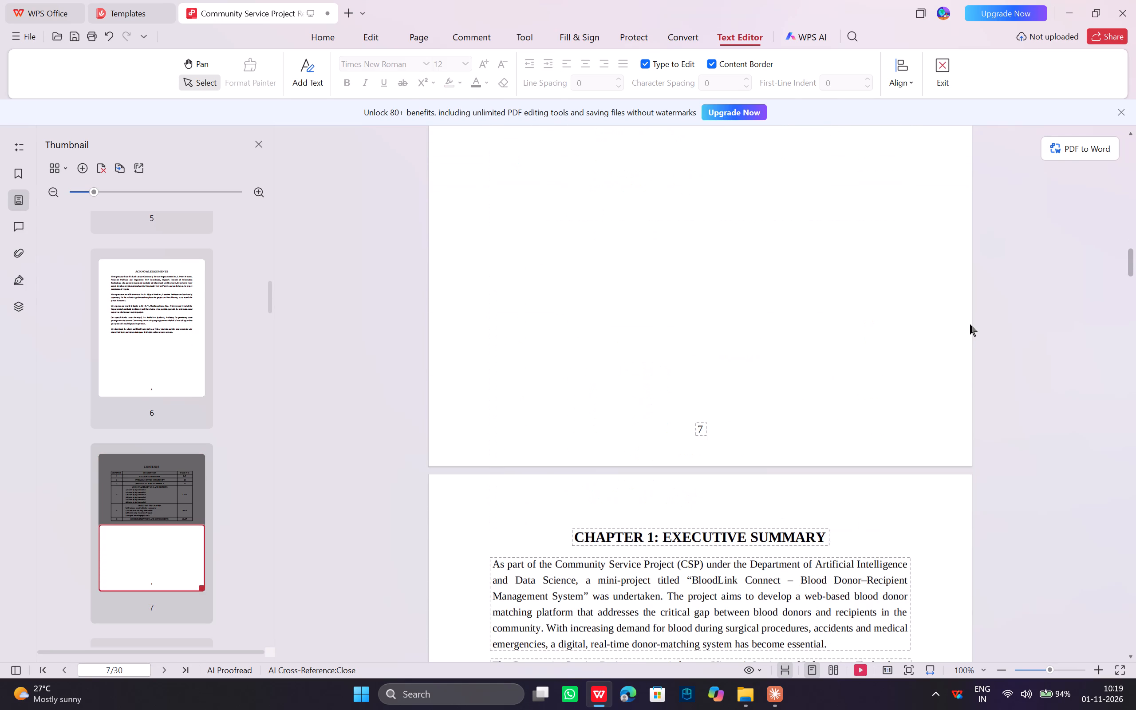
scroll(970, 324, "down", 2)
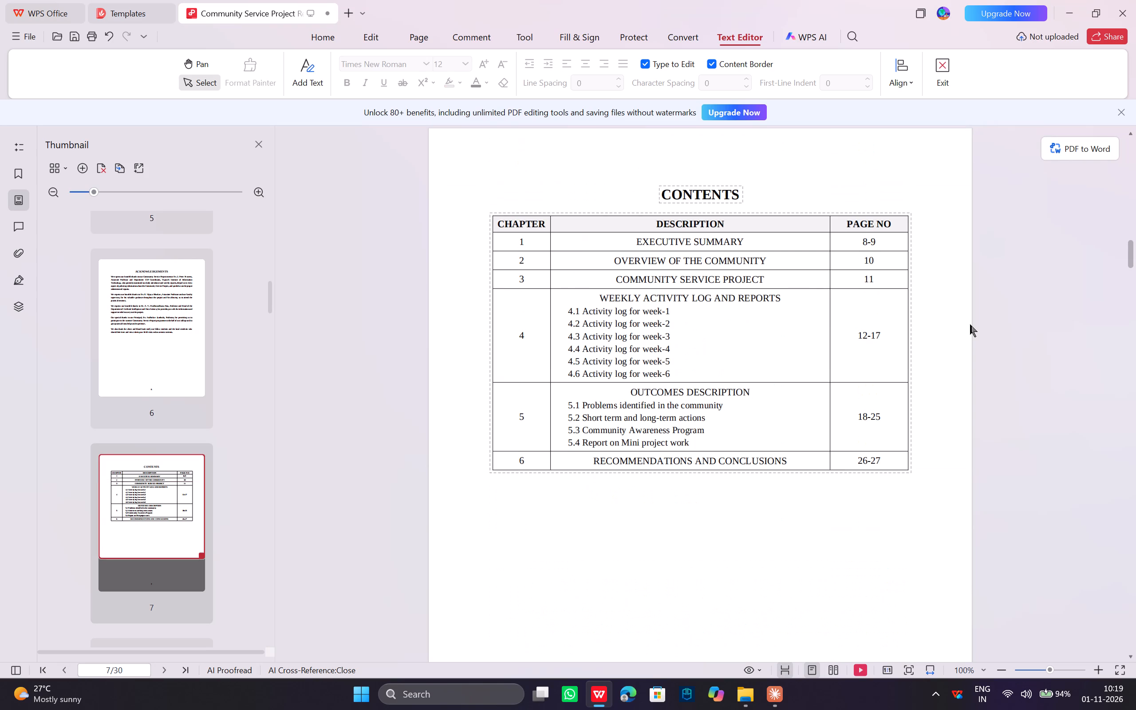
scroll(970, 324, "down", 1)
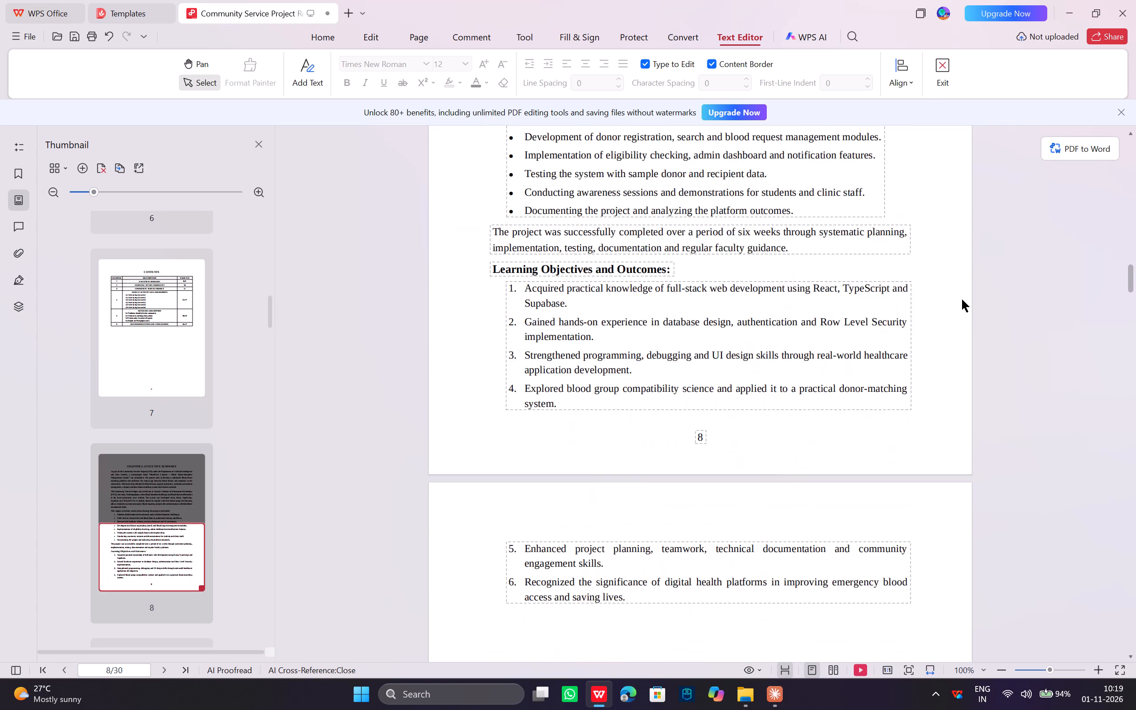
scroll(962, 300, "down", 4)
Go back to the start of the report and examine its pages again from the cover page to Chapter 1.
scroll(962, 300, "up", 20)
scroll(962, 300, "up", 20)
scroll(962, 300, "up", 5)
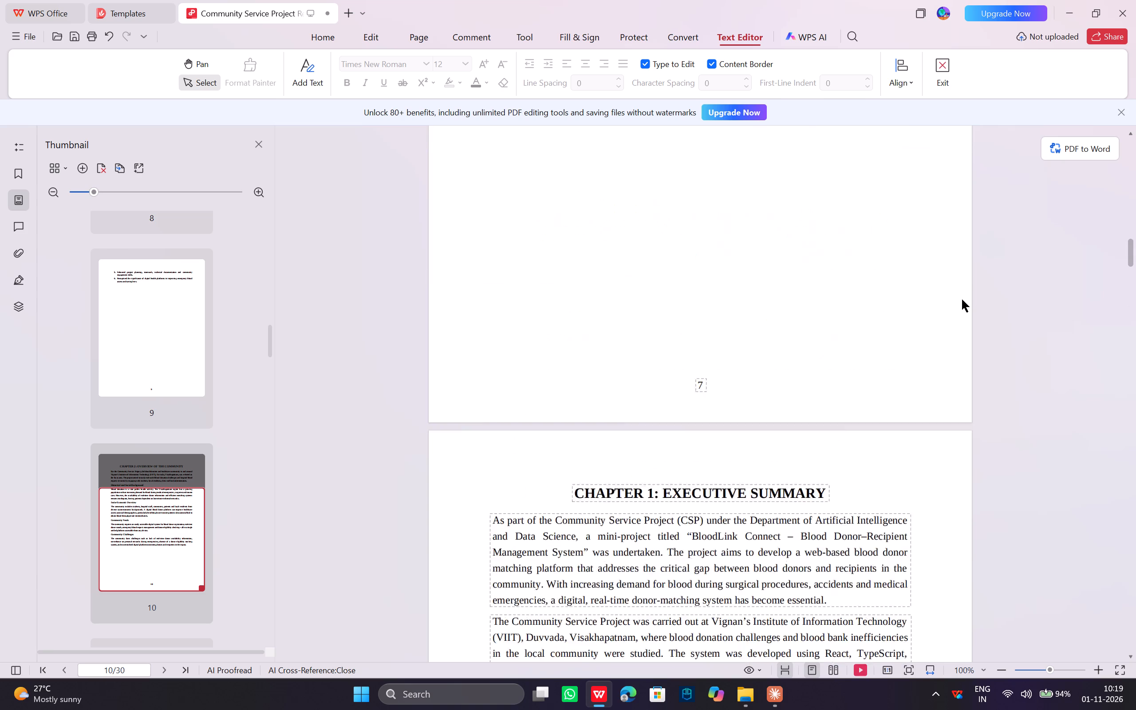
scroll(962, 300, "up", 20)
scroll(962, 300, "up", 1)
scroll(962, 300, "down", 3)
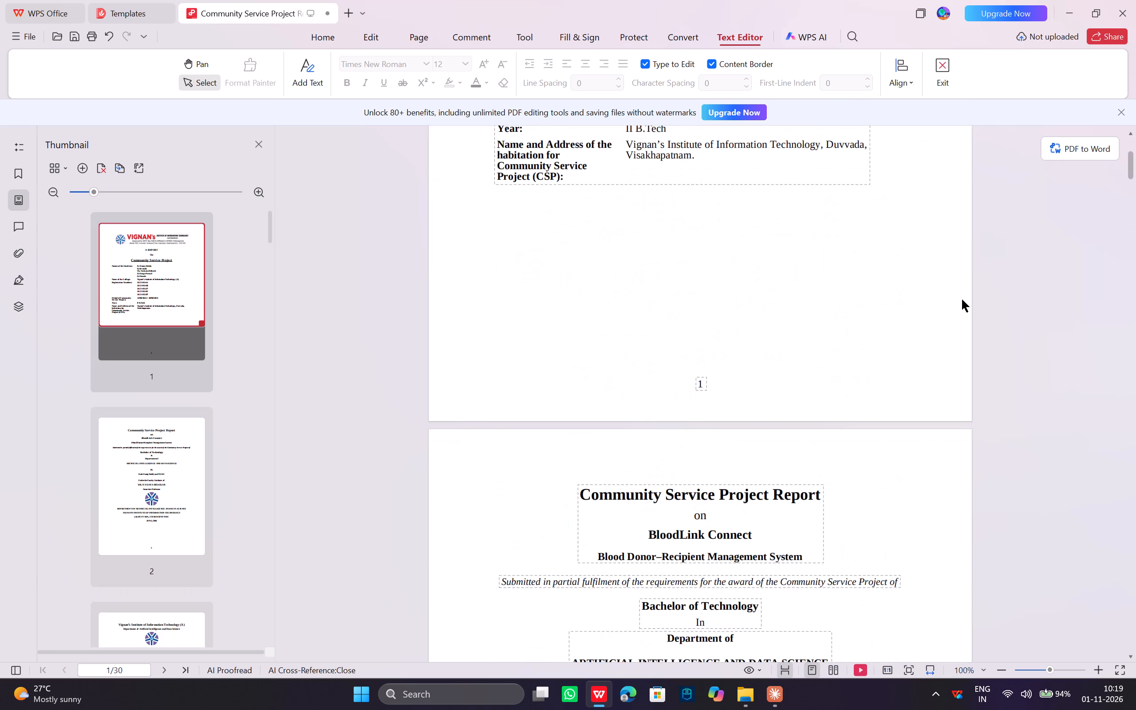
scroll(962, 300, "down", 4)
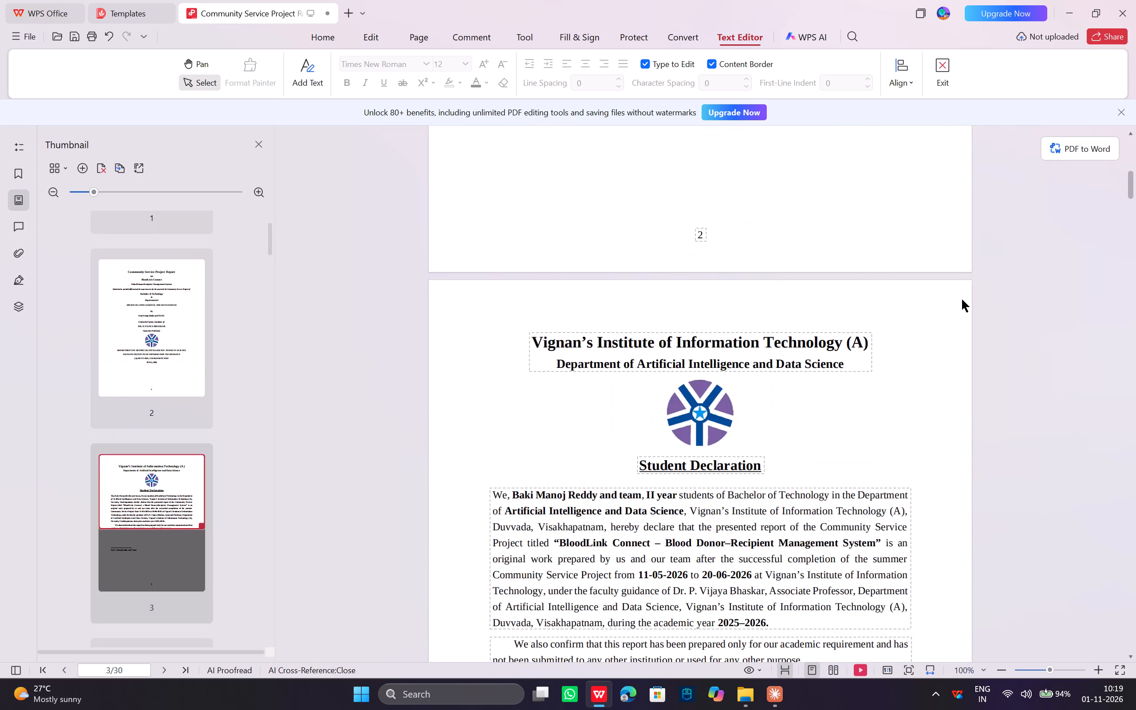
scroll(962, 300, "down", 4)
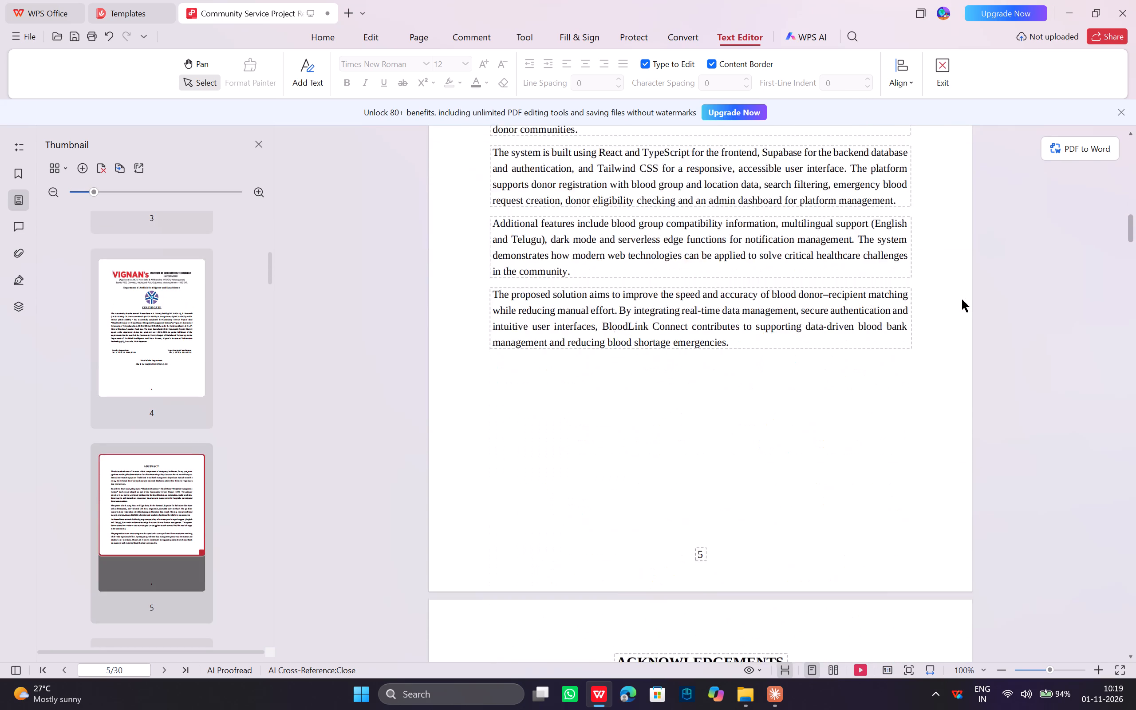
scroll(962, 300, "down", 4)
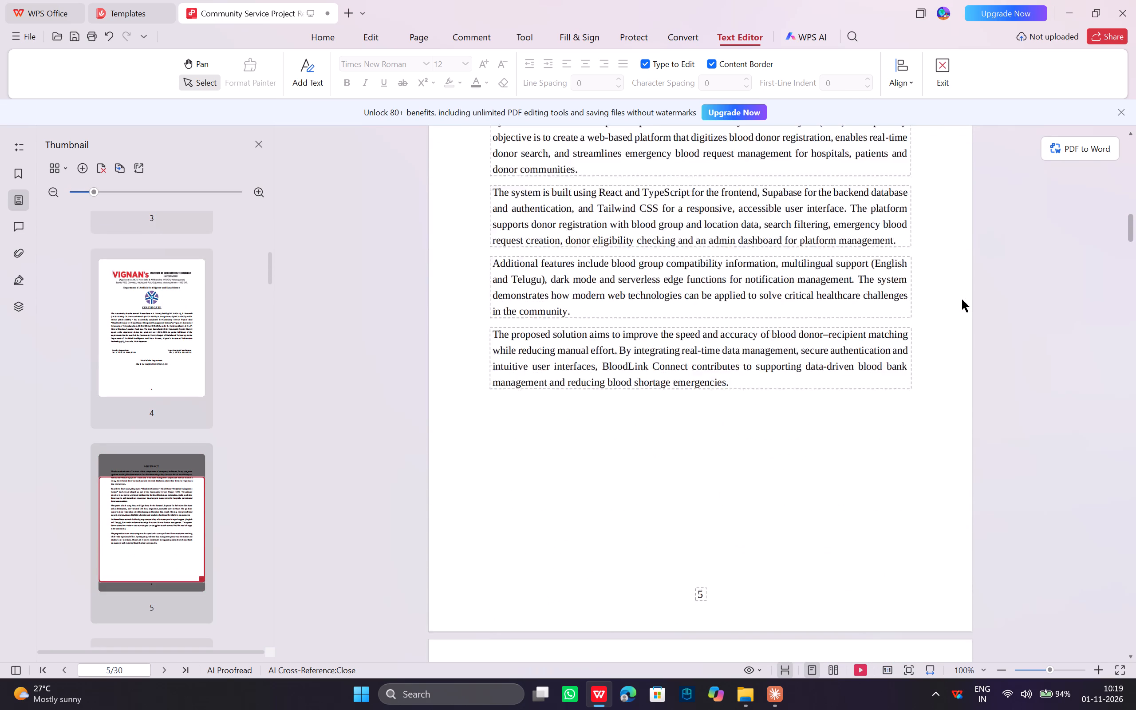
scroll(962, 300, "down", 5)
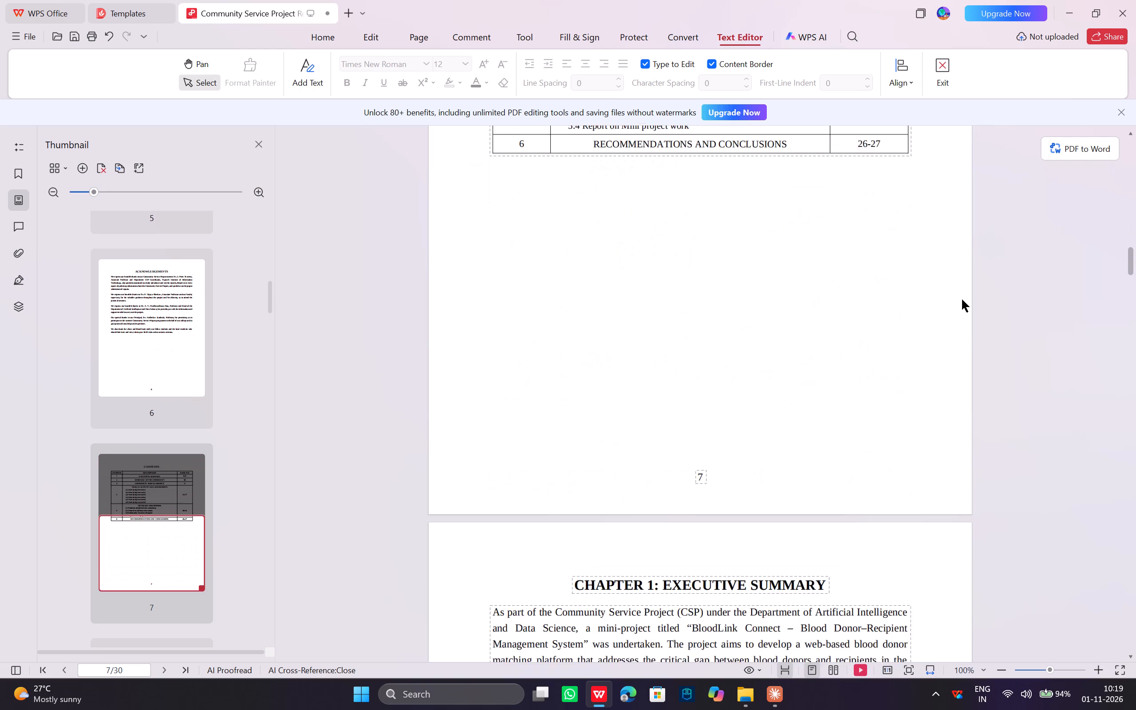
scroll(962, 300, "down", 2)
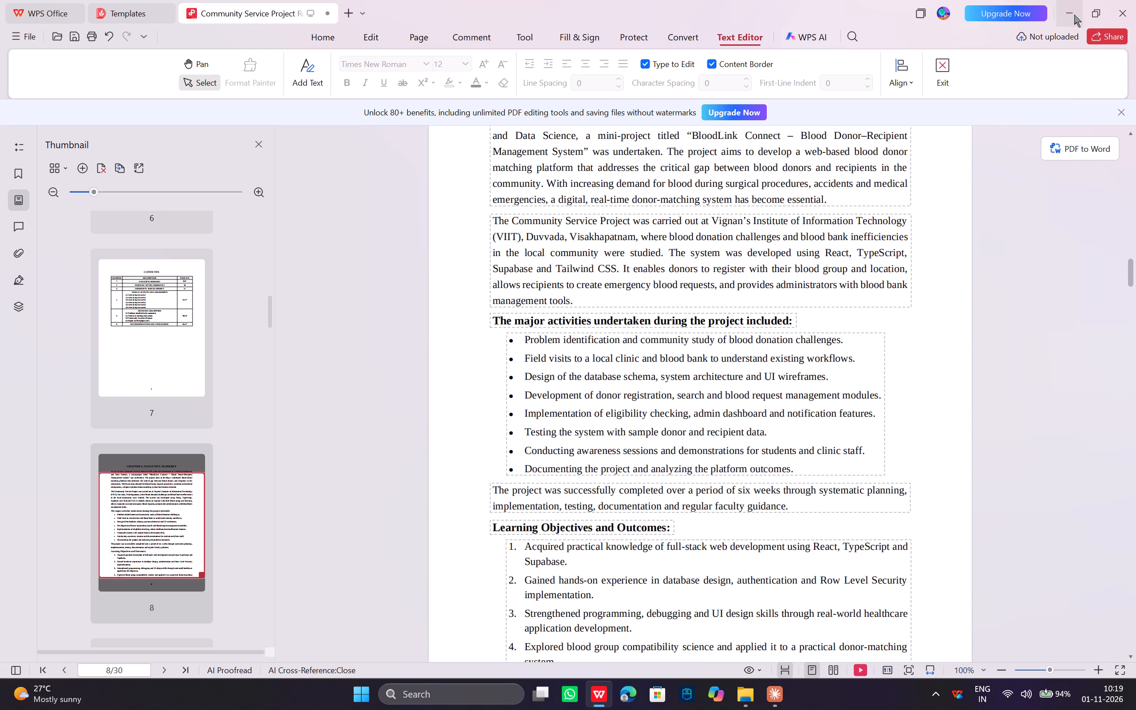
Switch to the Downloads folder and open the "BloodLink Connect – Community Service Project Report" PDF to examine its first page.
left_click(1070, 15)
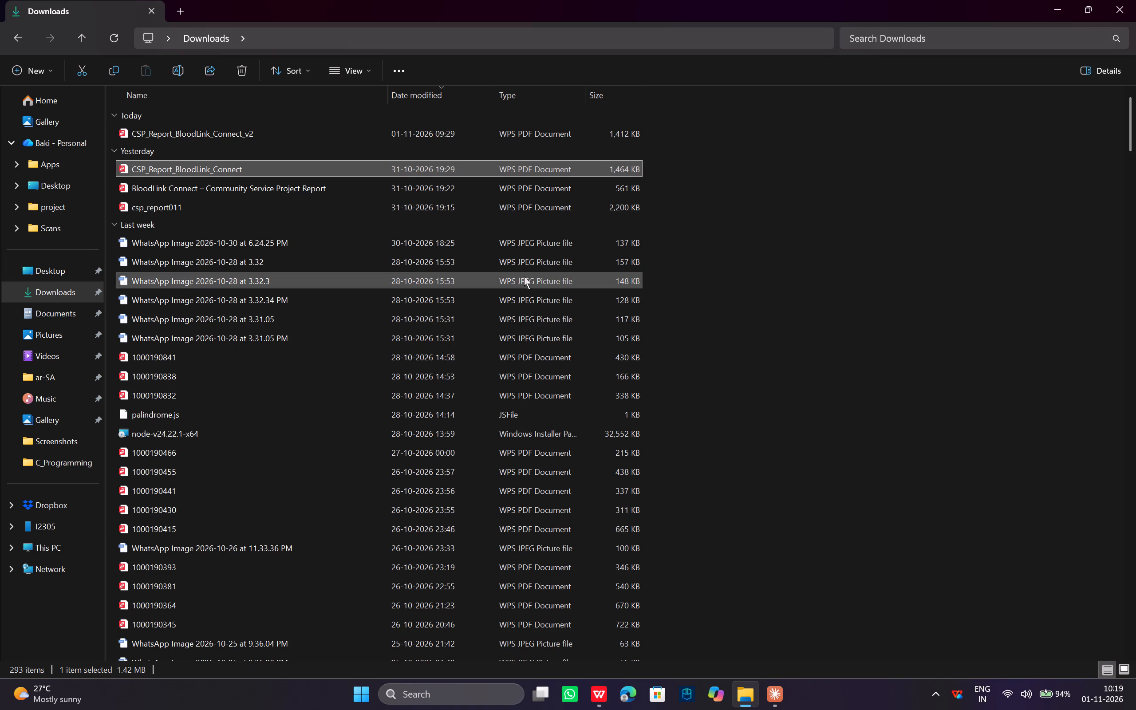
double_click(476, 192)
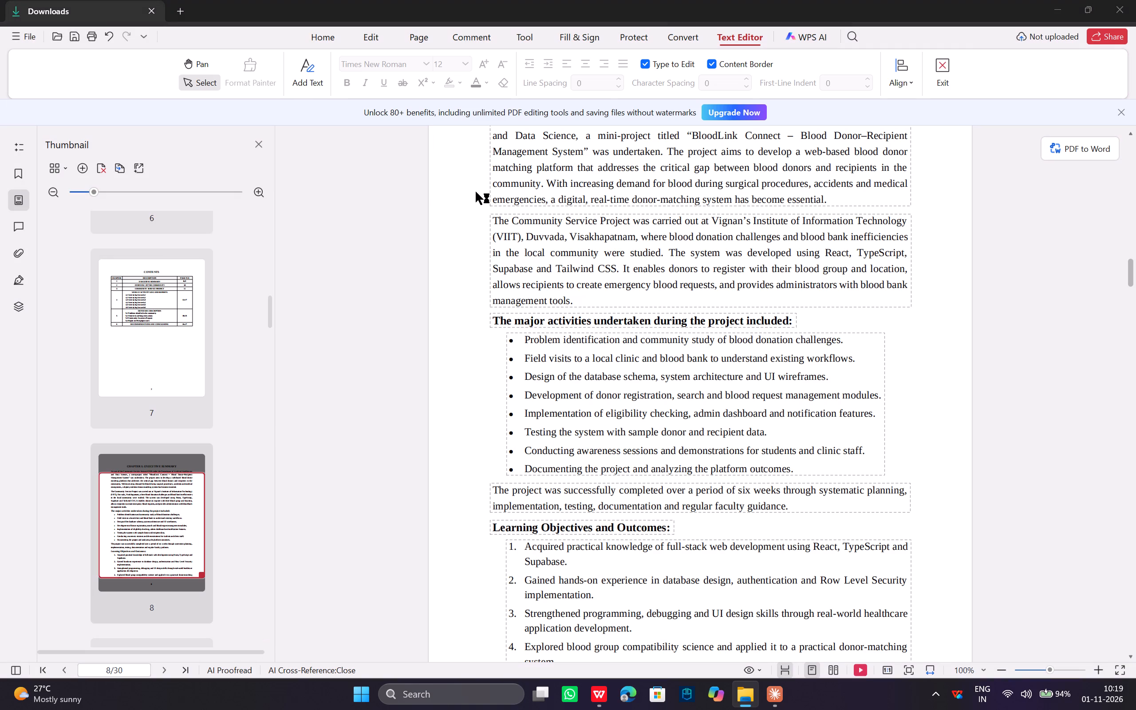
scroll(471, 278, "up", 2)
scroll(355, 295, "up", 18)
scroll(452, 351, "up", 3)
scroll(329, 316, "up", 5)
scroll(564, 197, "up", 20)
scroll(564, 197, "up", 20)
scroll(564, 197, "up", 18)
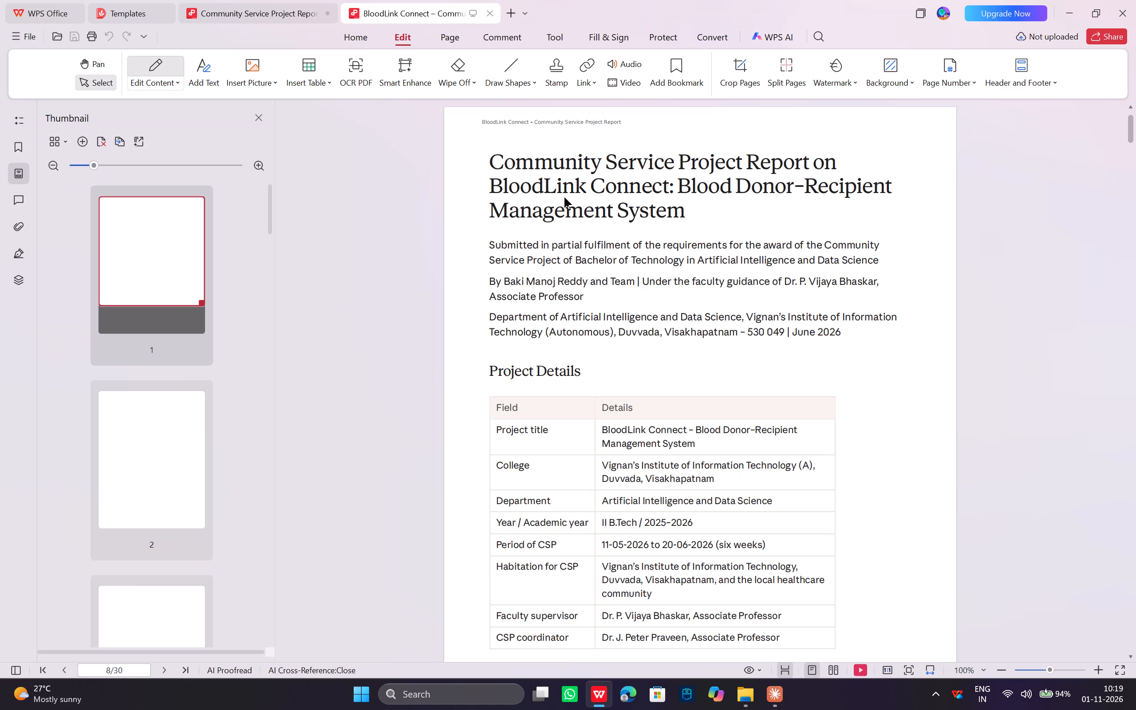
scroll(564, 197, "up", 2)
scroll(564, 302, "up", 5)
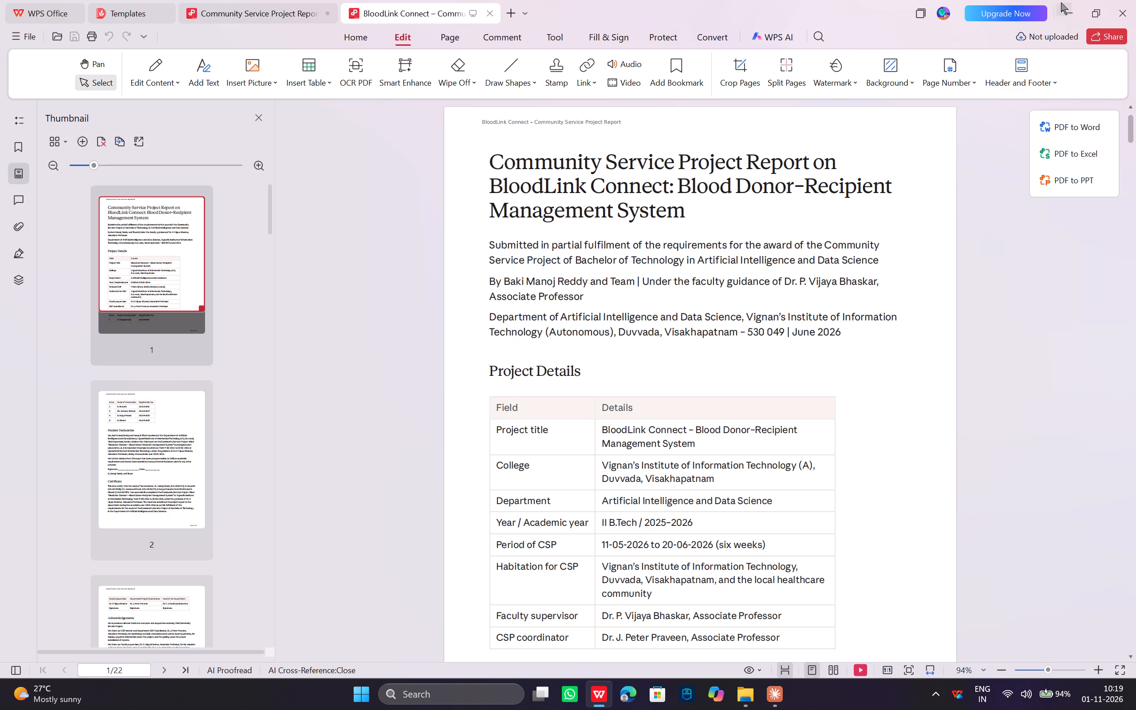
Close WPS Office with all its open documents, discarding the changes made to CSP_Report_BloodLink_Connect.pdf.
left_click(1133, 6)
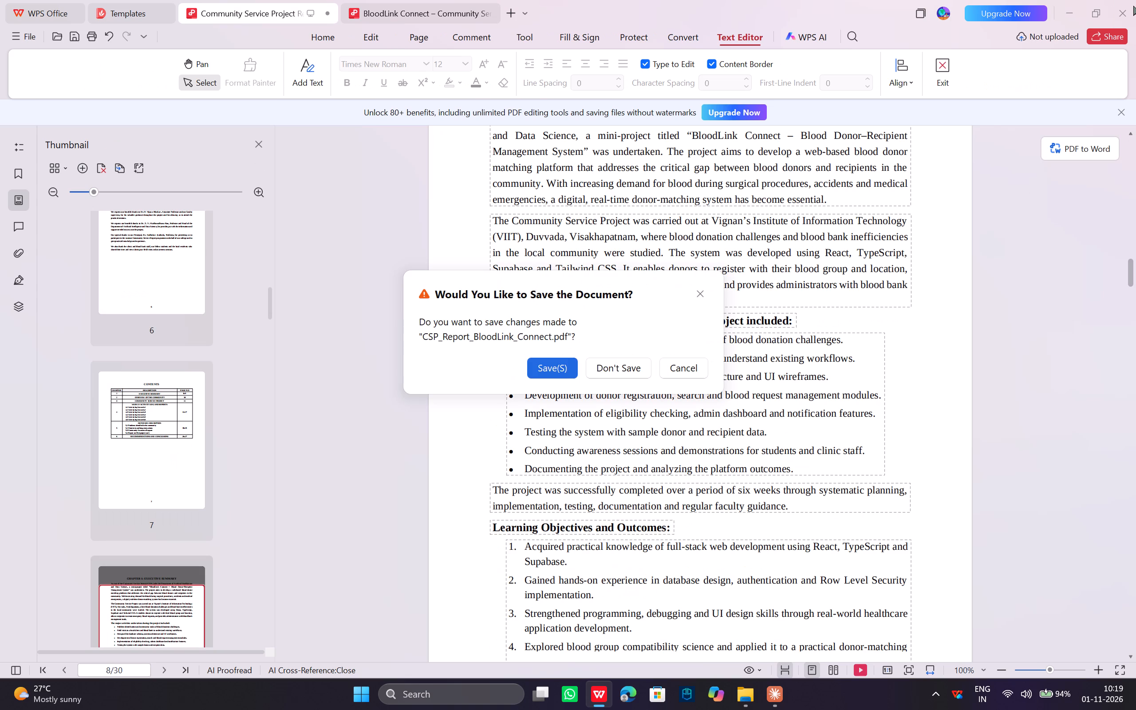
left_click(600, 359)
left_click(600, 371)
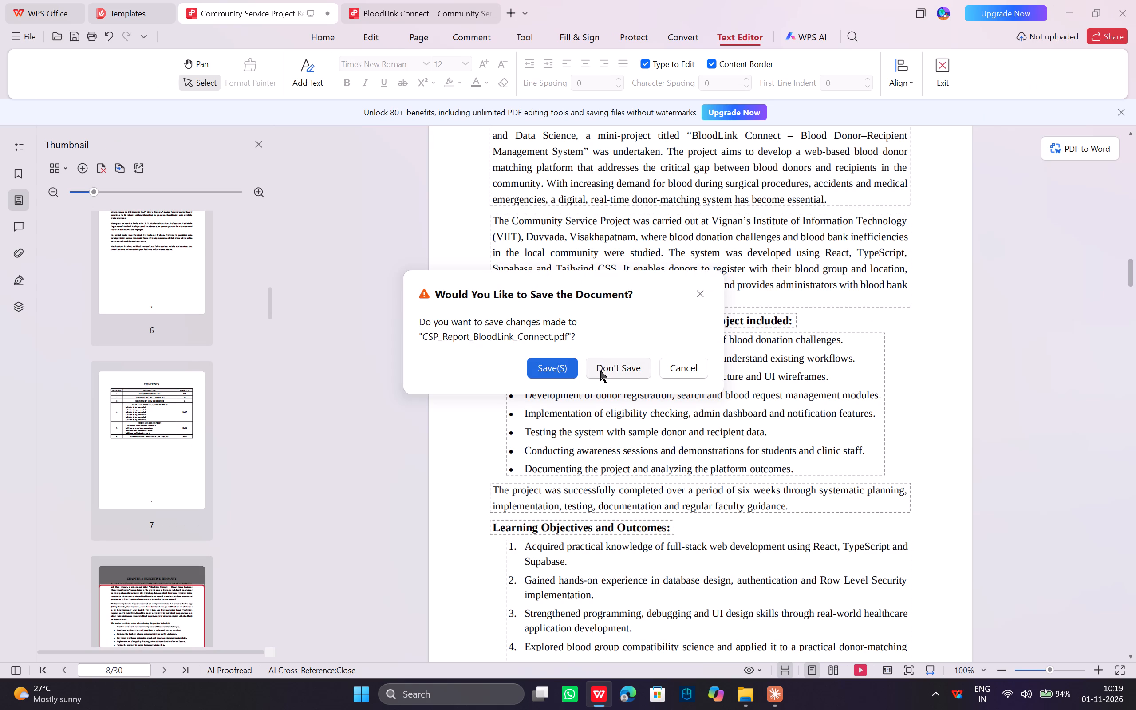
left_click(600, 371)
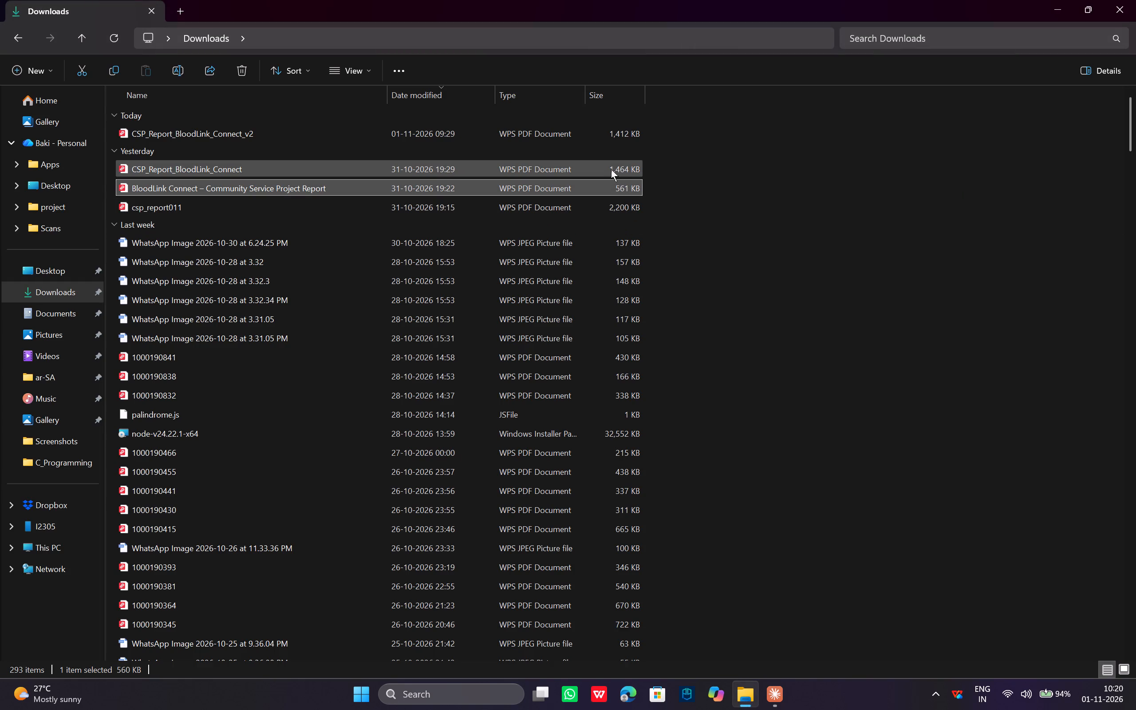
Open the CSP_Report_BloodLink_Connect_v2 PDF from the Downloads folder.
double_click(593, 130)
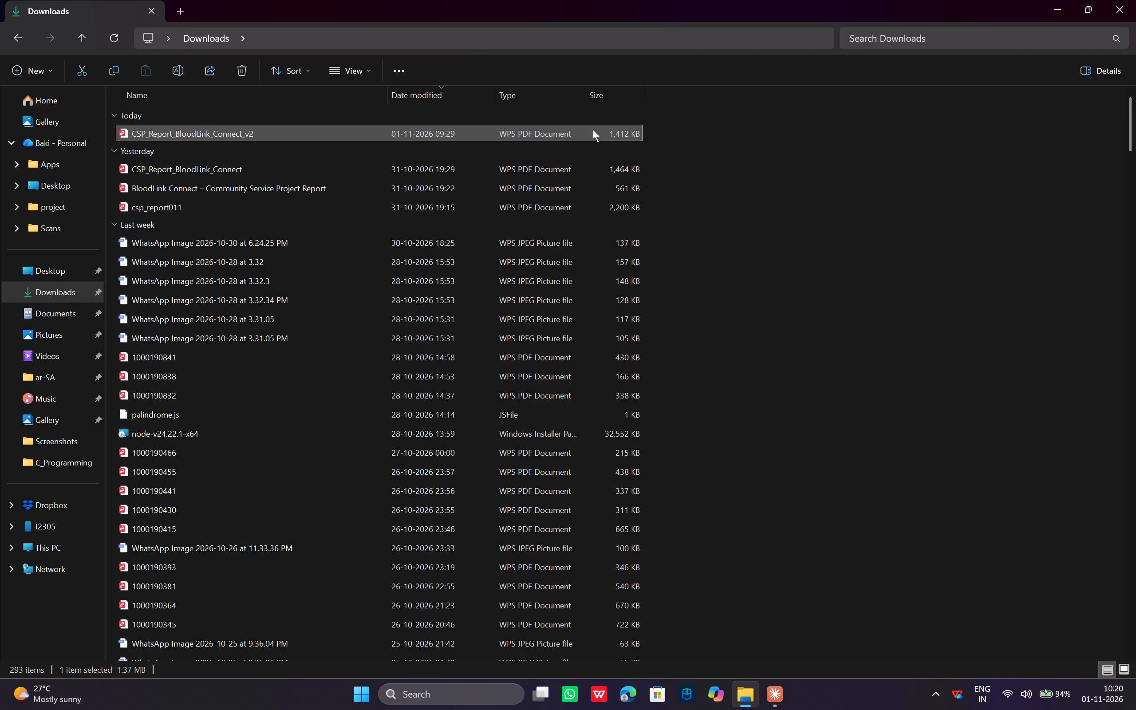
Examine the front matter of the v2 report, from the cover page through the declaration, certificate and abstract to the List of Abbreviations.
scroll(591, 292, "down", 1)
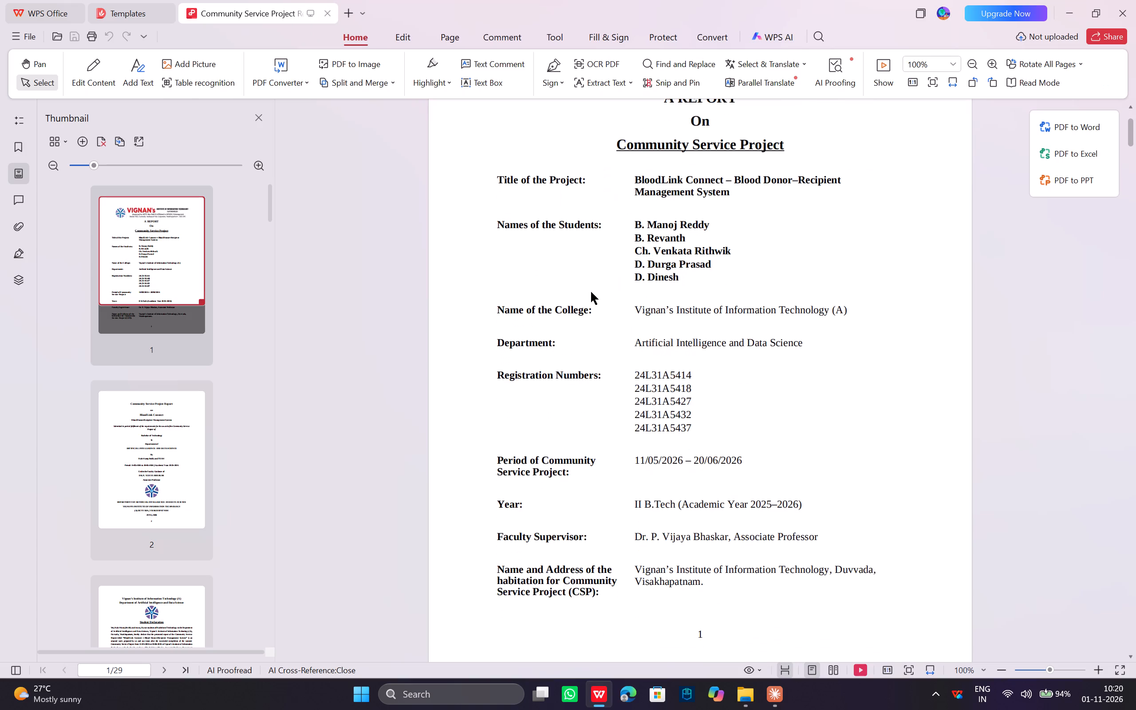
scroll(591, 292, "down", 3)
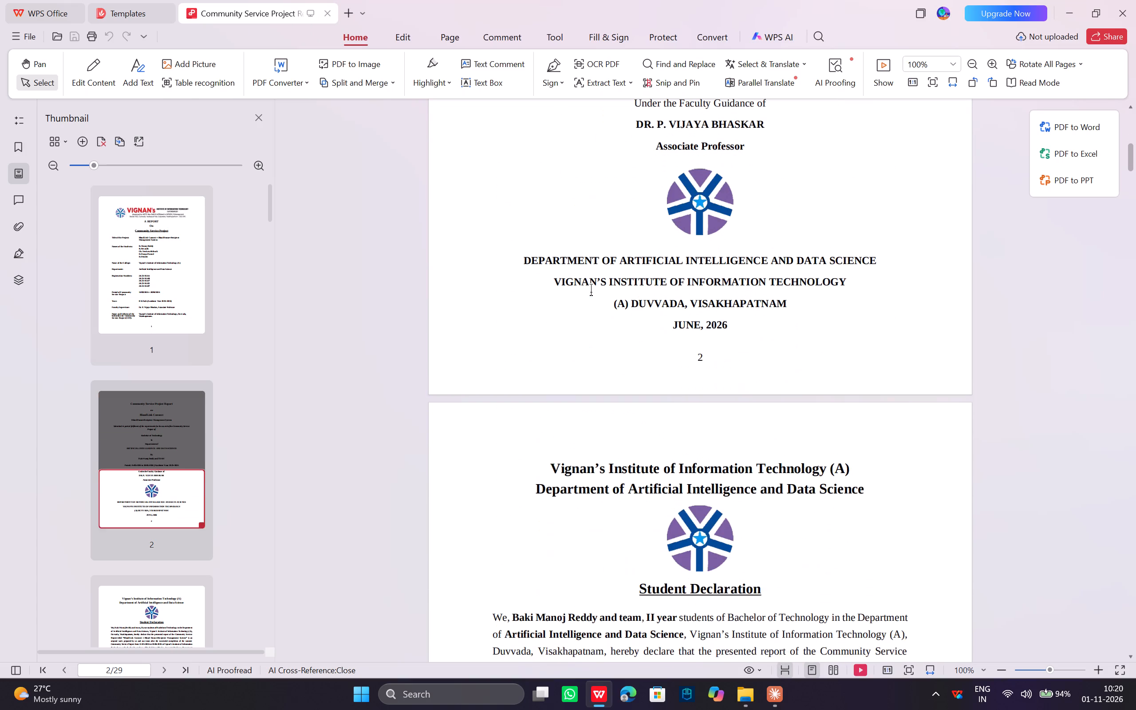
scroll(591, 292, "down", 3)
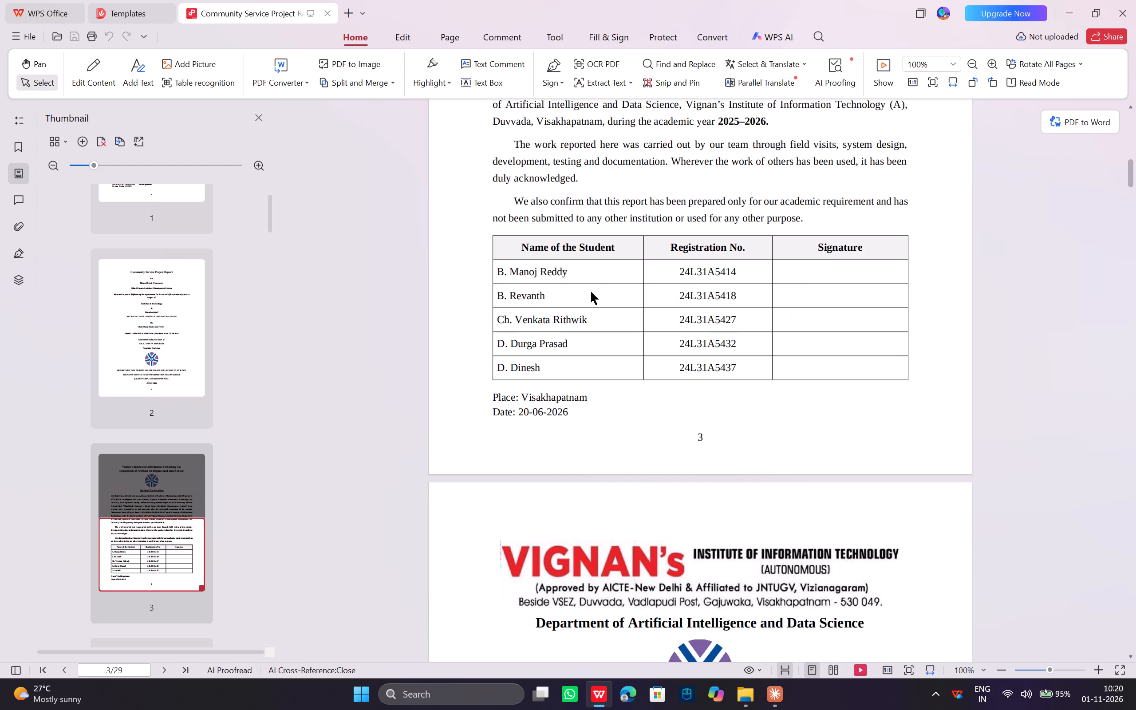
scroll(591, 292, "down", 2)
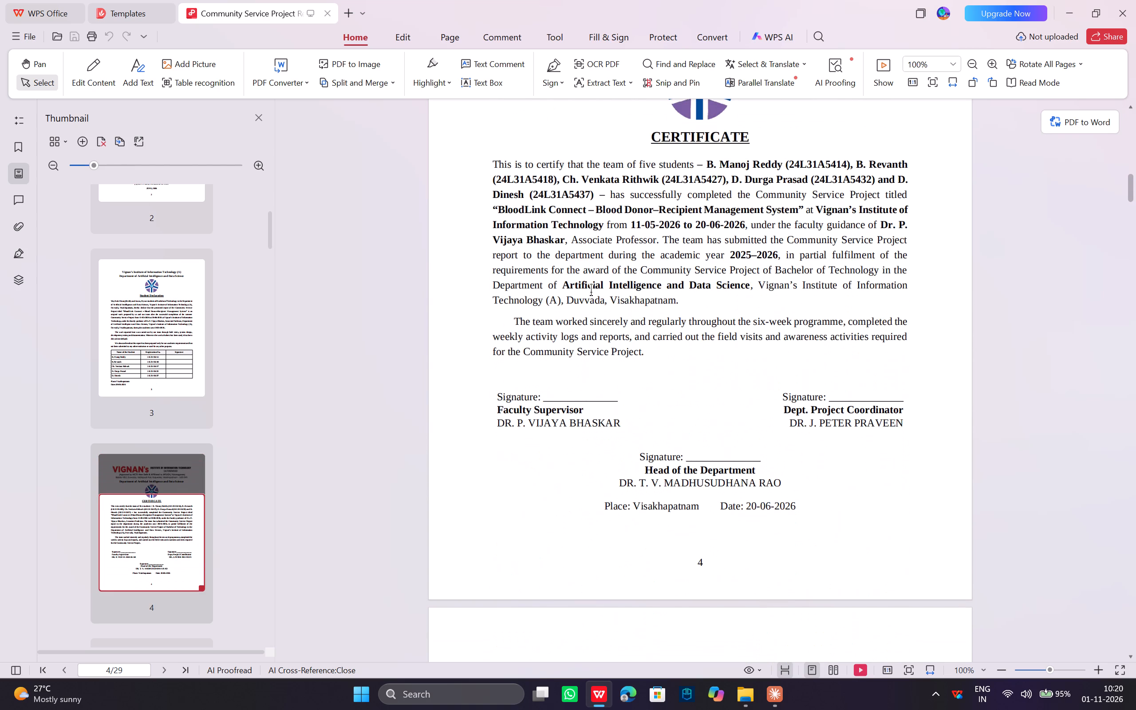
scroll(591, 292, "down", 4)
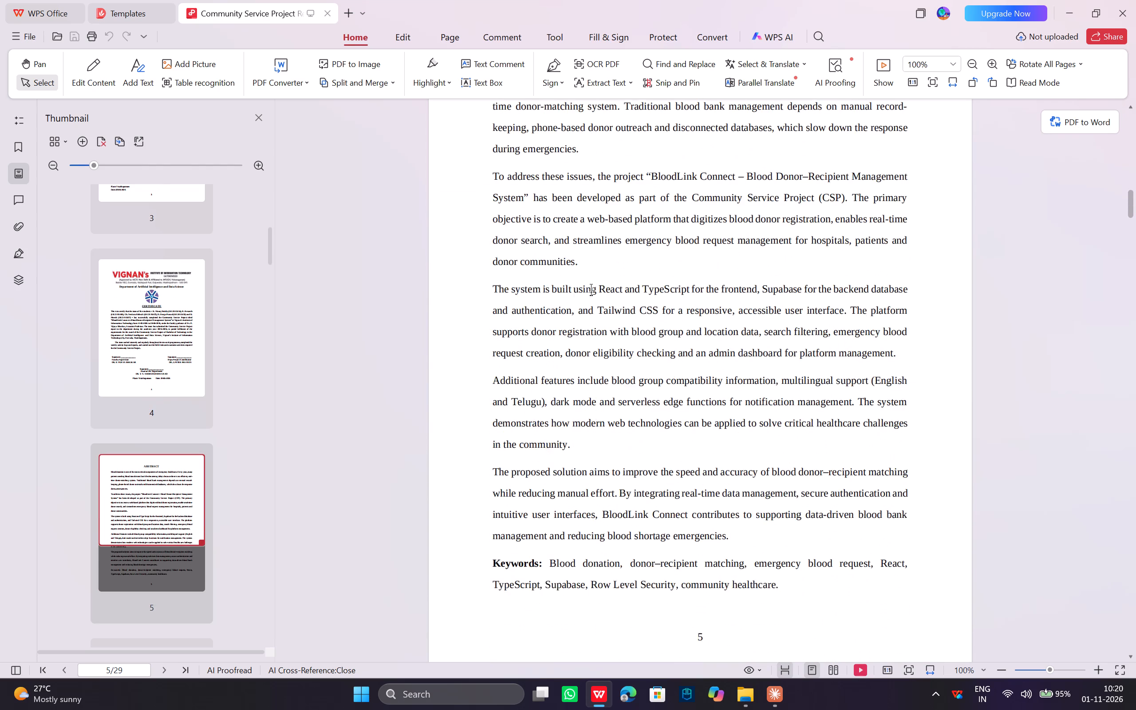
scroll(591, 292, "down", 5)
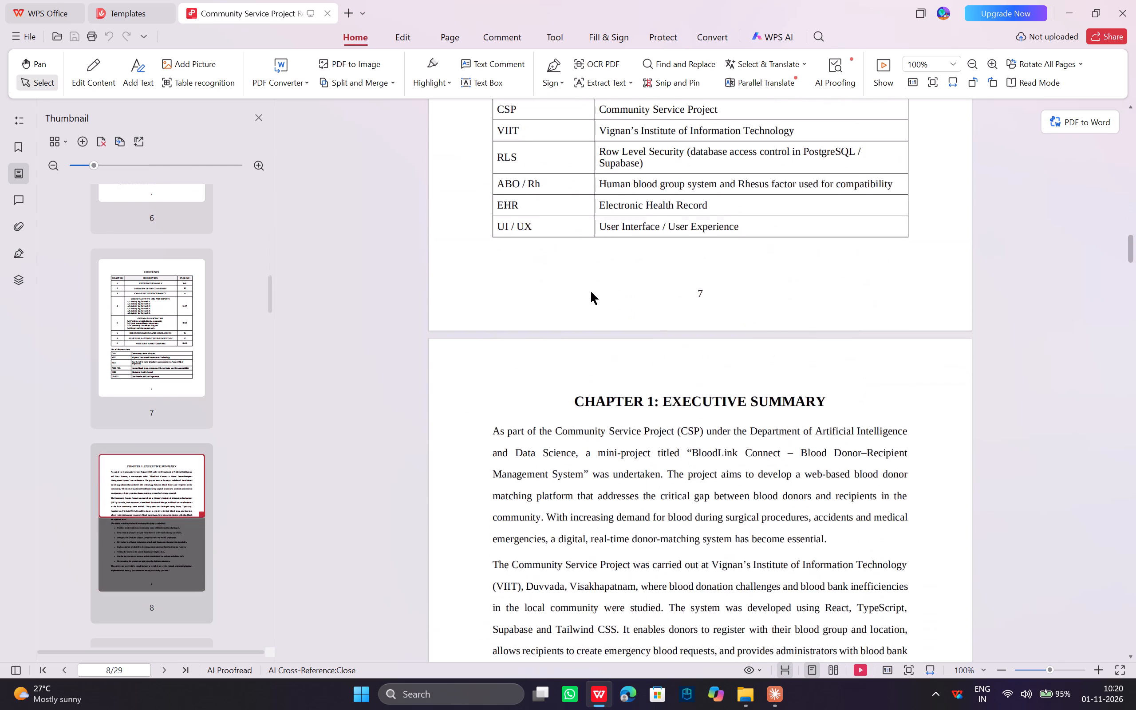
scroll(591, 292, "down", 2)
scroll(591, 292, "up", 2)
scroll(591, 292, "down", 1)
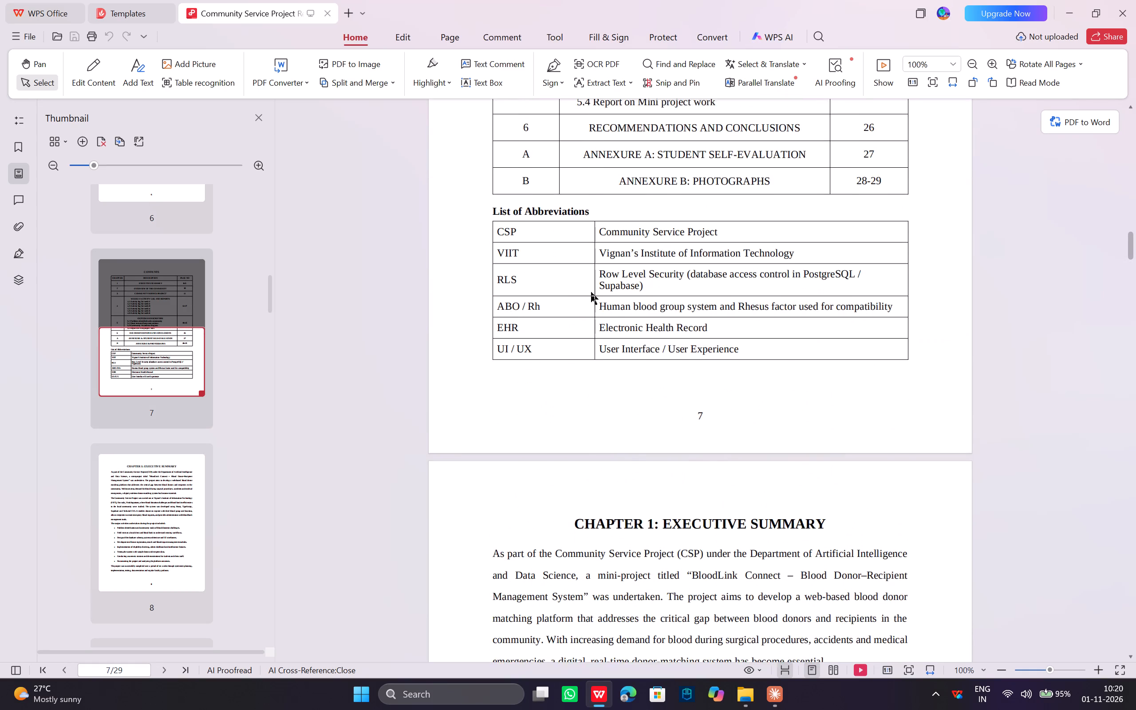
Examine the report's chapters from the Executive Summary through the weekly activity logs and action plans to the Annexure B photographs.
scroll(591, 292, "down", 3)
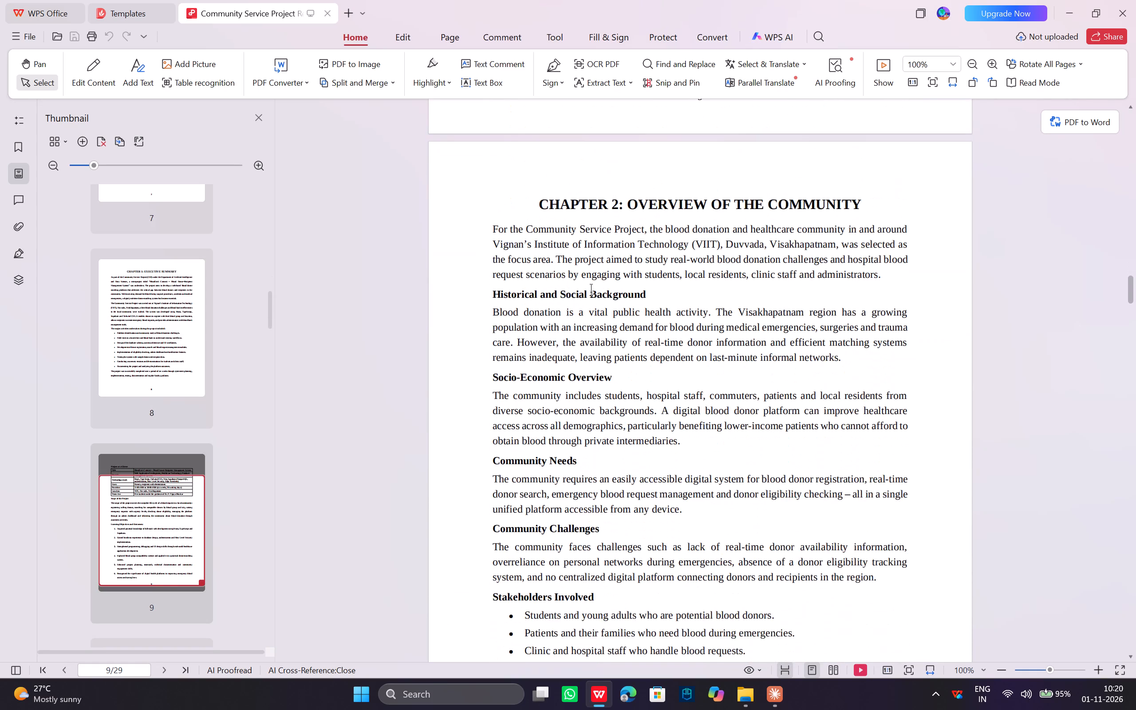
scroll(591, 292, "down", 2)
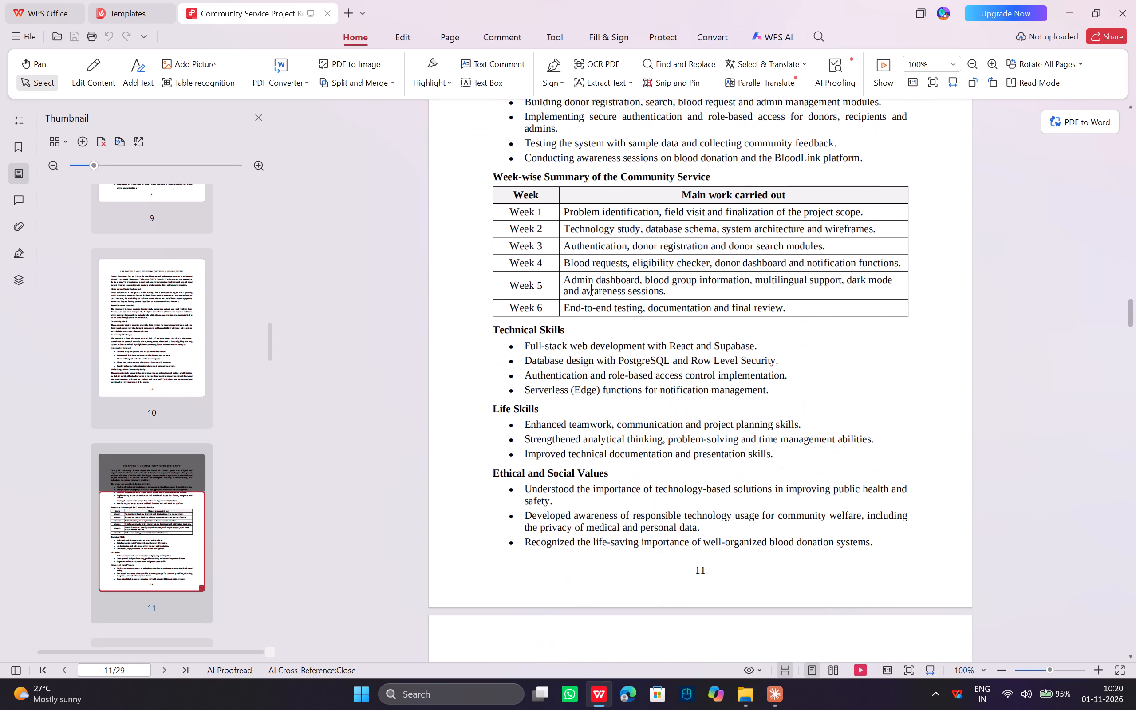
scroll(591, 292, "down", 1)
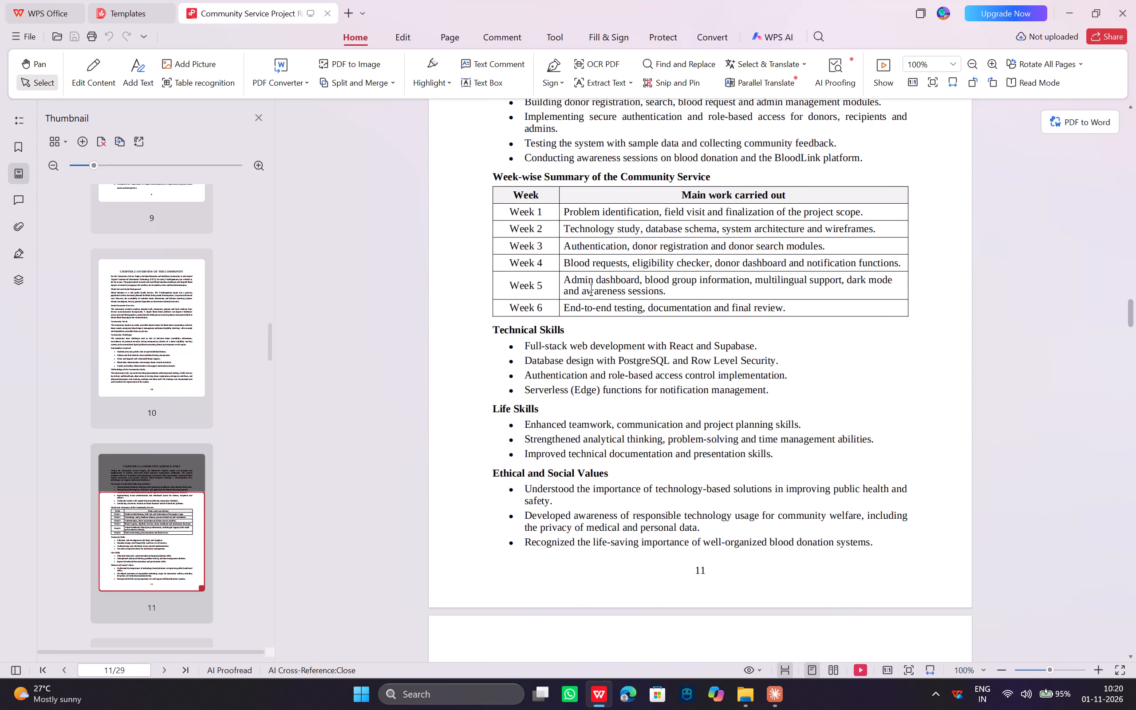
scroll(591, 292, "down", 1)
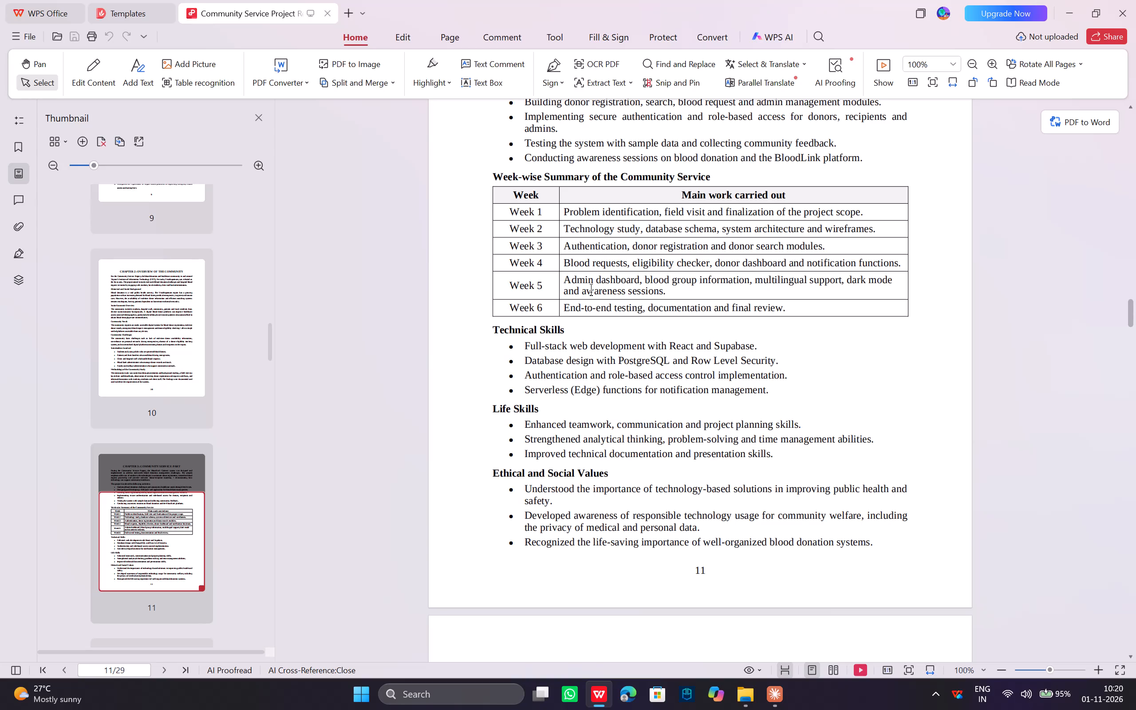
scroll(591, 292, "down", 3)
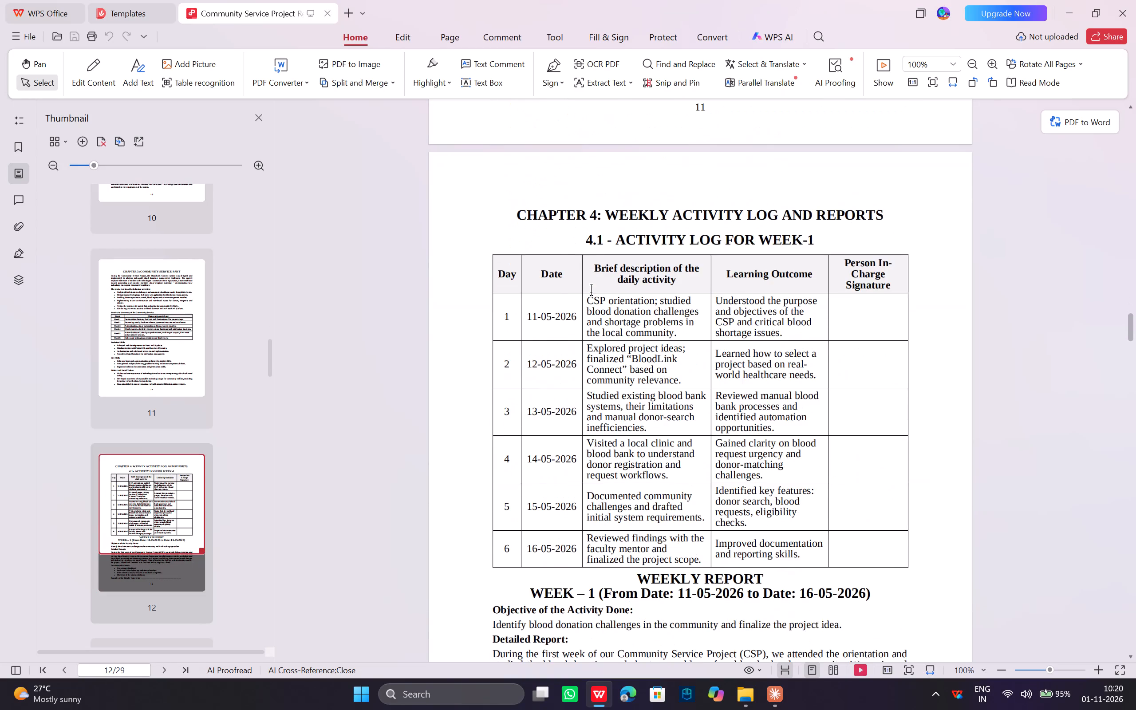
scroll(591, 292, "down", 2)
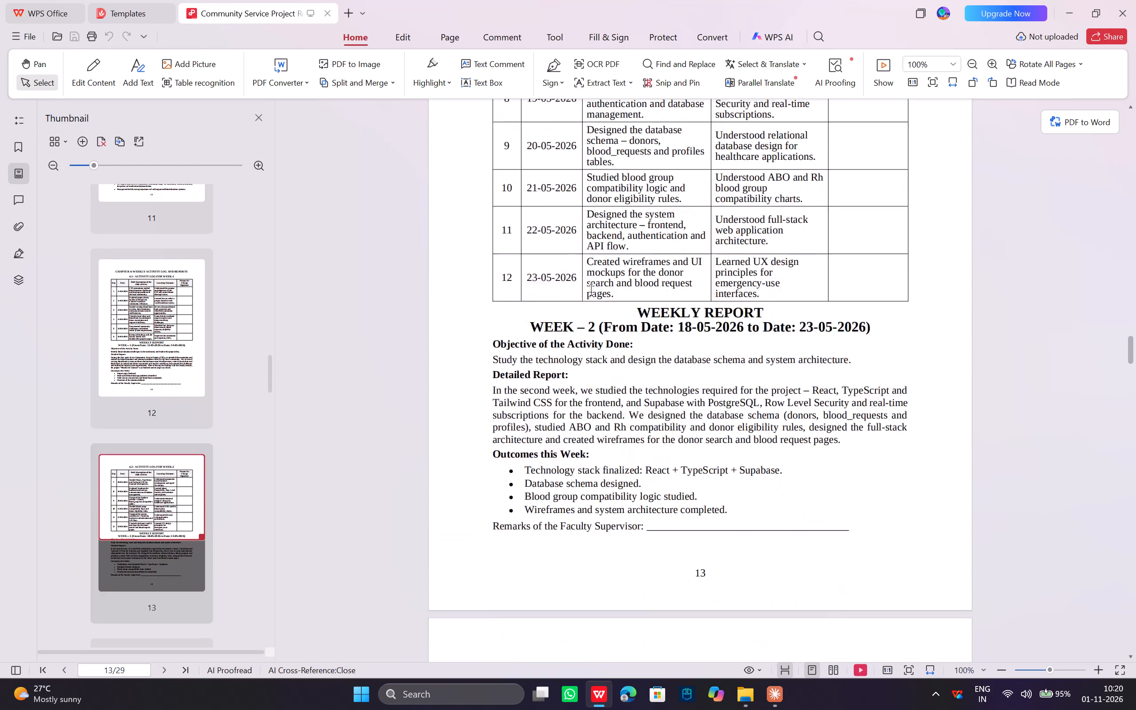
scroll(591, 292, "down", 1)
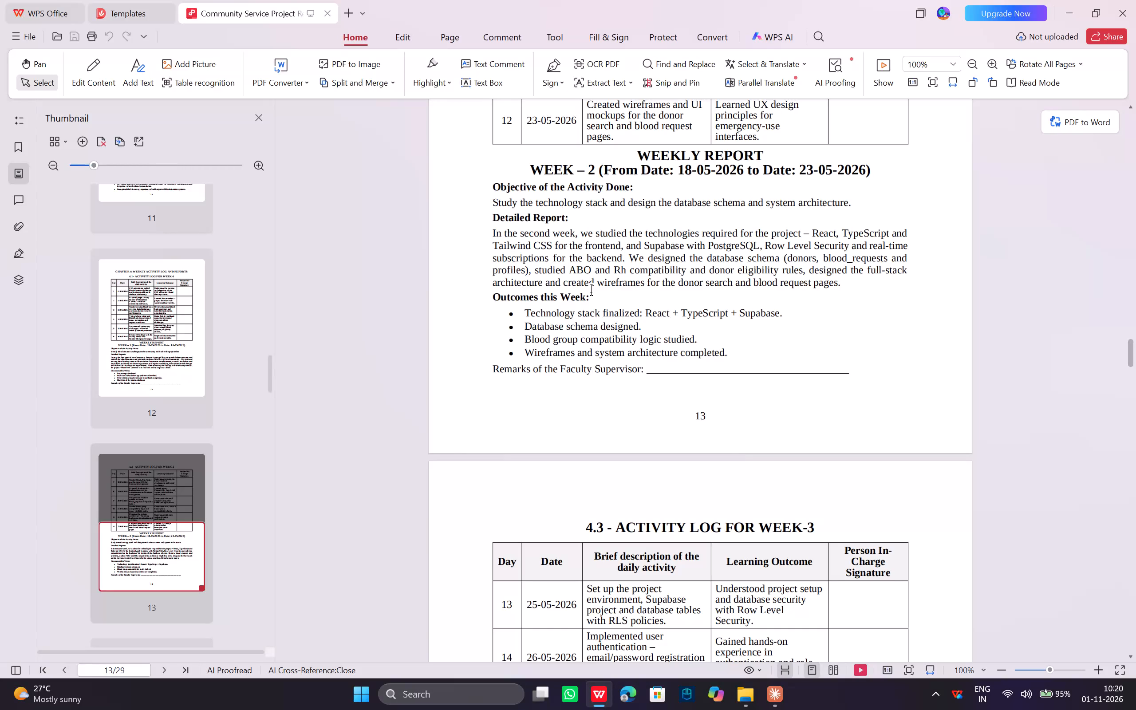
scroll(591, 292, "down", 2)
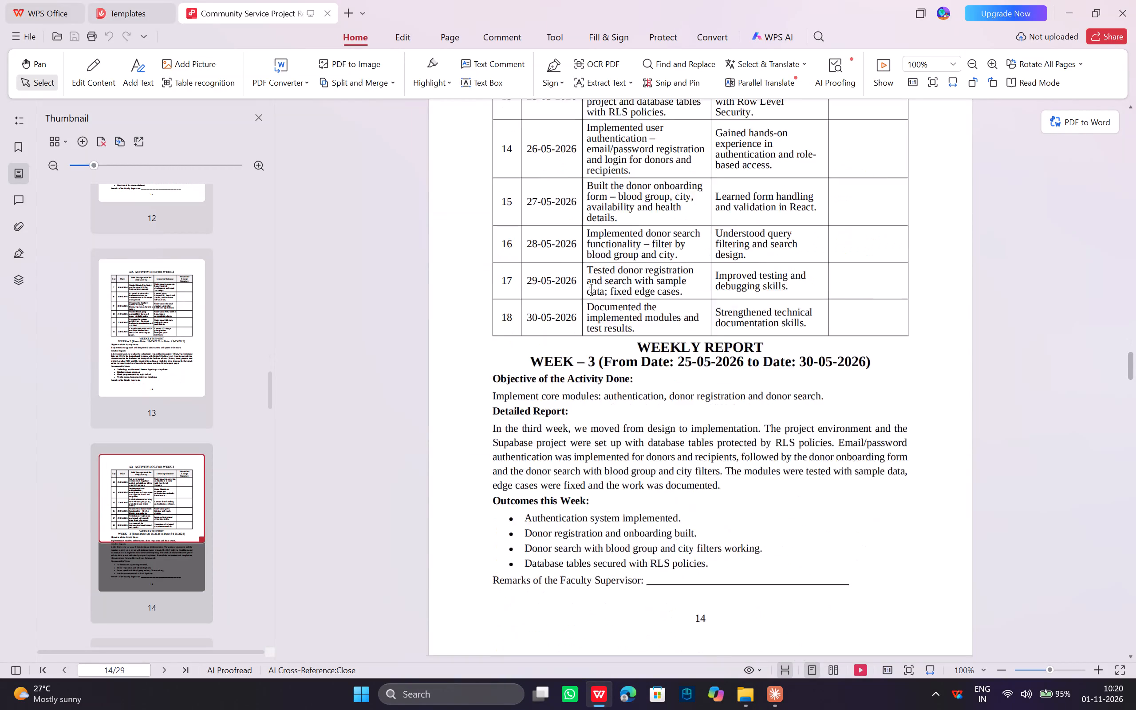
scroll(591, 292, "down", 5)
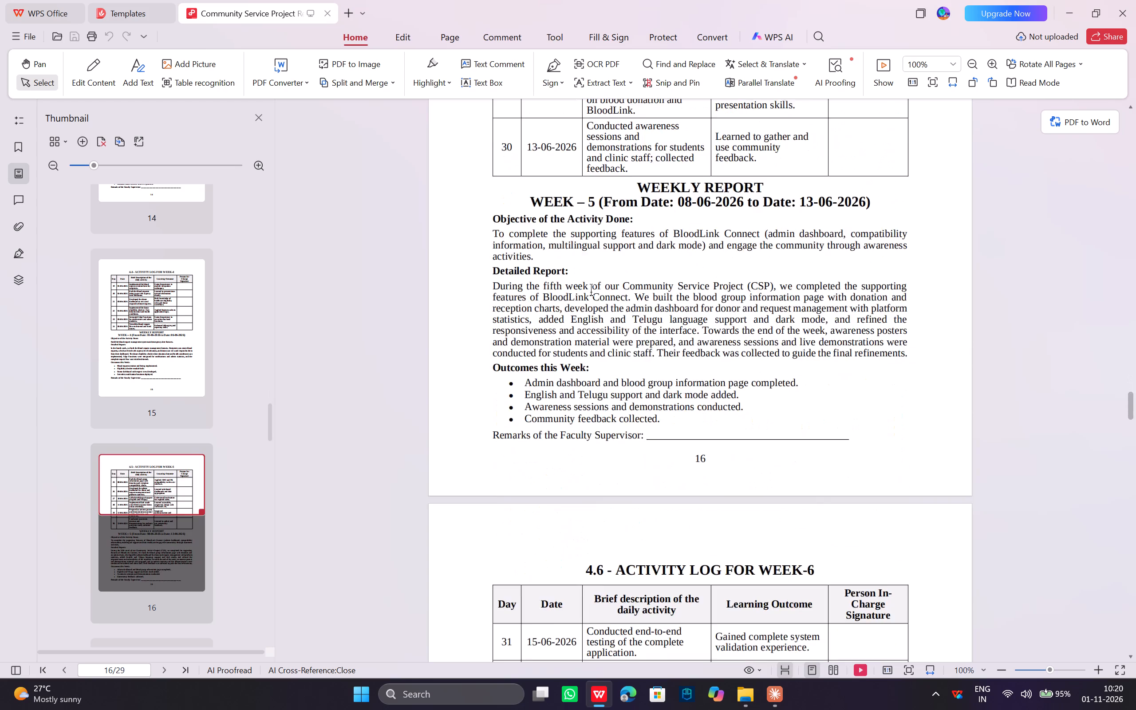
scroll(591, 292, "down", 11)
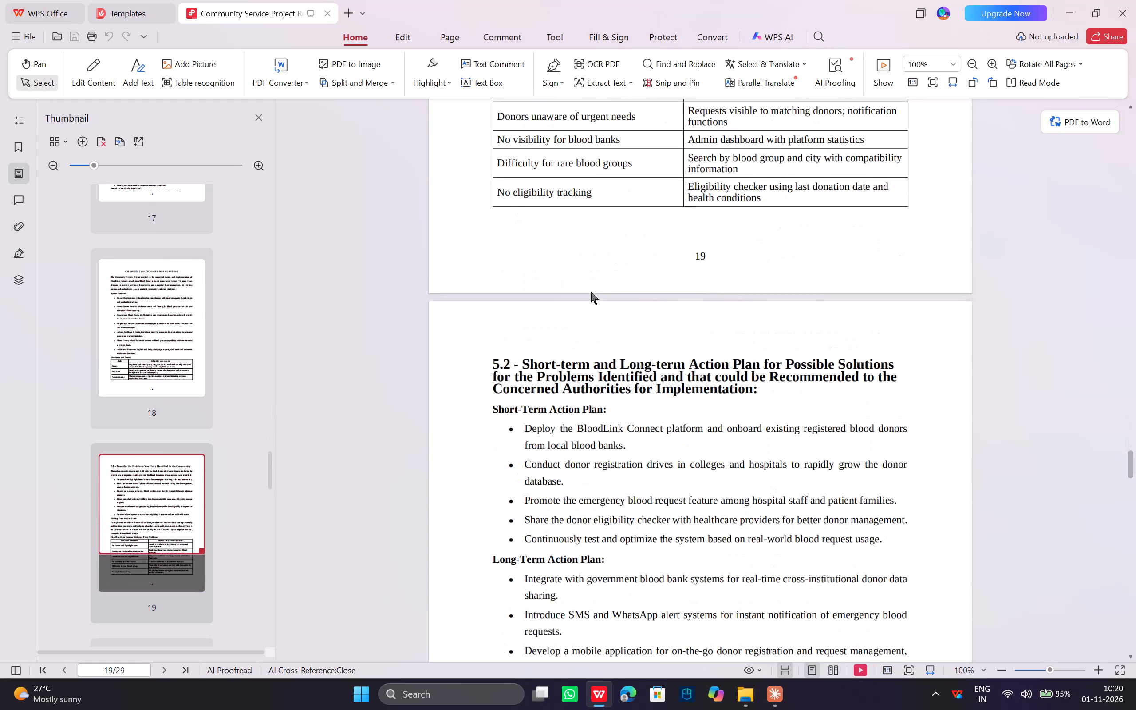
scroll(591, 292, "down", 20)
Return to the report's cover page and skim all its pages again through to the final page of photographs.
scroll(591, 292, "up", 2)
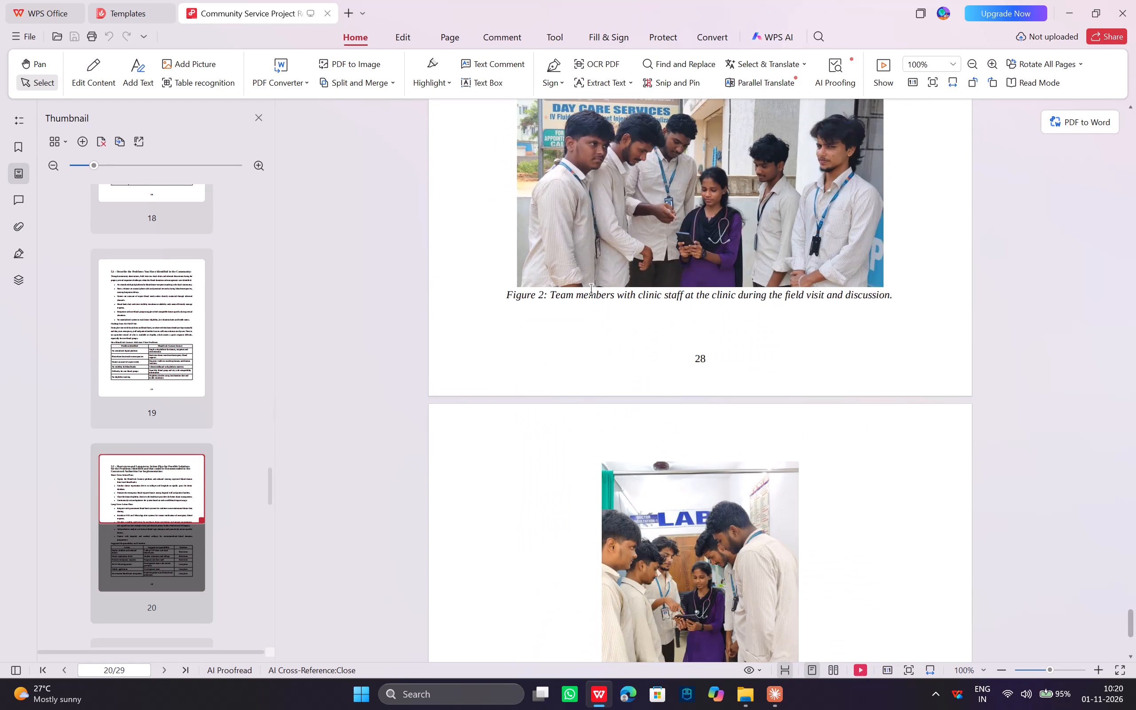
scroll(591, 292, "up", 18)
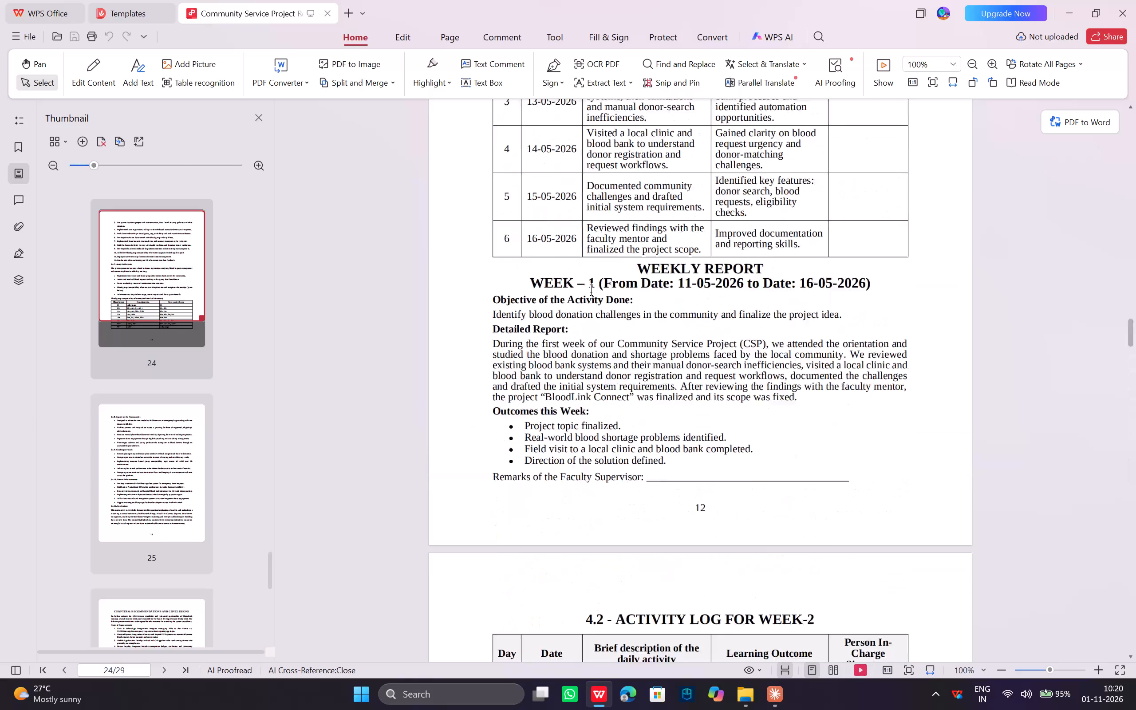
scroll(591, 292, "up", 15)
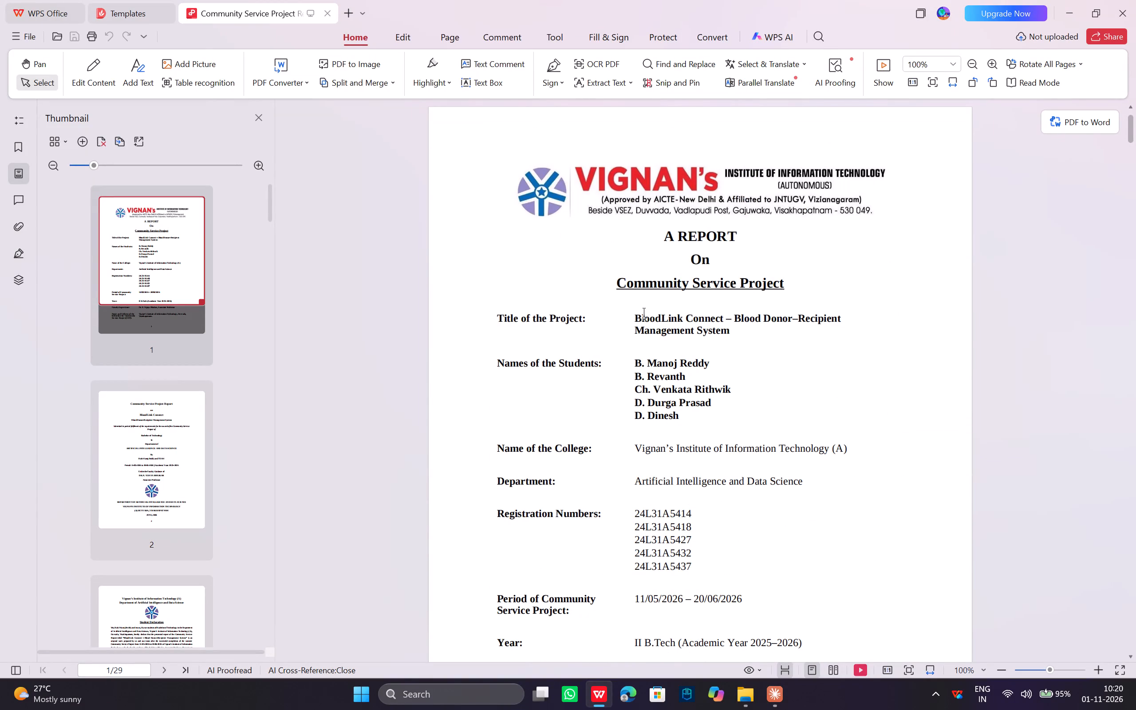
scroll(658, 370, "down", 2)
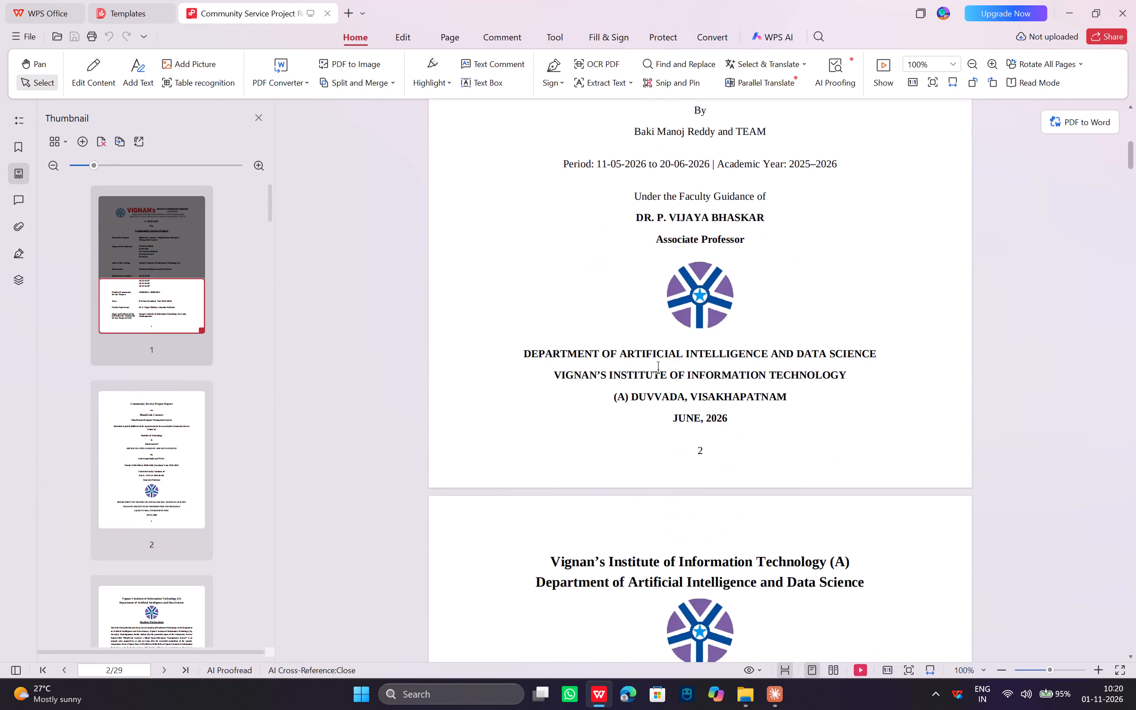
scroll(658, 370, "down", 2)
scroll(782, 350, "down", 4)
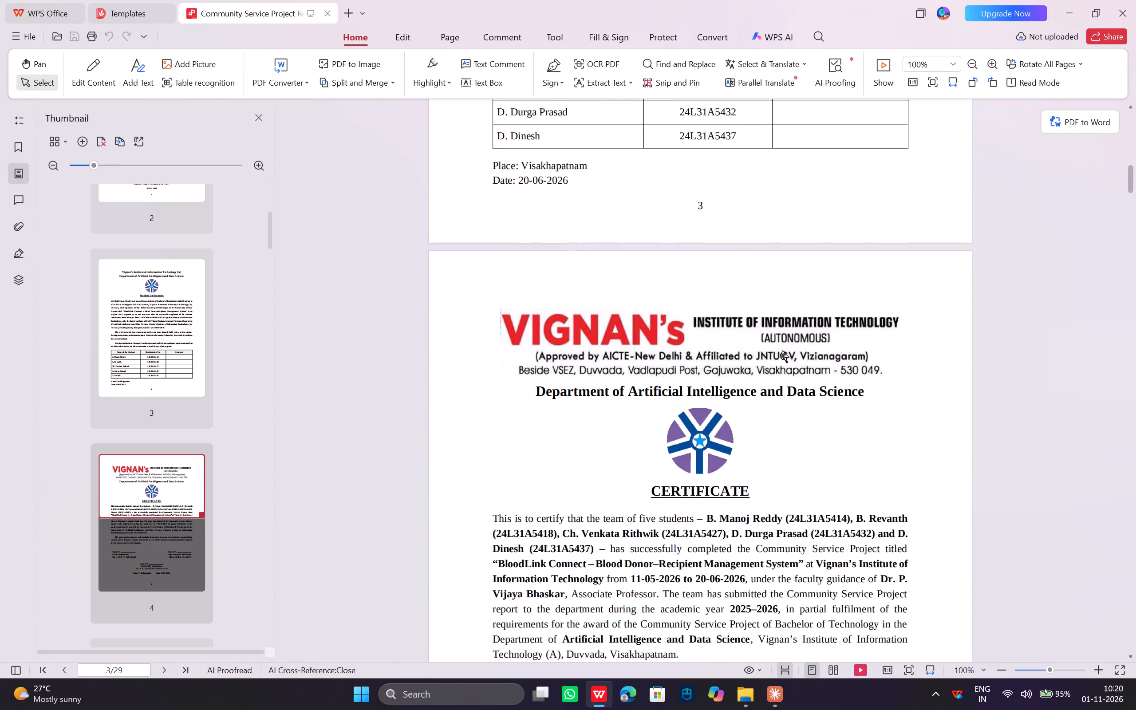
scroll(782, 350, "down", 9)
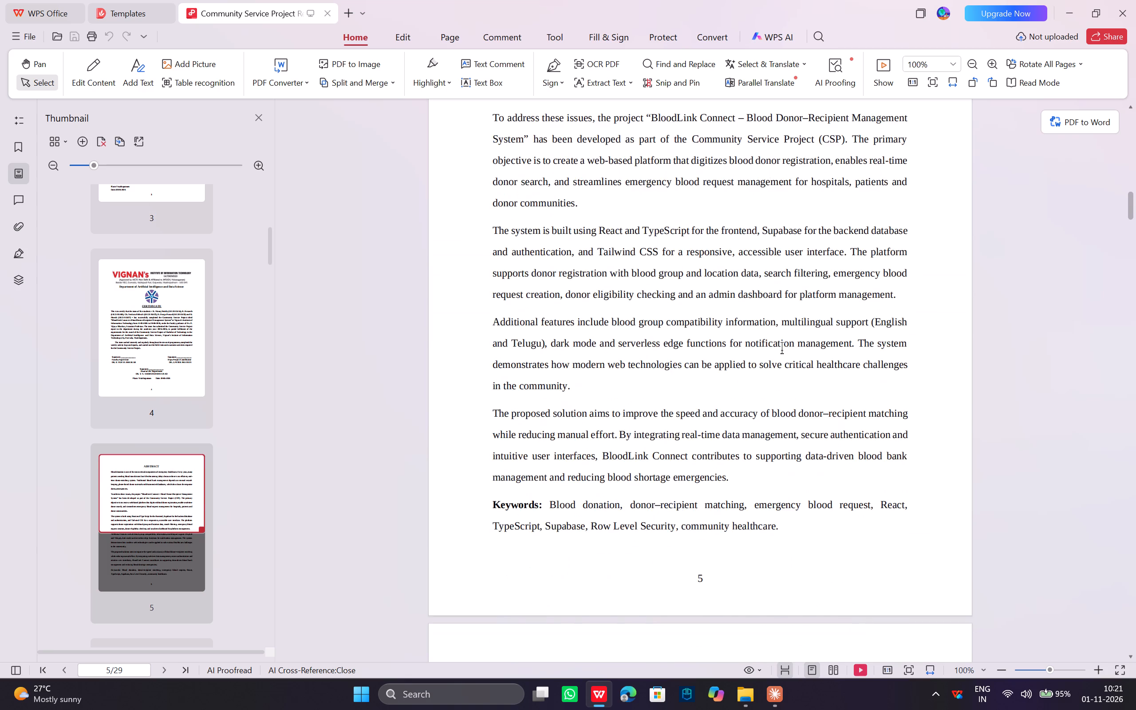
scroll(782, 350, "down", 13)
scroll(782, 350, "down", 9)
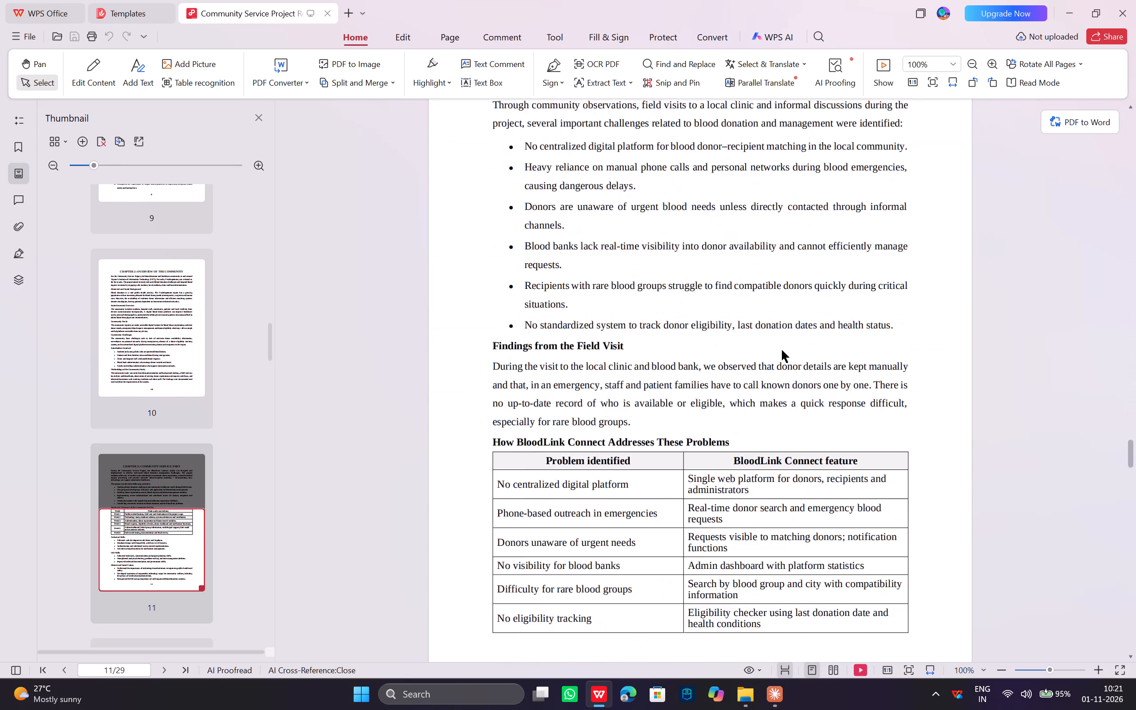
scroll(782, 350, "down", 6)
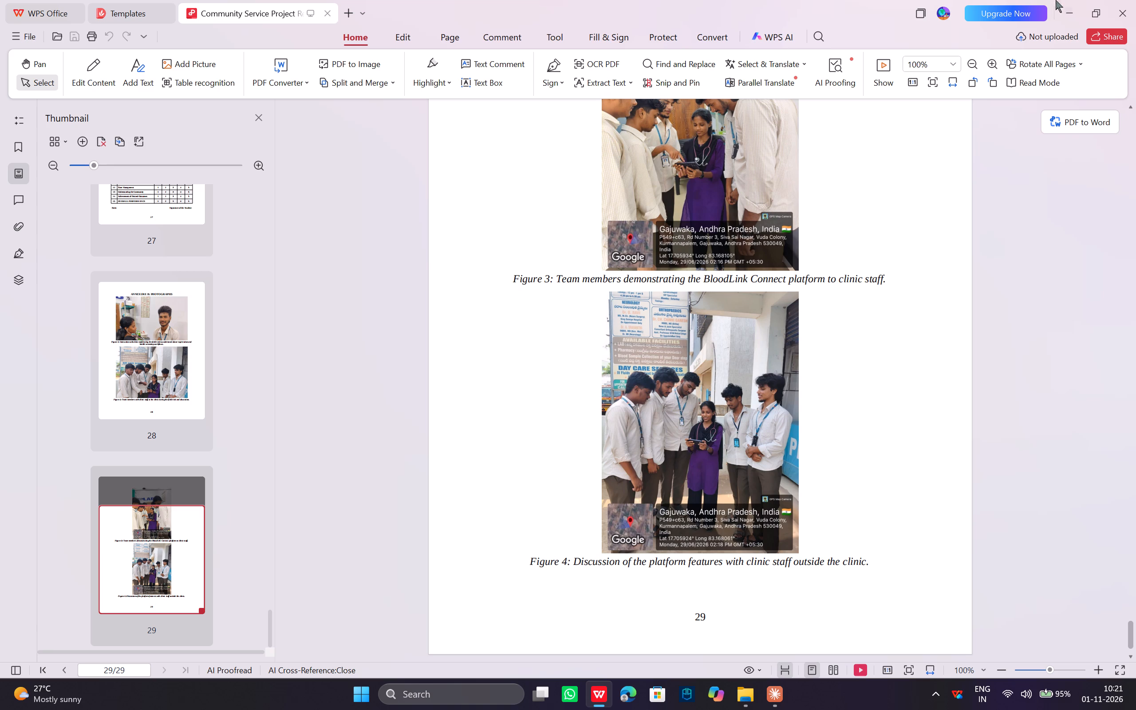
Close WPS Office with the v2 report, going back to the Downloads folder.
left_click(1124, 4)
left_click(1124, 4)
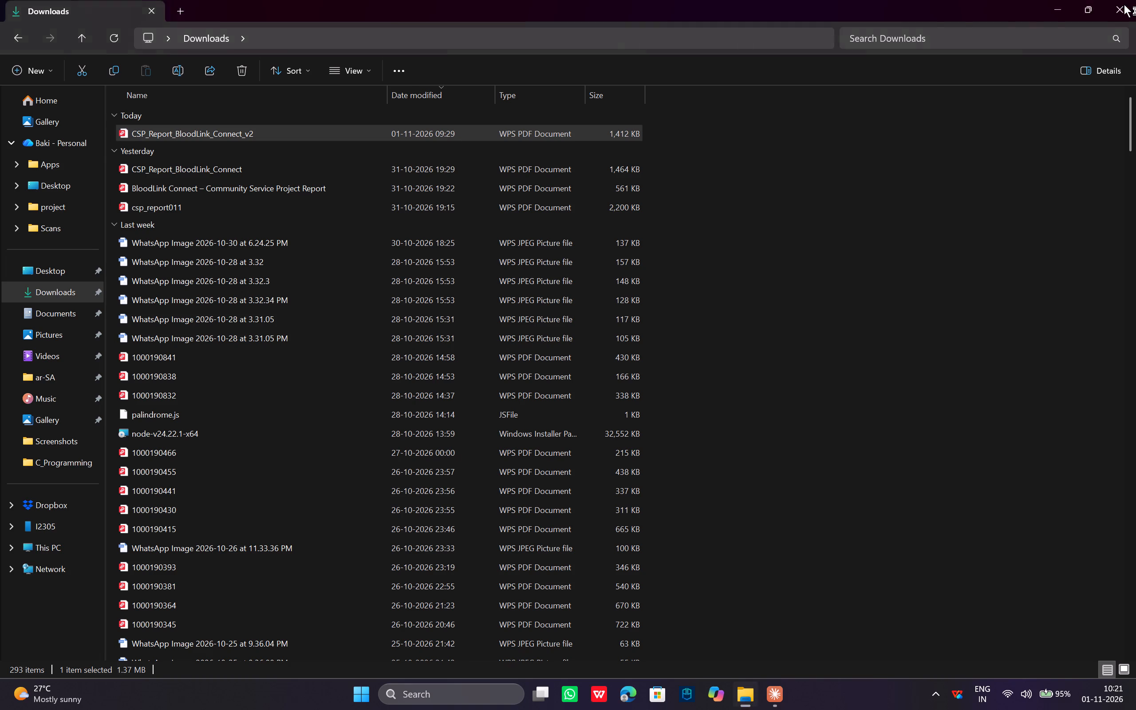
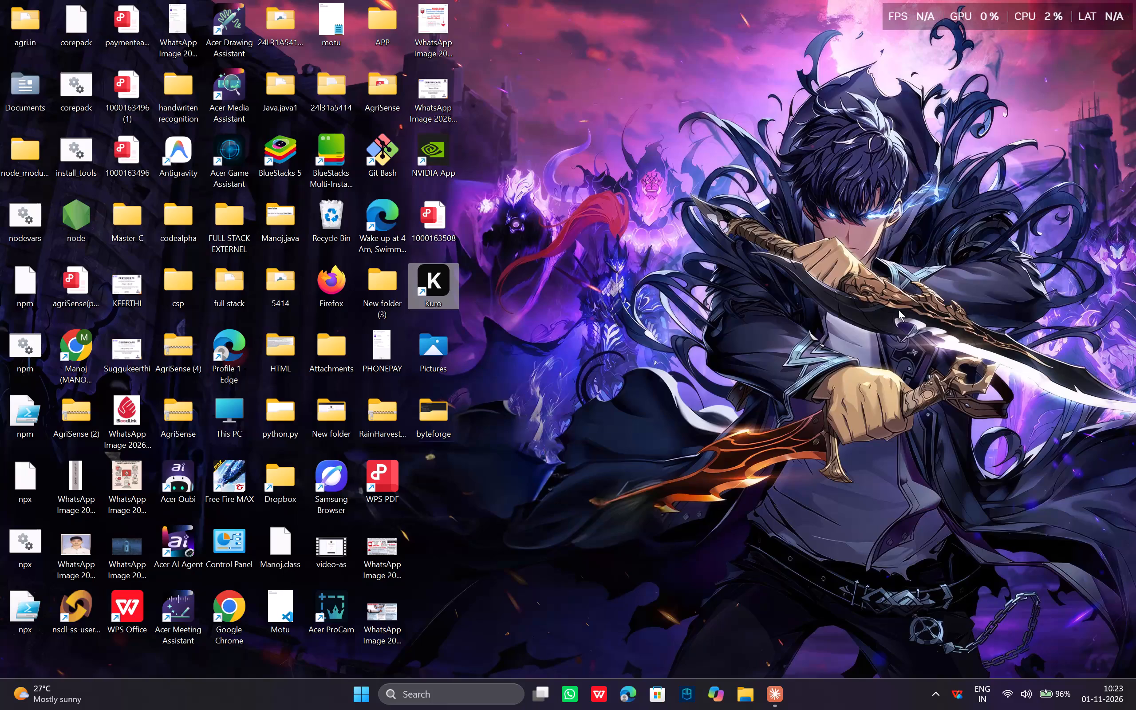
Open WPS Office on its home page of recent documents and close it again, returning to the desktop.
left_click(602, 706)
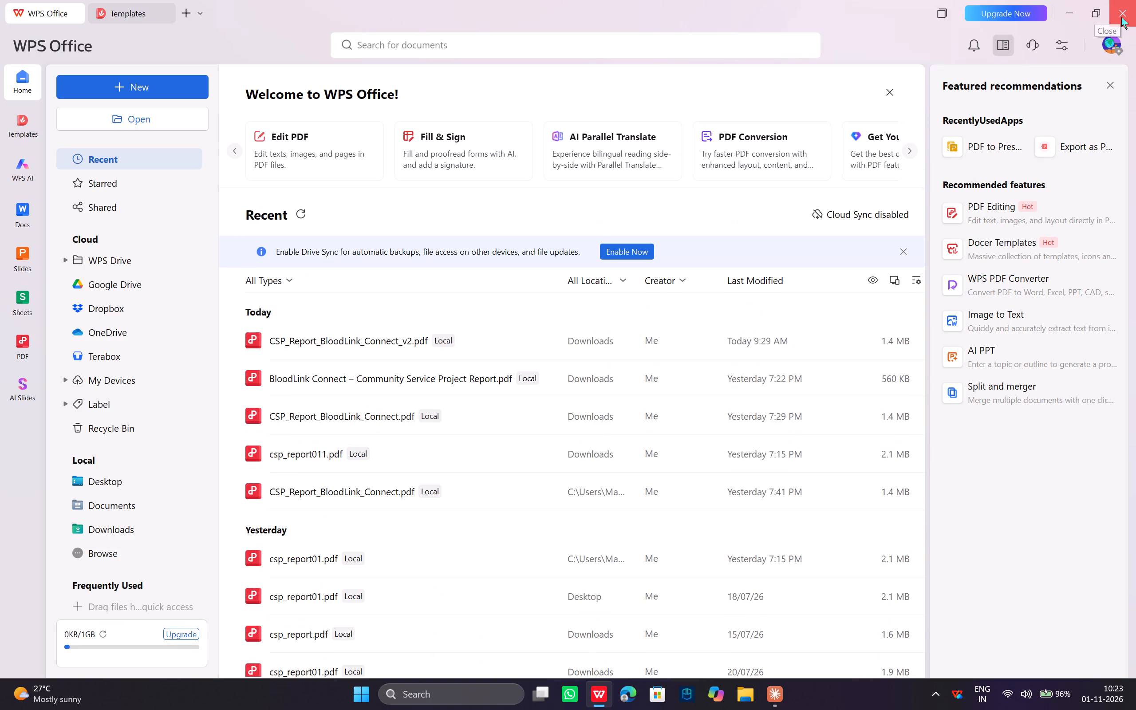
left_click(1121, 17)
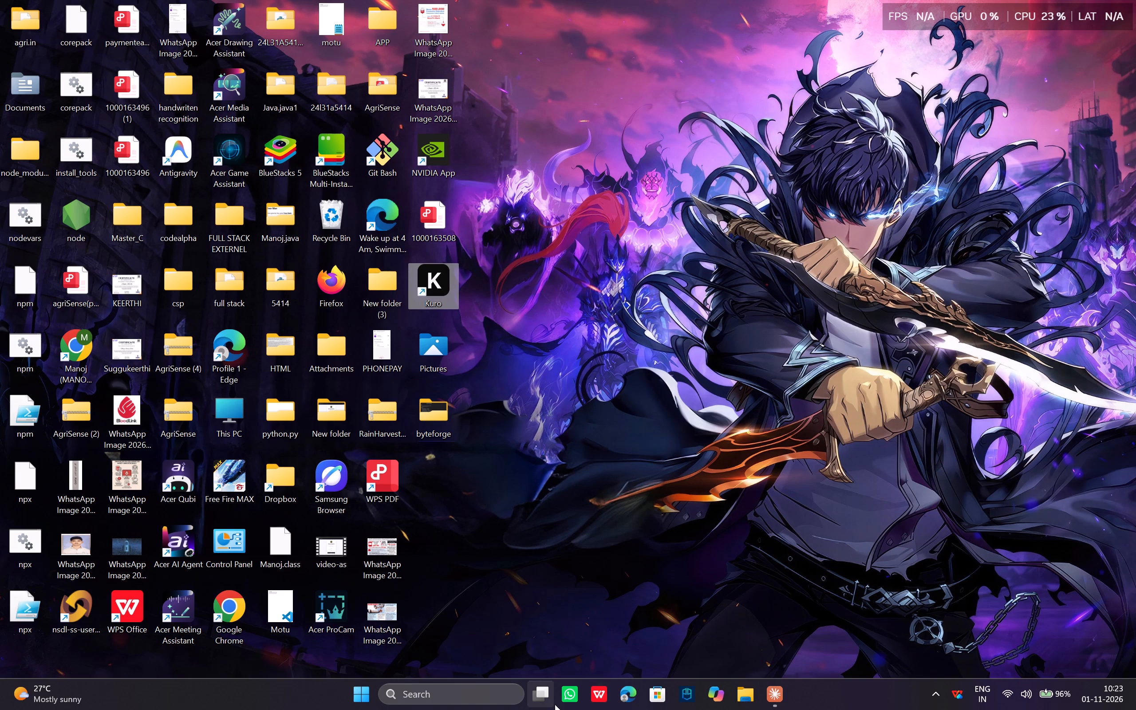
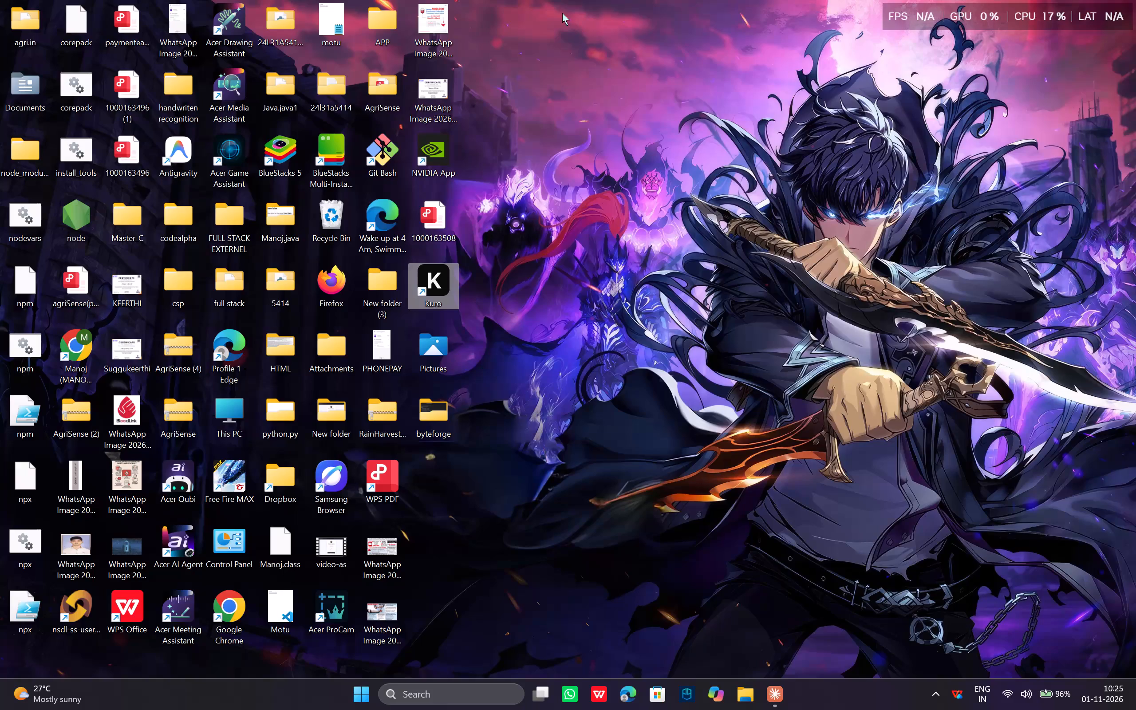
Bring up the Shut Down Windows dialog from the desktop.
key("alt+F4")
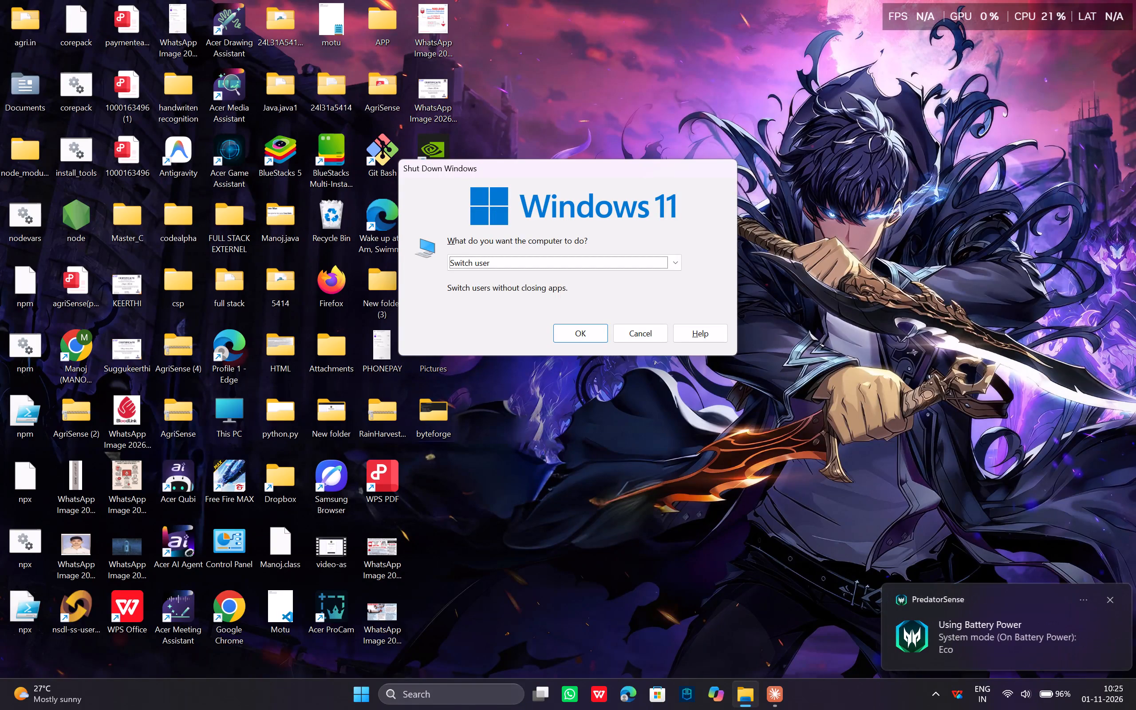